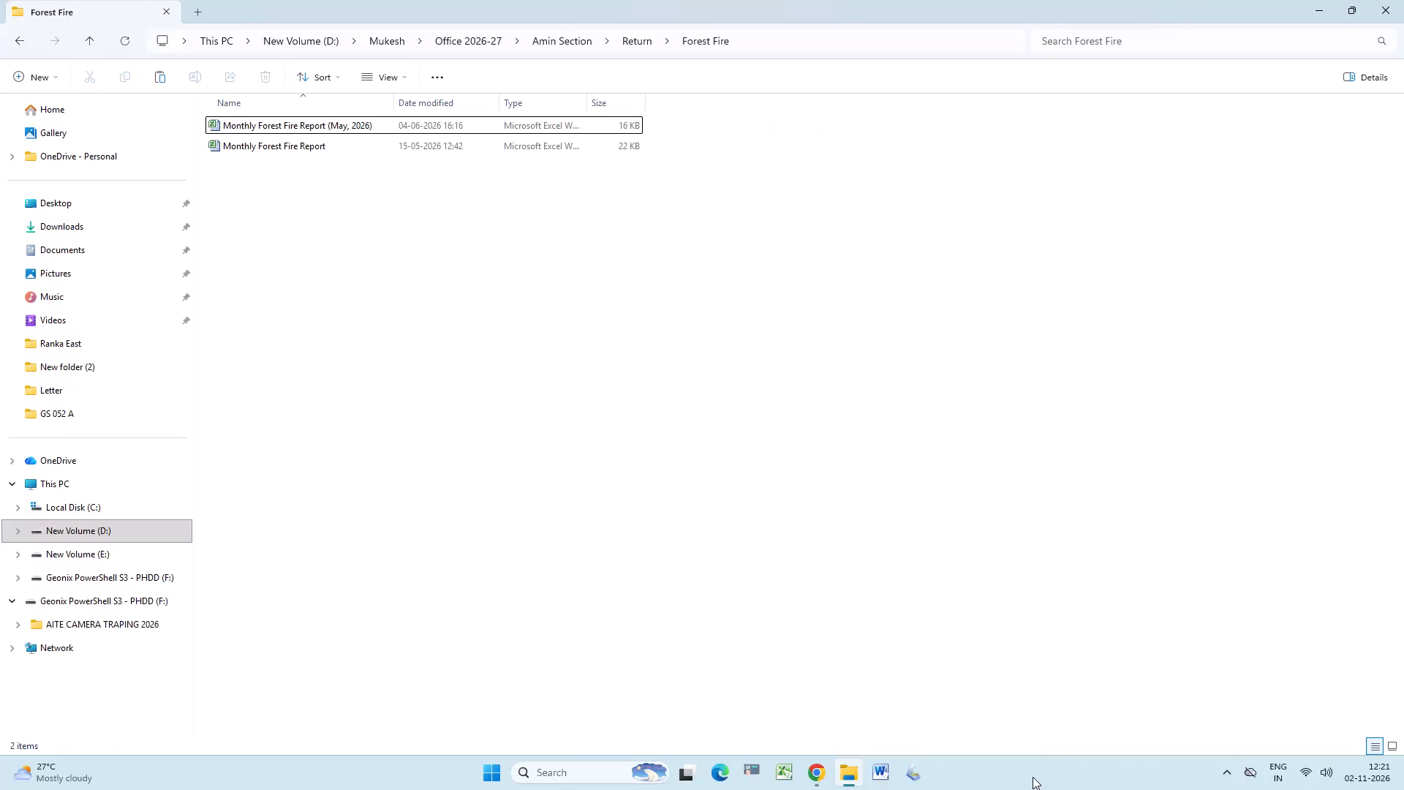
Open the Return folder inside Amin Section of Office 2026-27.
scroll(1403, 0, up, 1)
click(478, 35)
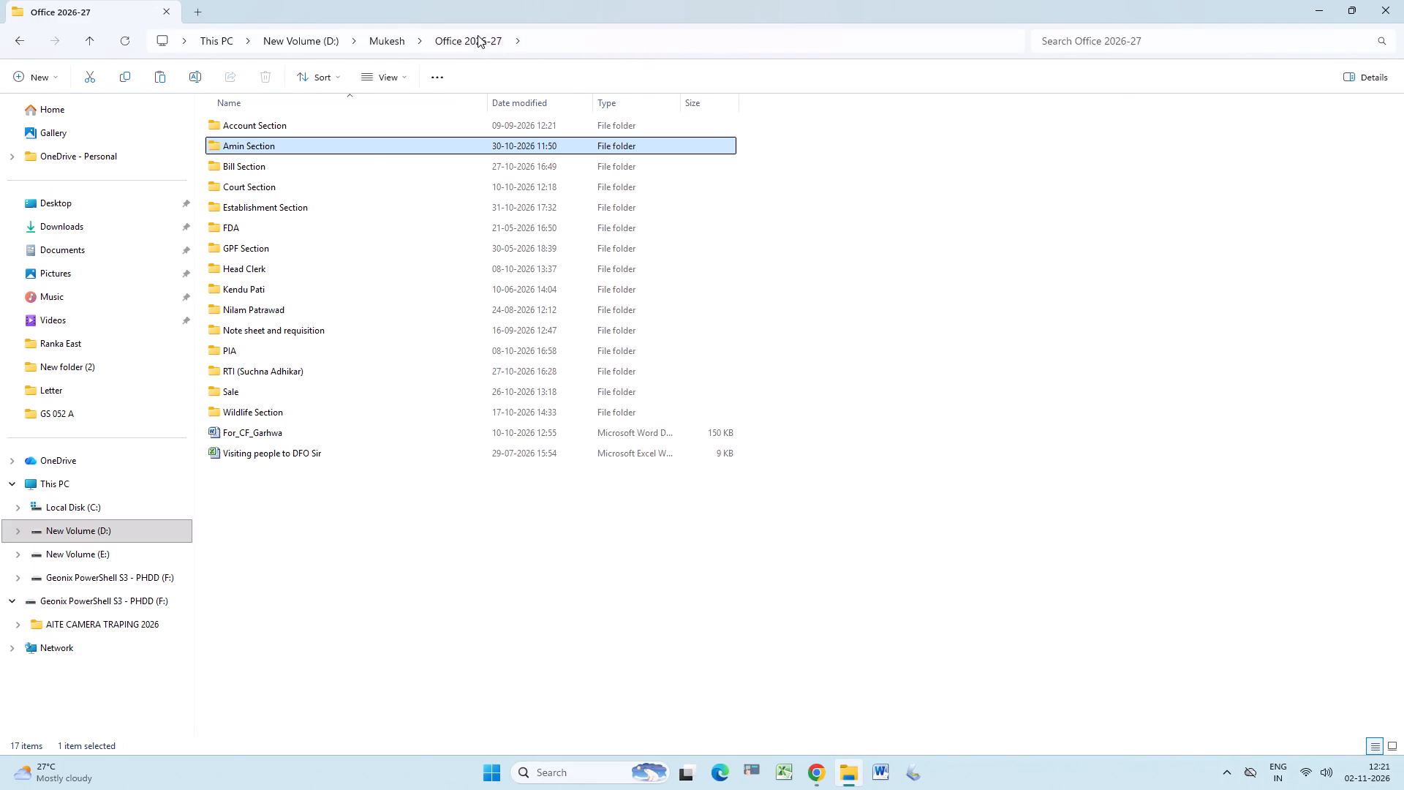
key(Return)
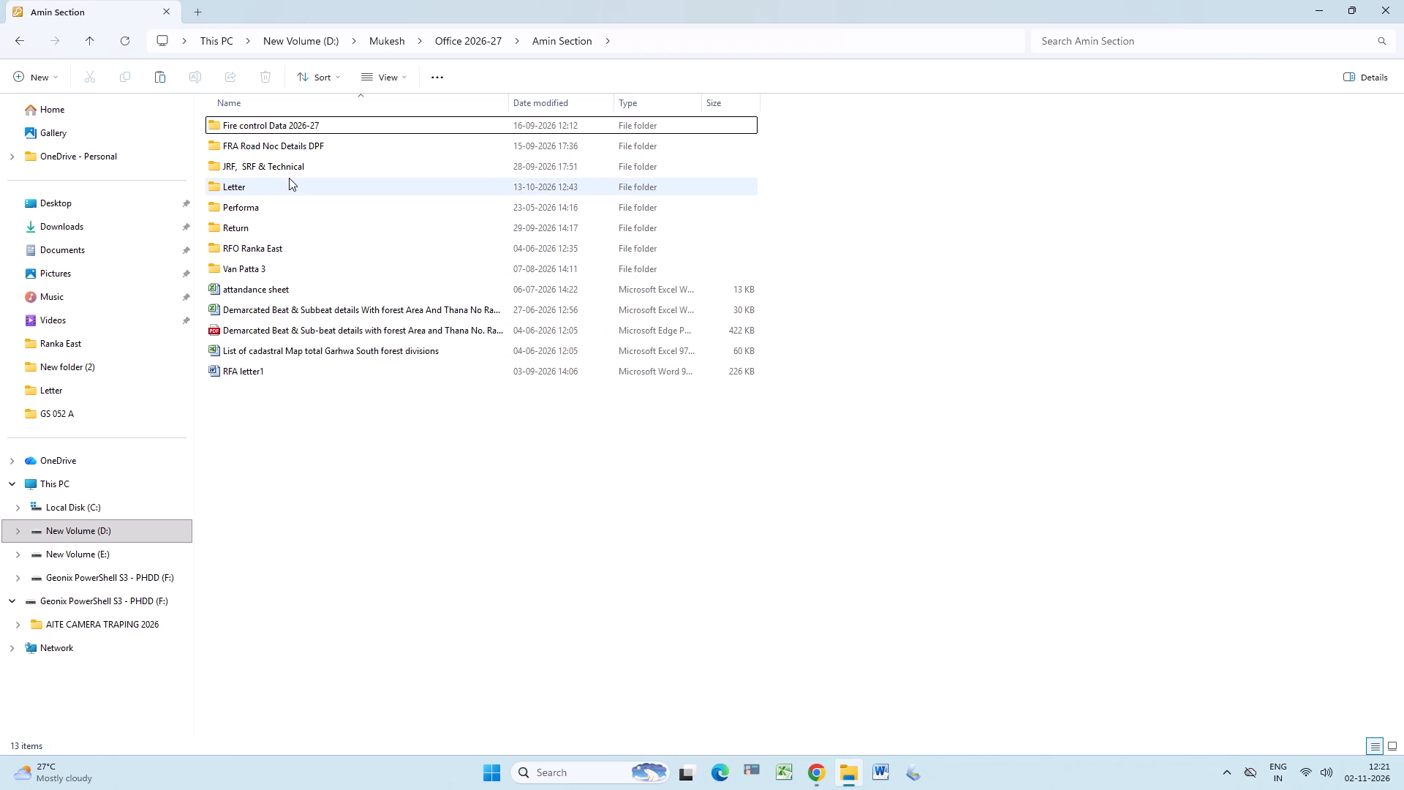
key(Down)
key(Down)
key(Down)
key(Down)
key(Down)
key(Down)
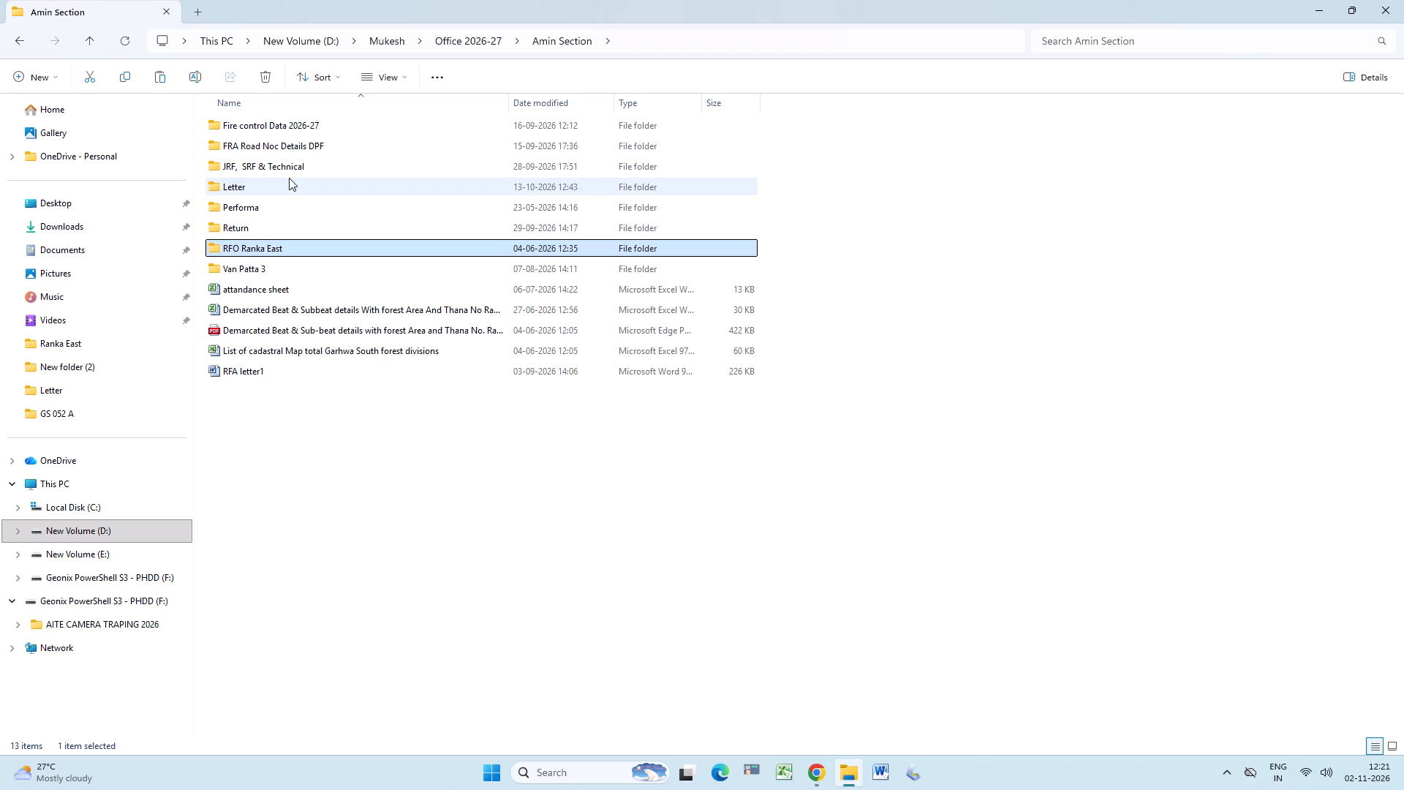
key(Up)
key(Return)
Check the contents of the FCA and Forest Fire folders within Return.
key(Down)
key(Down)
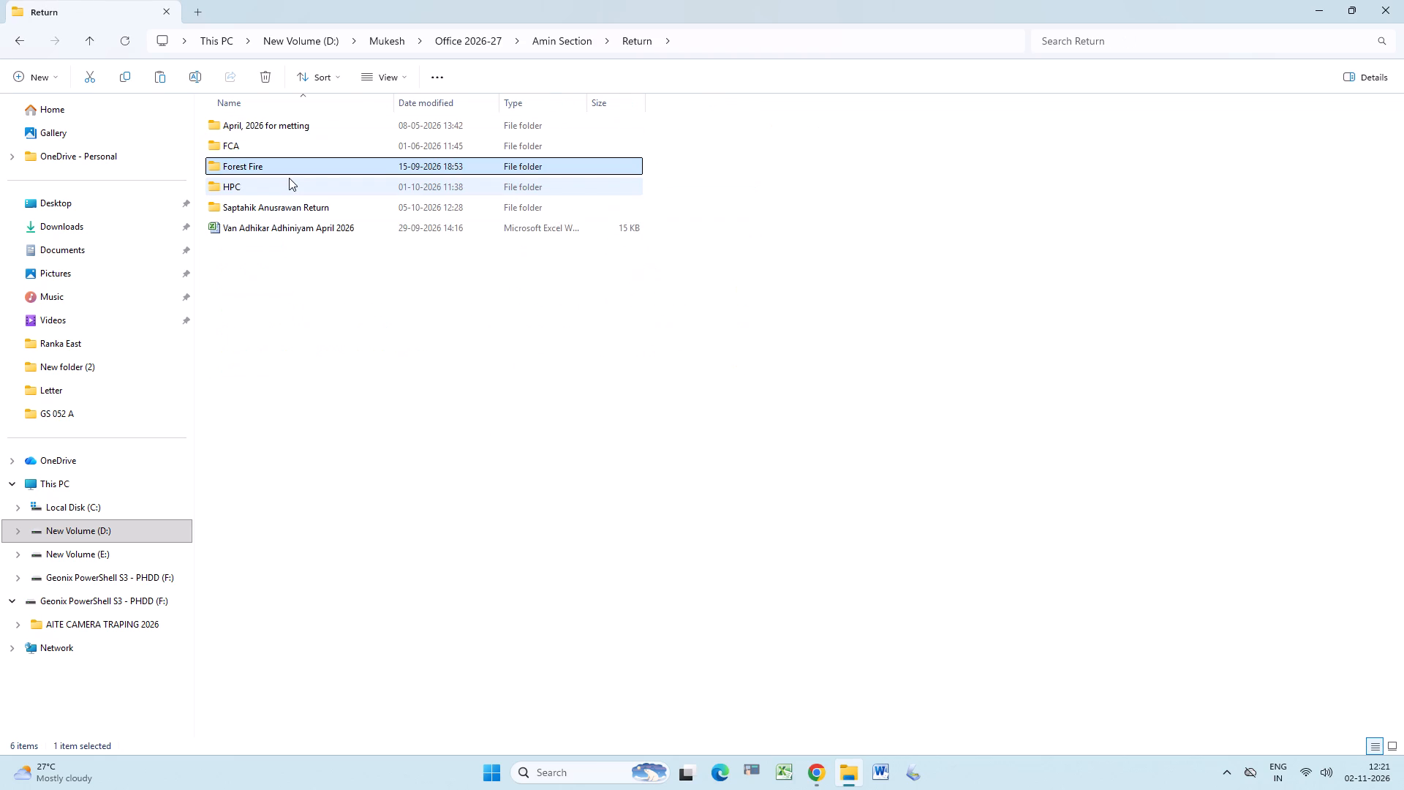
key(Down)
key(Up)
key(Up)
key(Return)
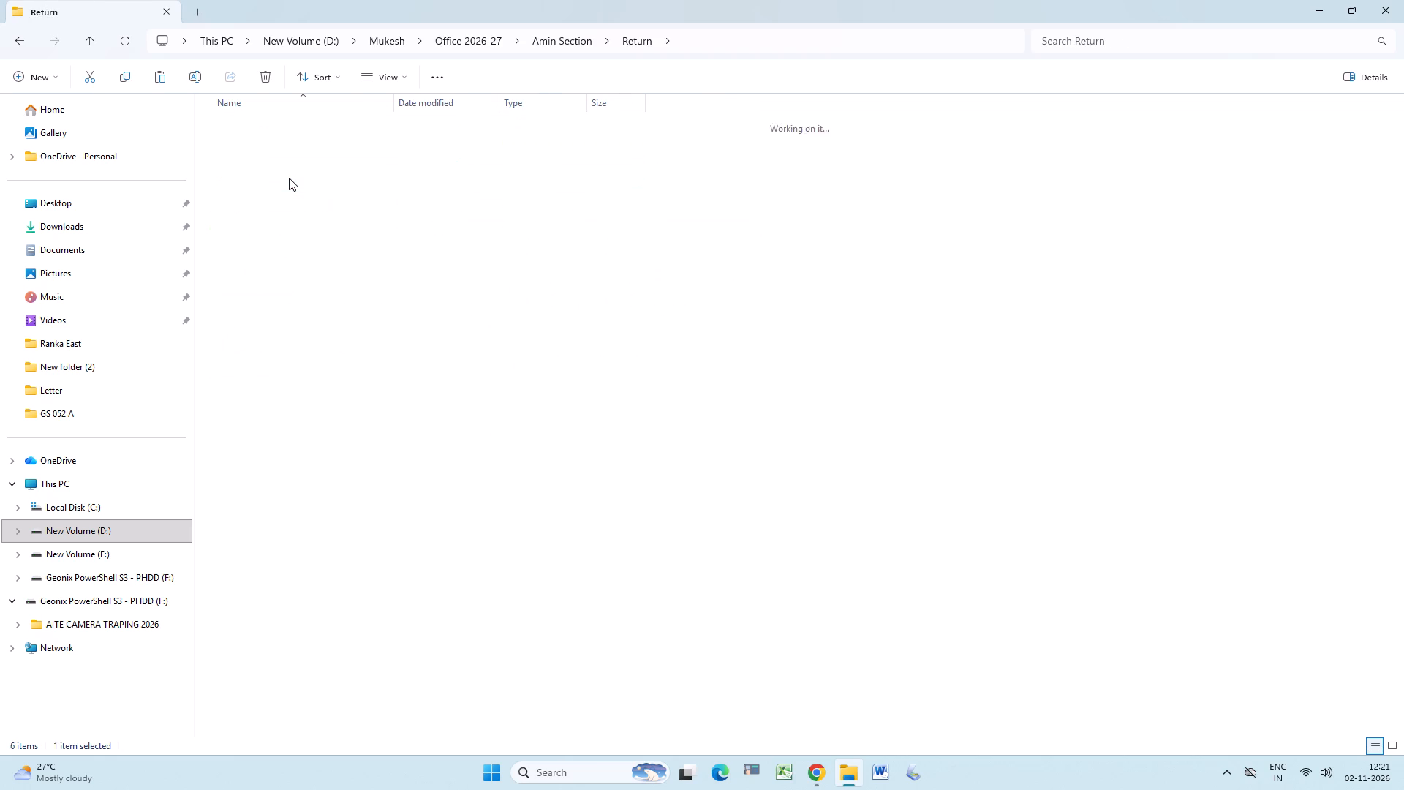
key(BackSpace)
key(Down)
key(Return)
key(Delete)
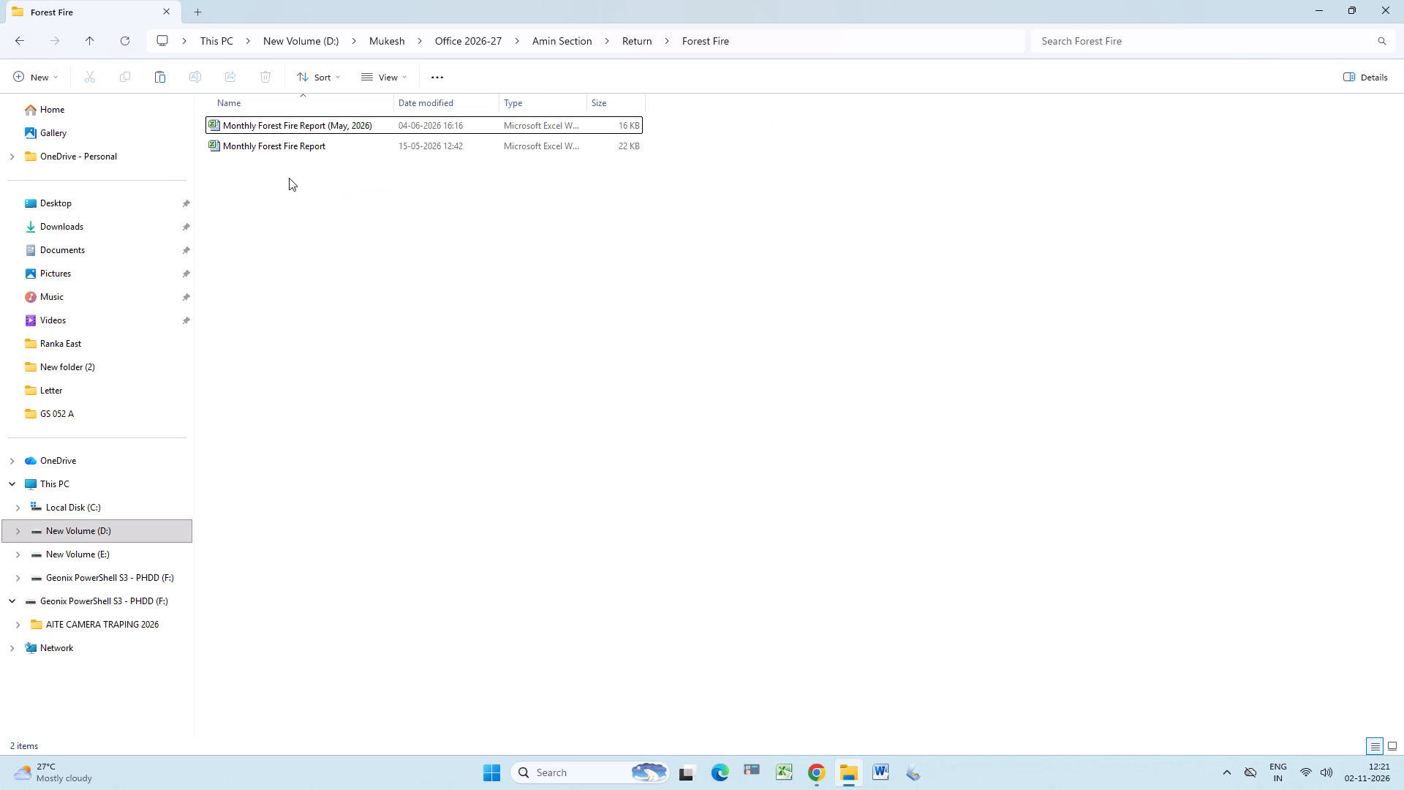
Go back to the Return folder and open its HPC folder.
key(BackSpace)
key(Down)
key(Return)
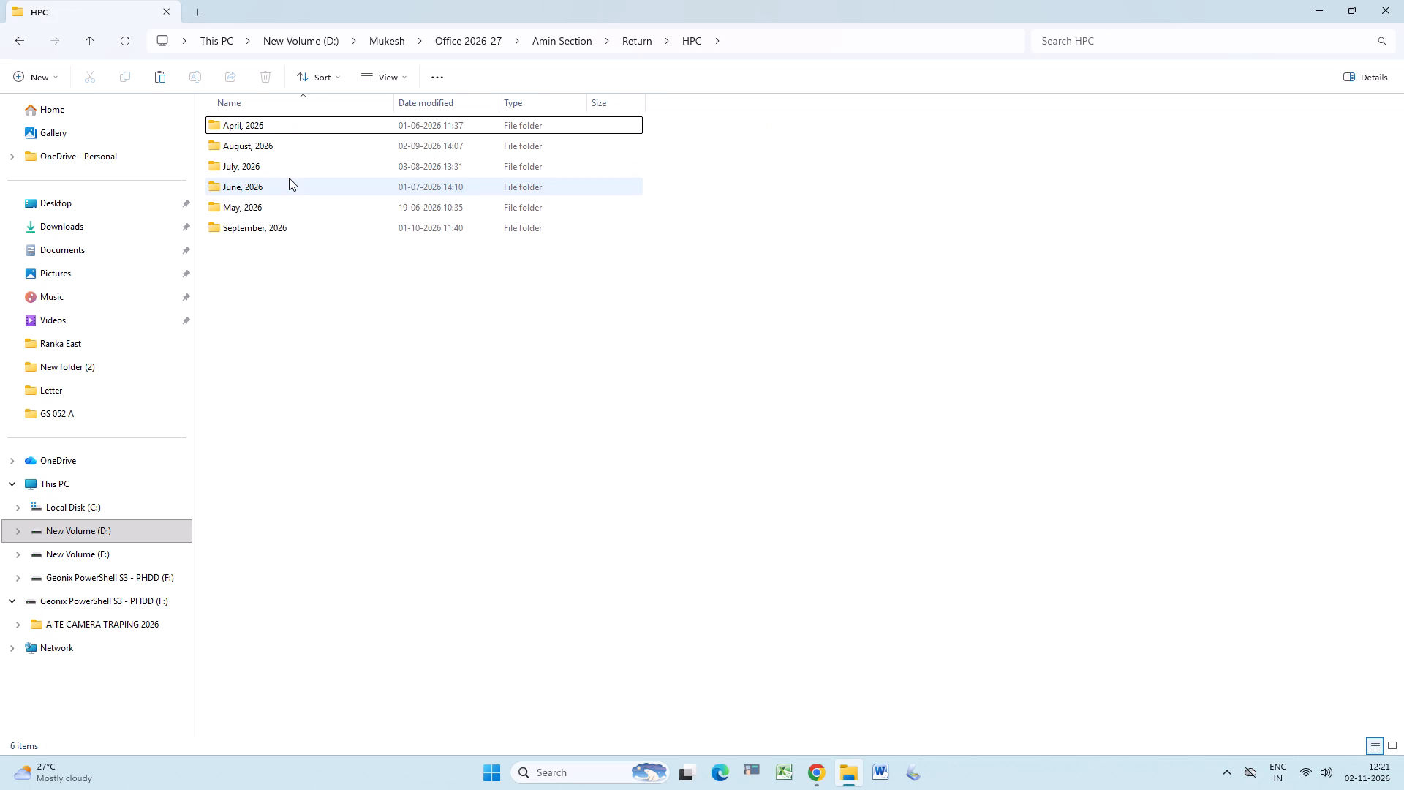
Duplicate the September, 2026 folder within HPC and name the copy October, 2026.
key(Down)
key(Up)
key(Down)
key(Down)
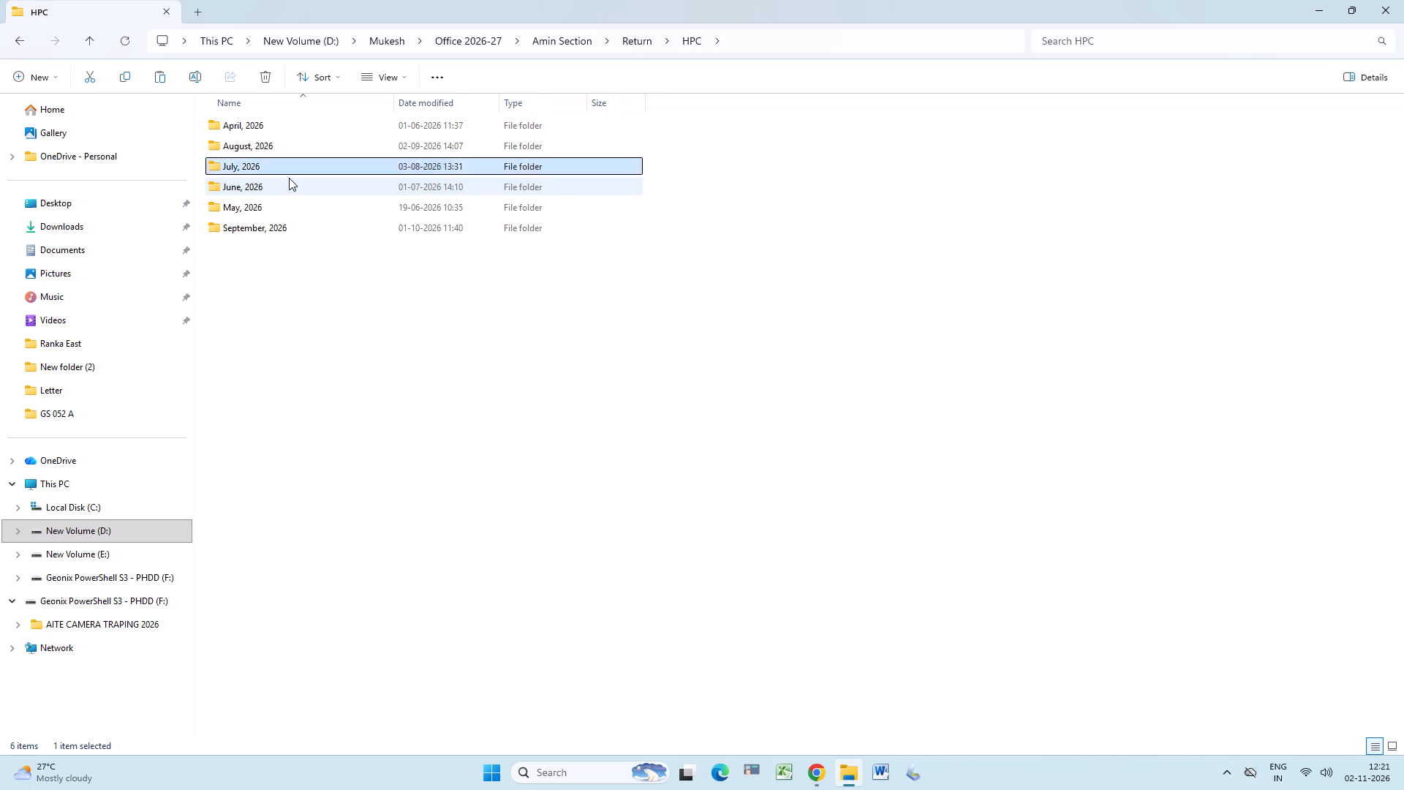
key(Down)
key(Down)
key(Down)
key(ctrl+c)
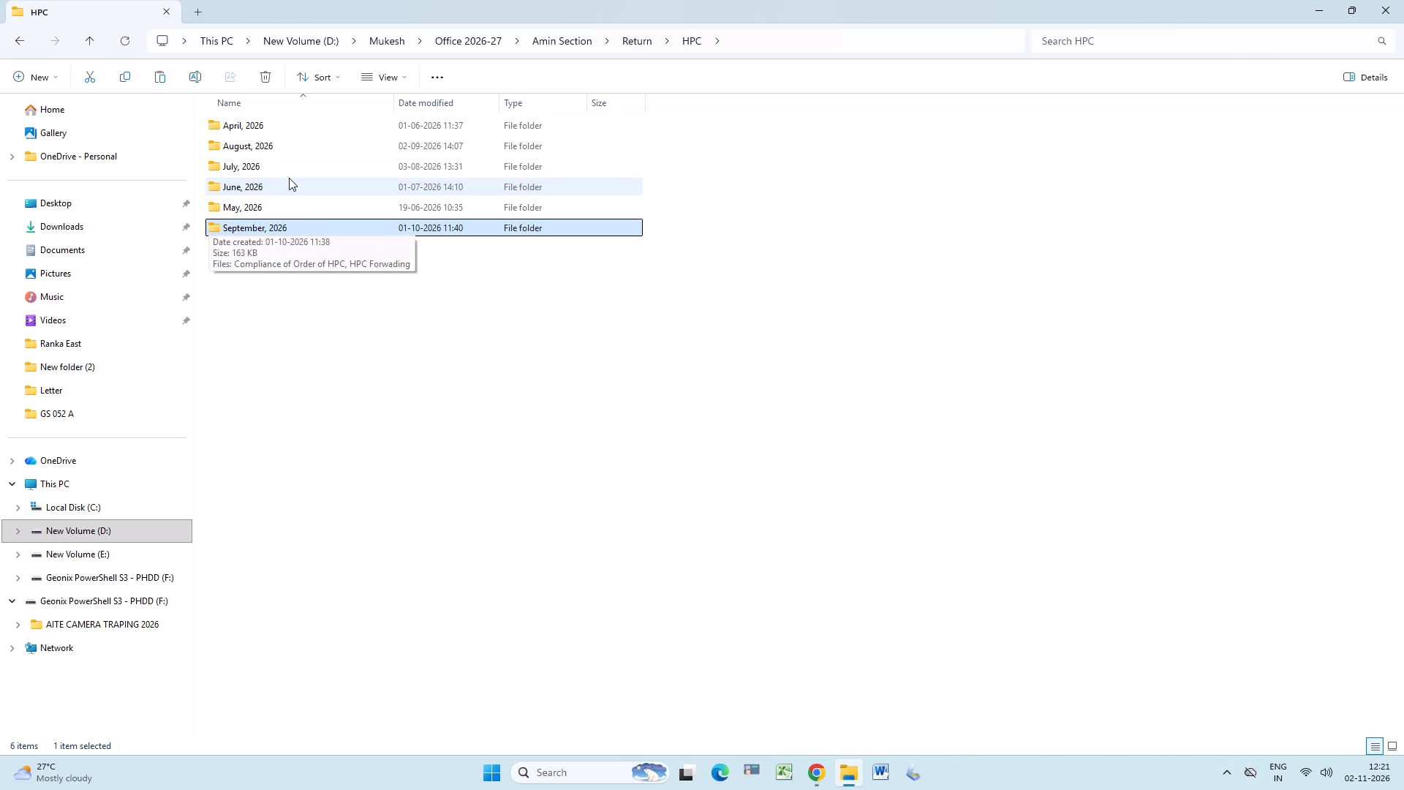
key(ctrl+v)
key(F2)
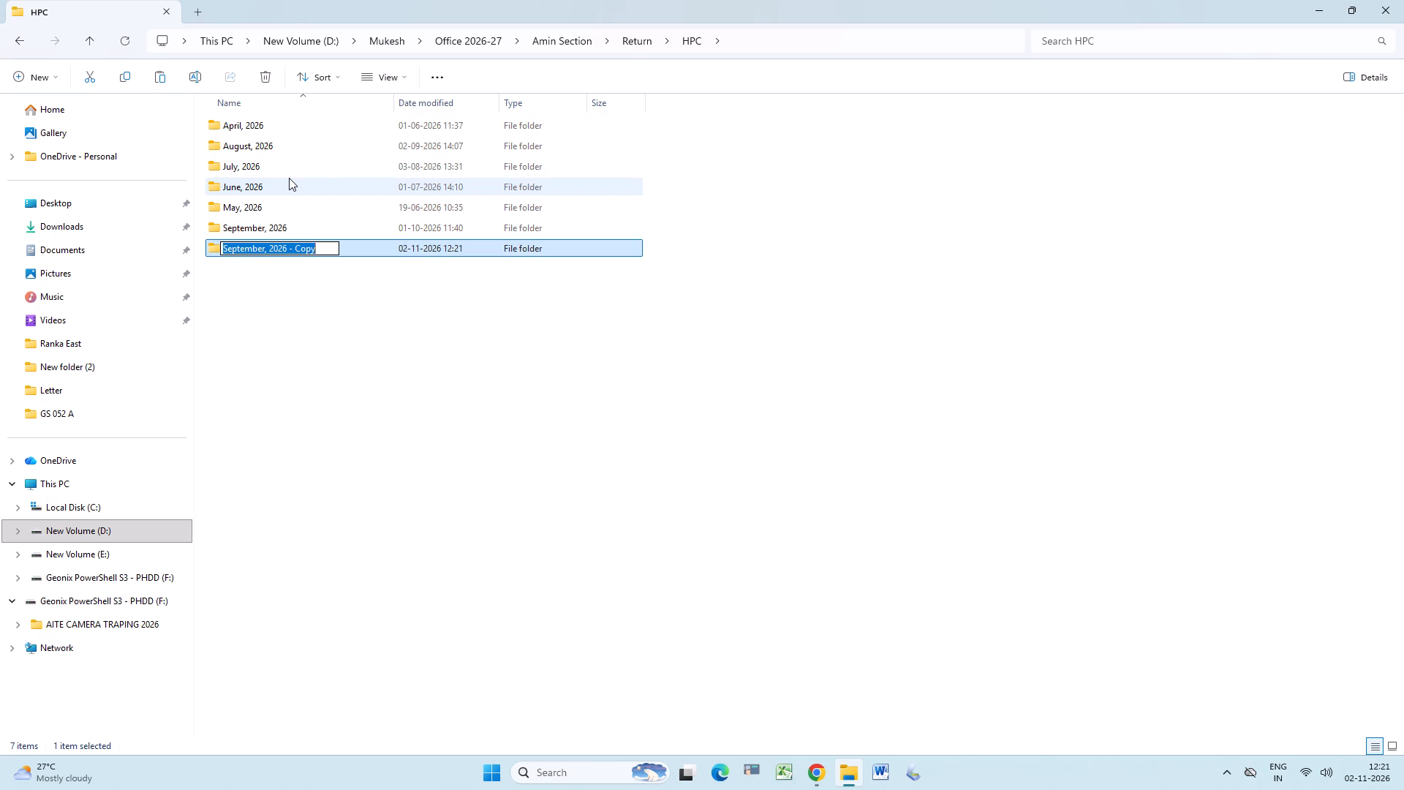
text(Ov)
key(BackSpace)
text(ctober)
text(, 2026)
key(Return)
Open the Compliance of Order of HPC workbook from the October, 2026 folder.
key(Return)
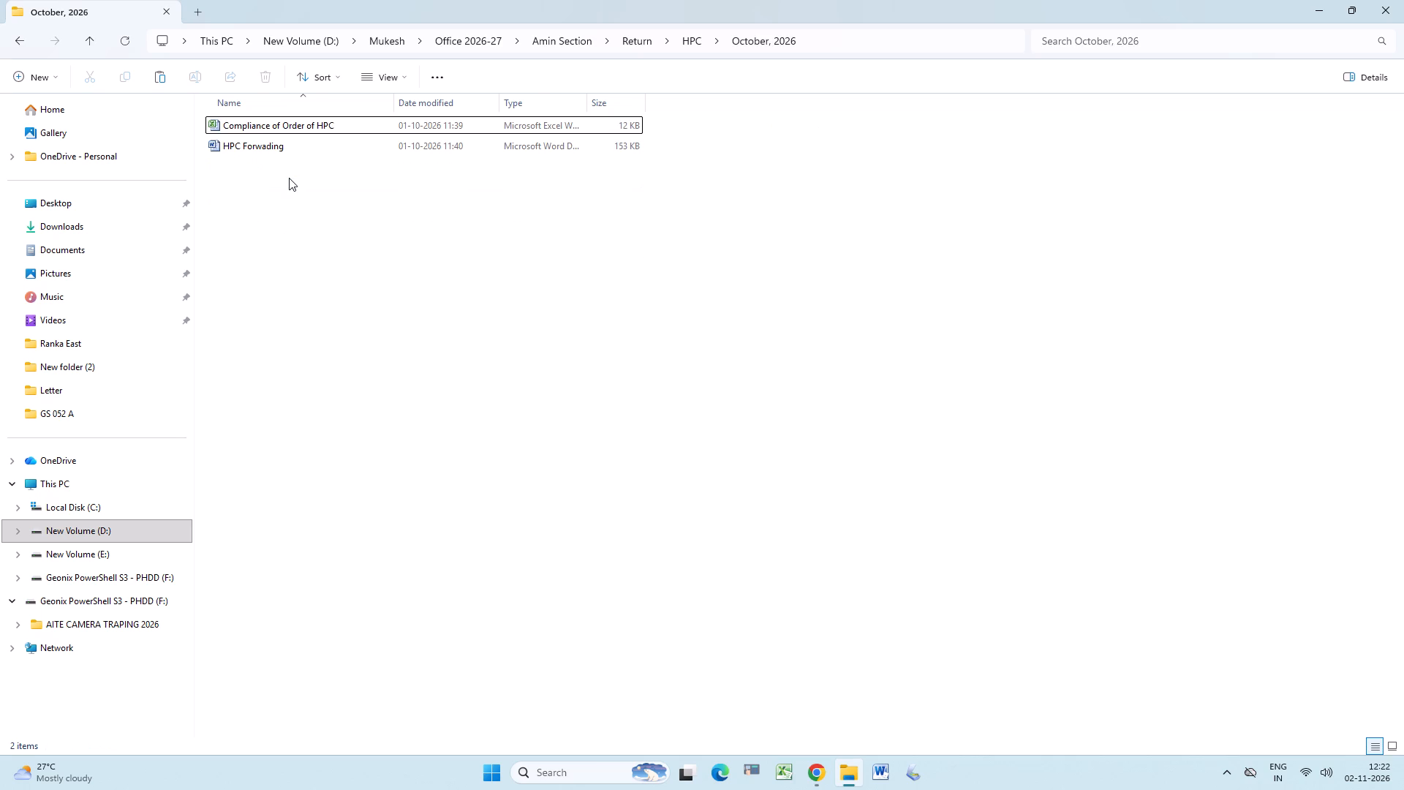
key(Down)
key(Up)
key(Return)
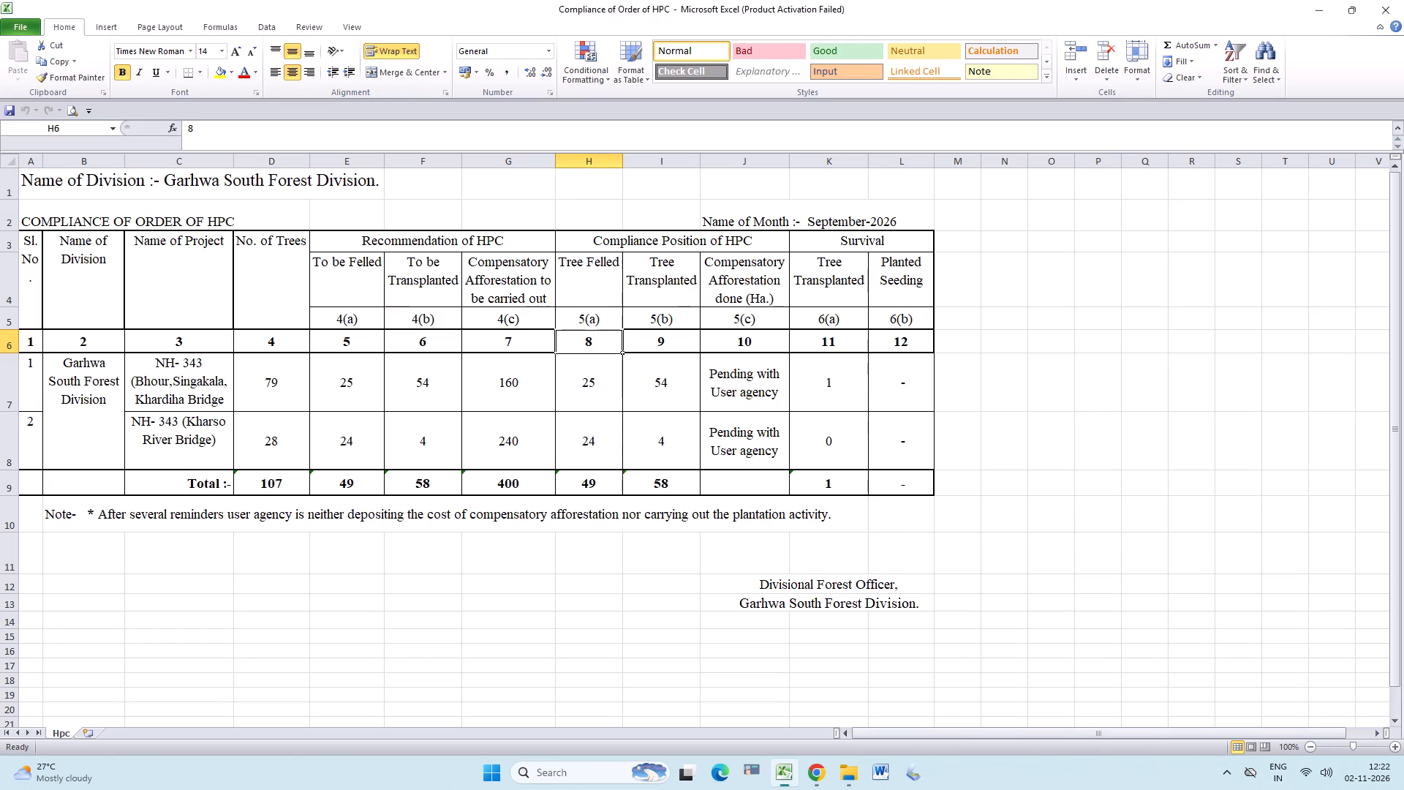
key(Return)
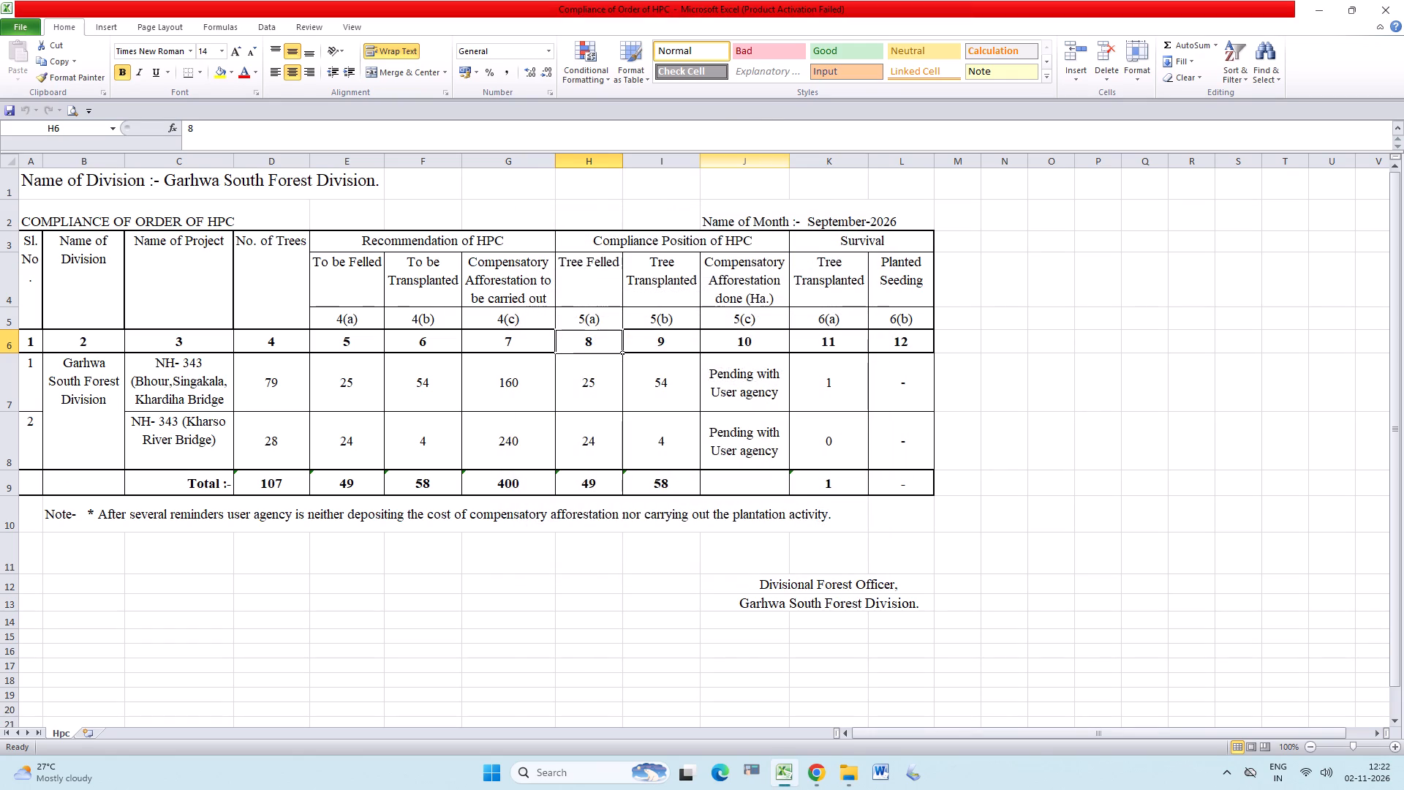
Change the month in the Name of Month heading in cell J2 to October, keeping the year 2026.
double_click(813, 216)
double_click(758, 226)
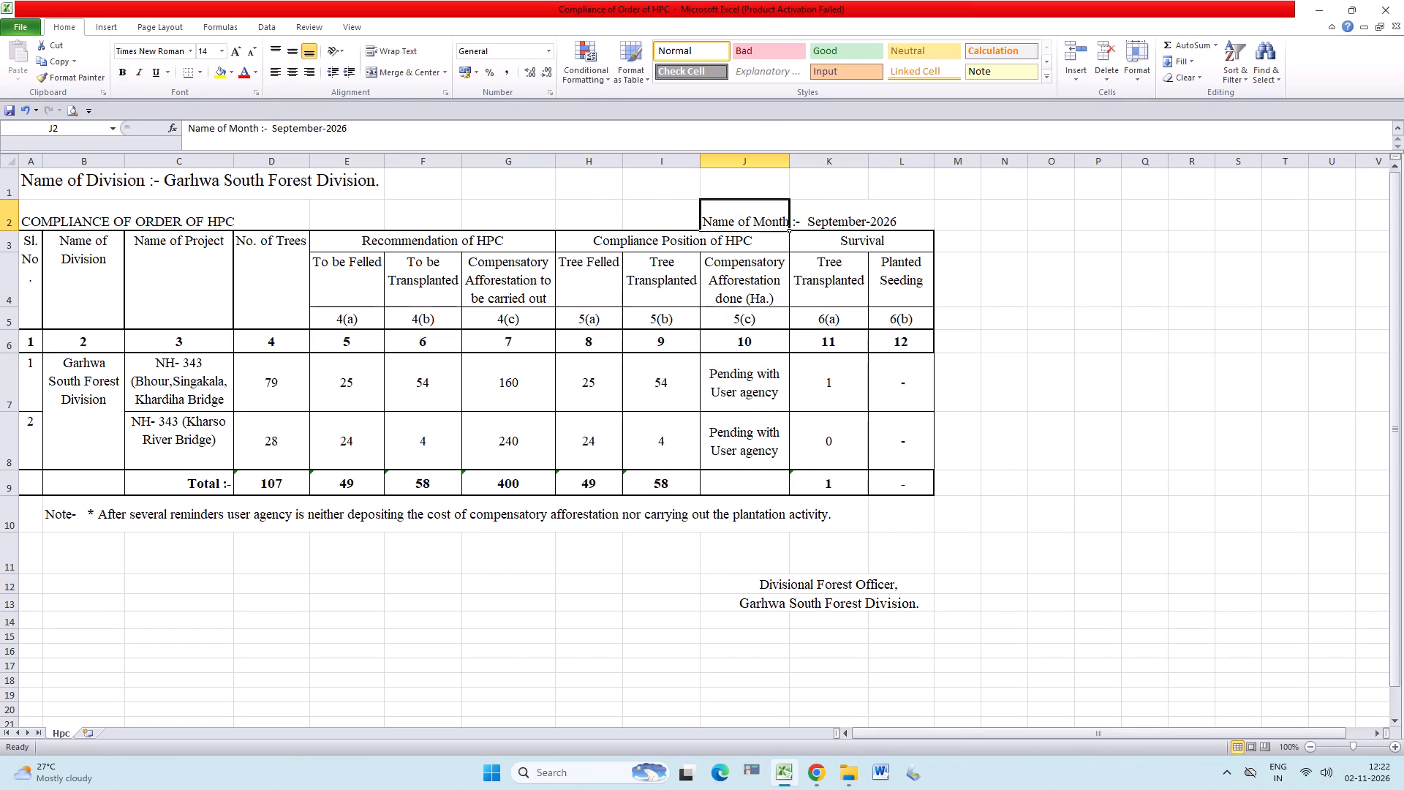
key(F2)
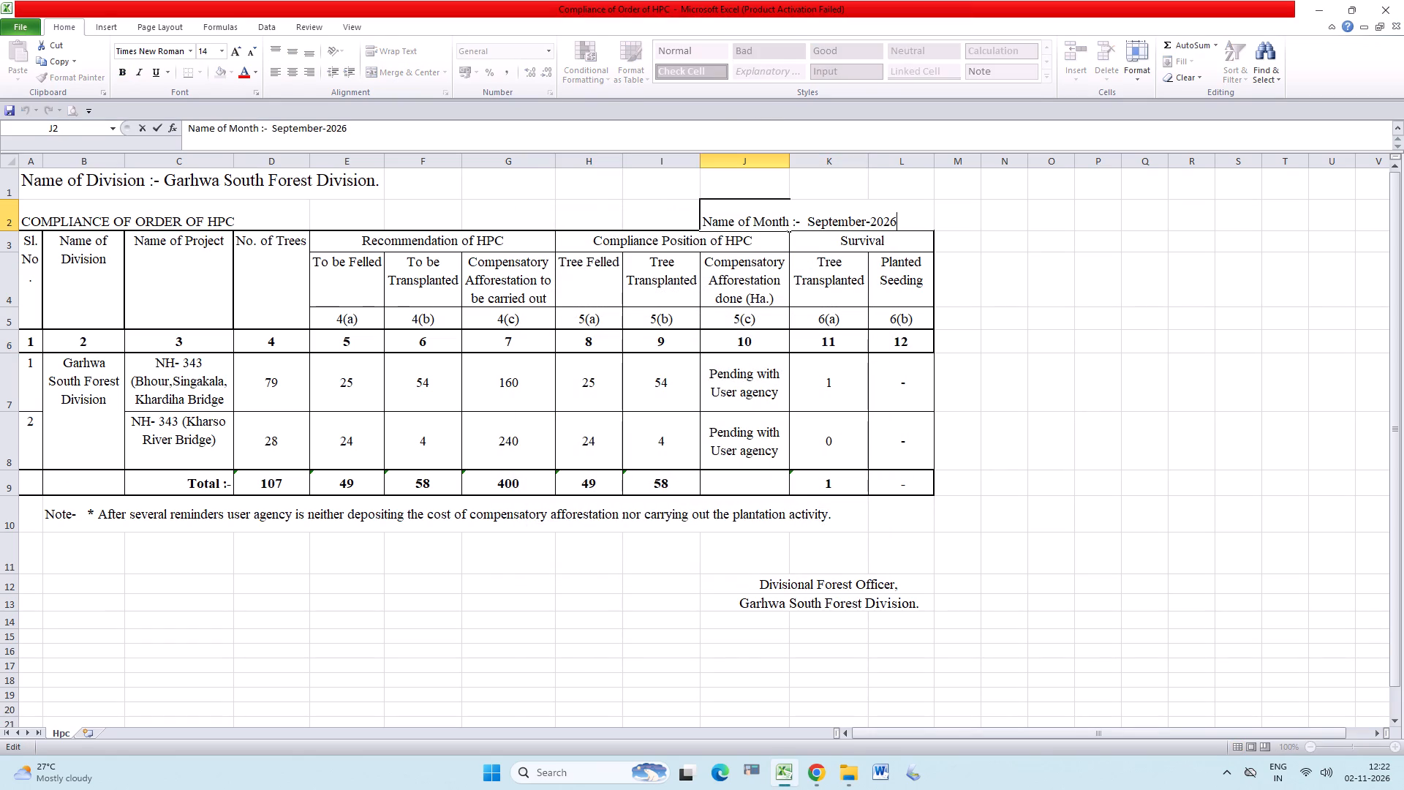
key(ctrl+Left)
key(ctrl+Left)
key(shift+Right)
key(shift+Right)
key(shift+Right)
key(ctrl+shift+Right)
key(shift+Left)
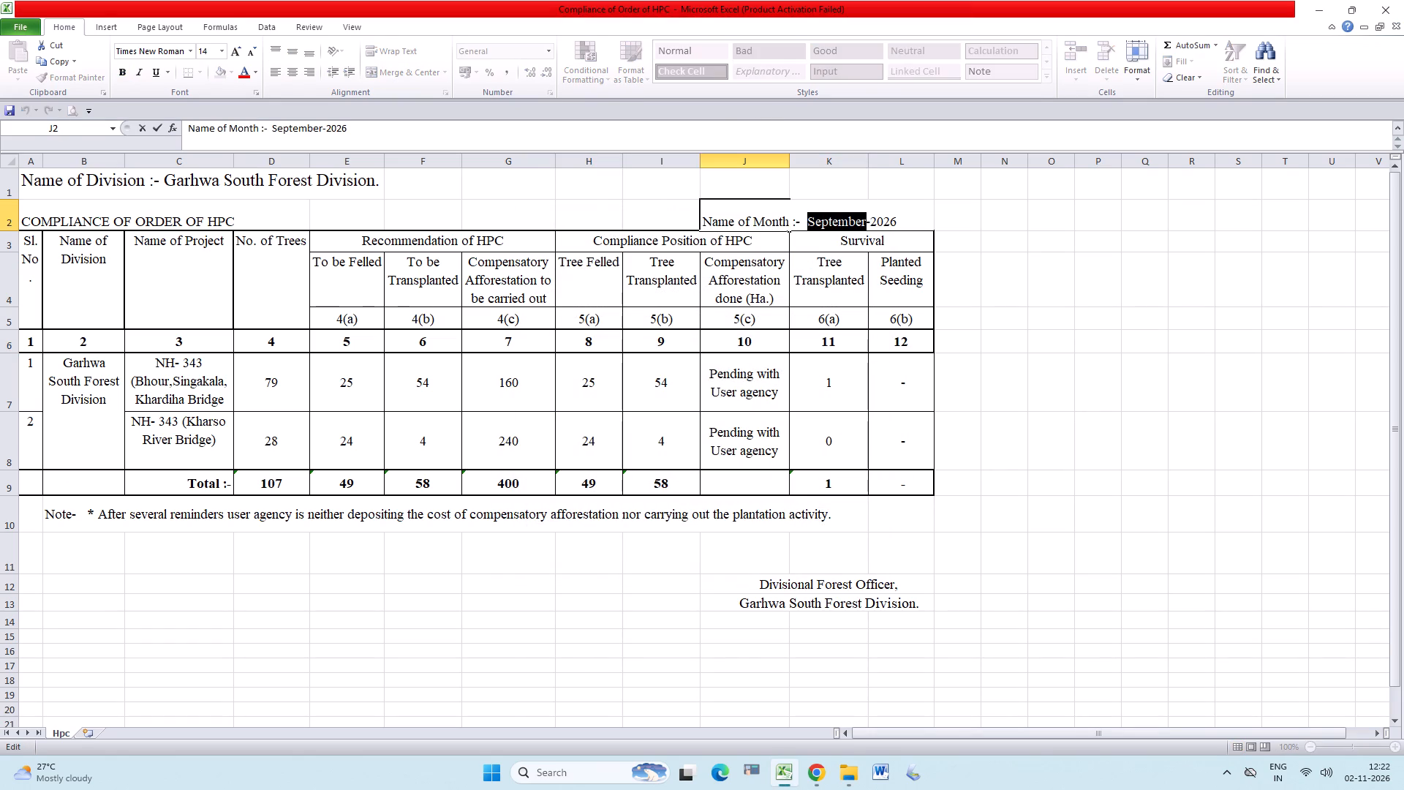
text(October)
key(Return)
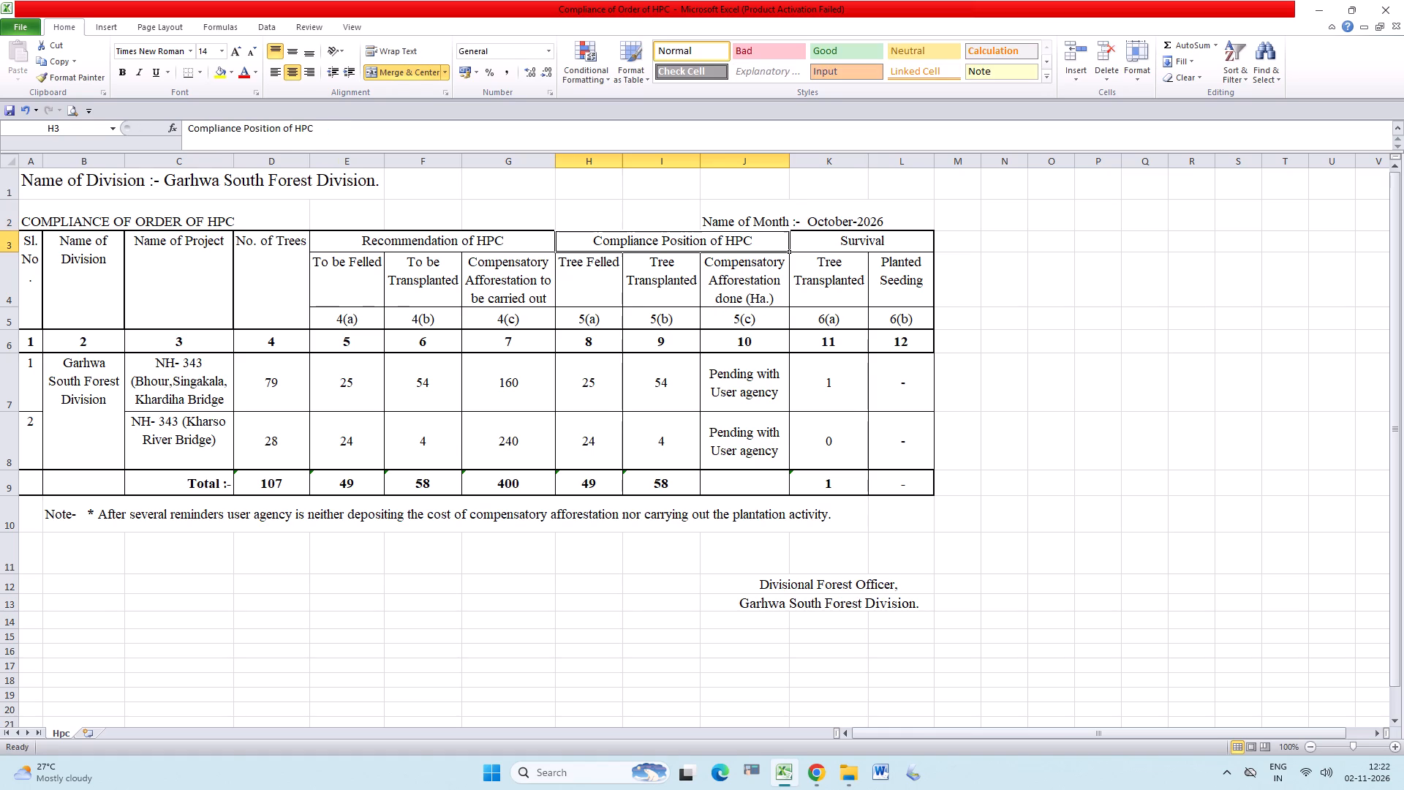
Save the Compliance of Order of HPC workbook and close it.
key(ctrl+s)
click(22, 29)
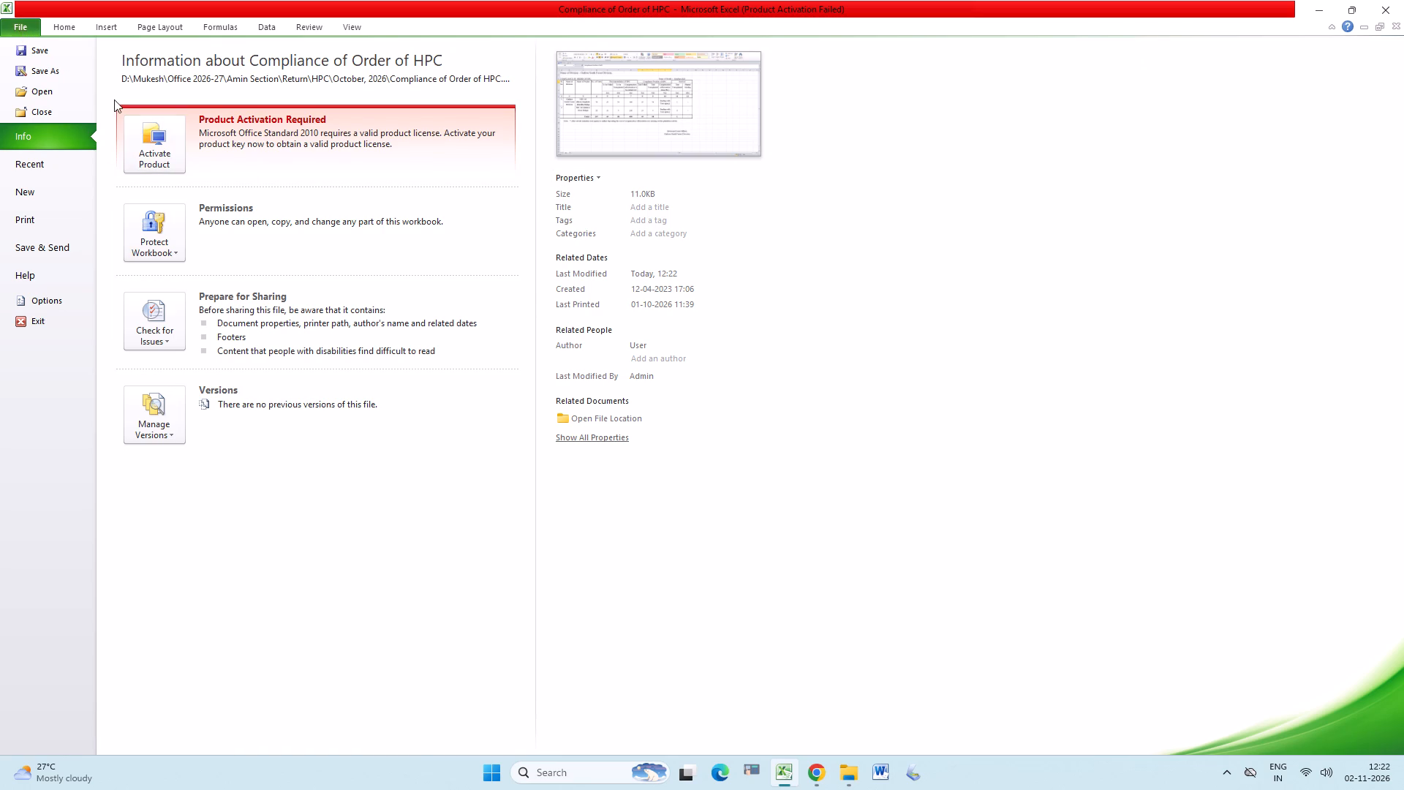
click(60, 30)
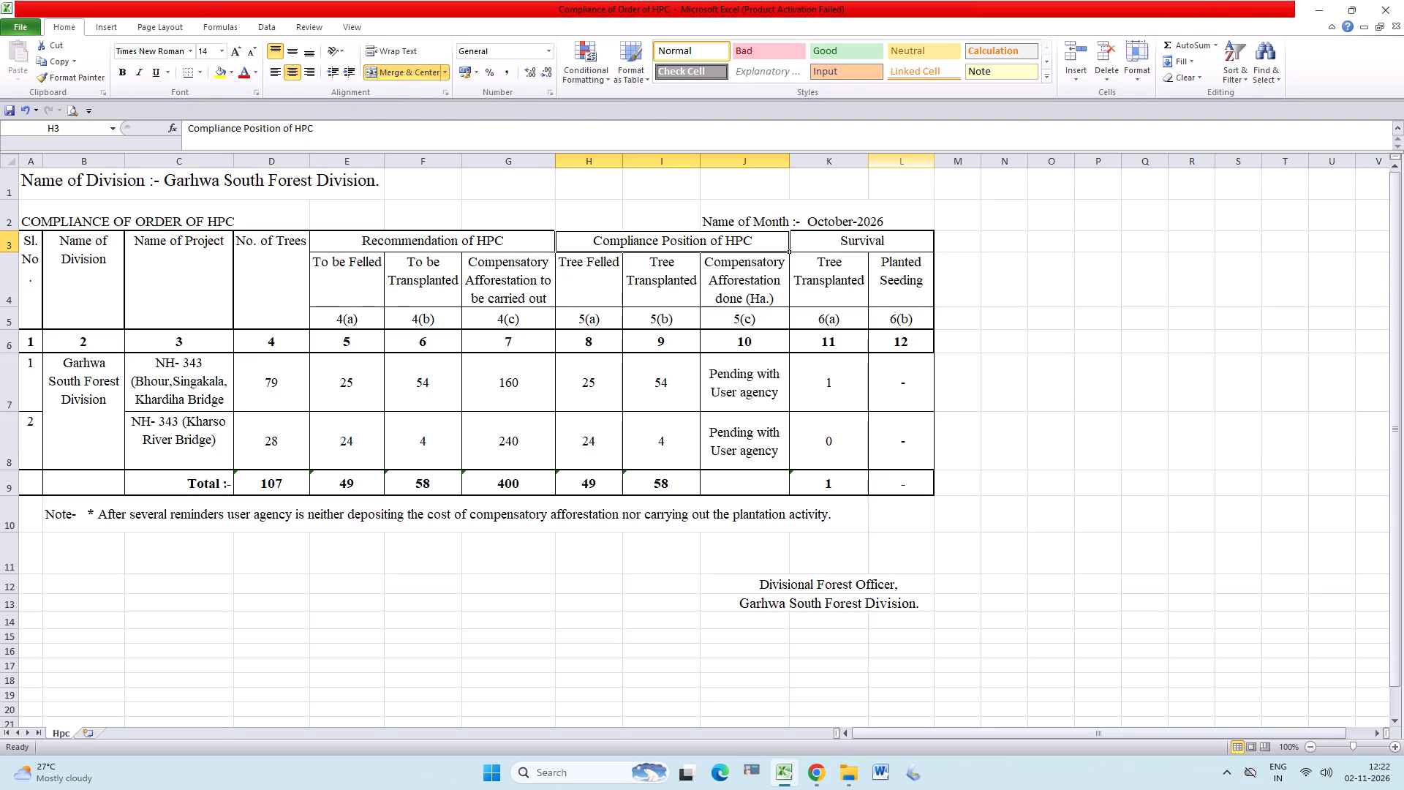
click(1403, 0)
Open the HPC Forwading letter from the October, 2026 folder in Word.
click(522, 154)
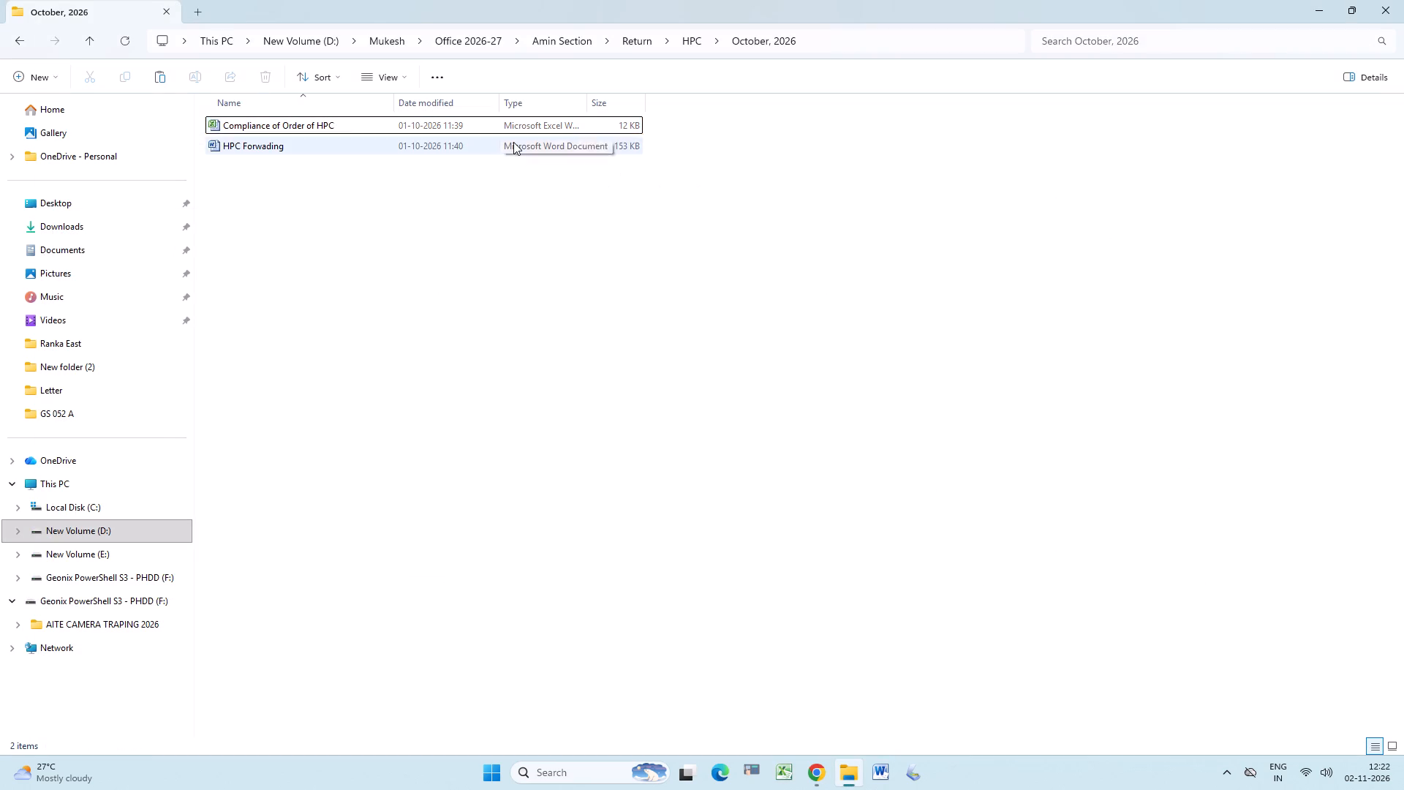
click(513, 142)
key(Return)
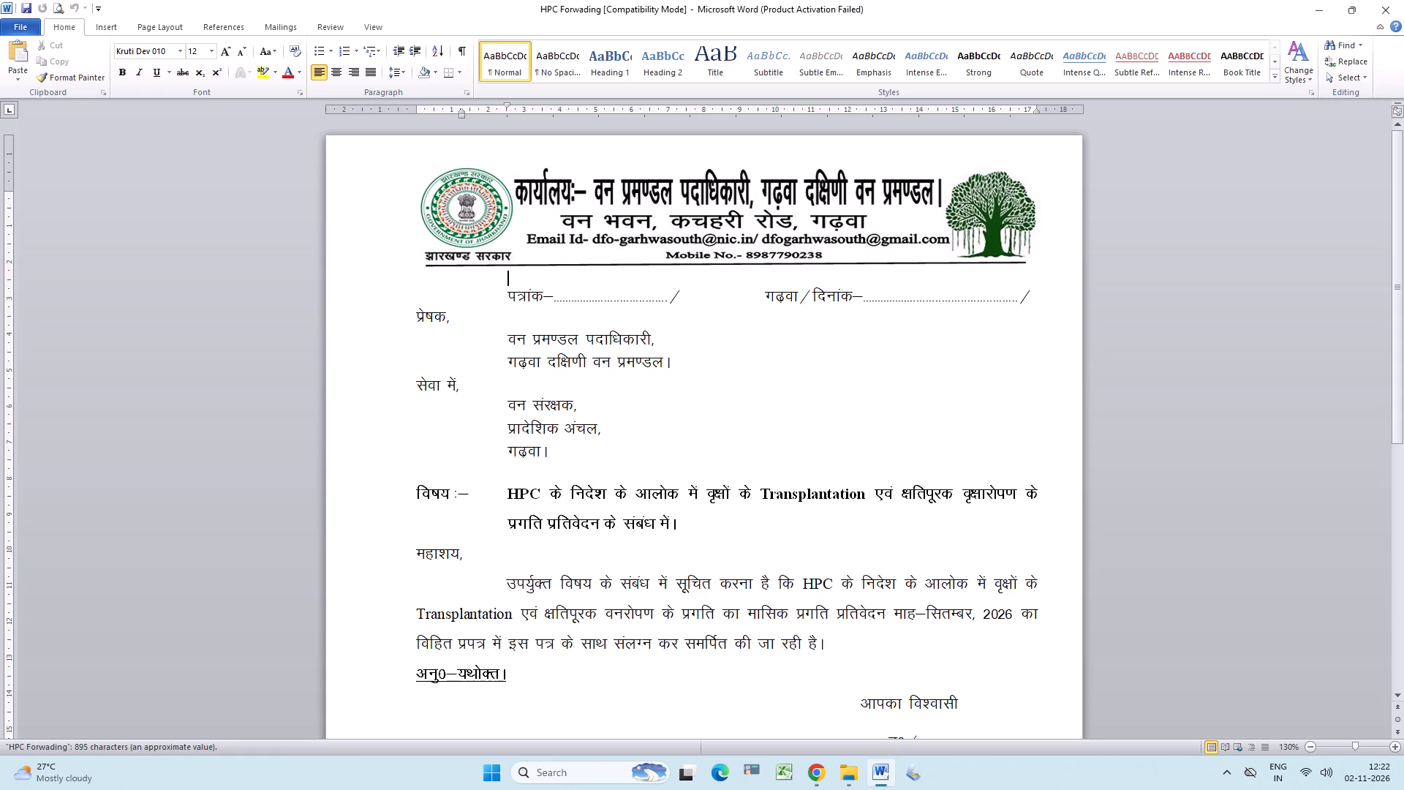
key(space)
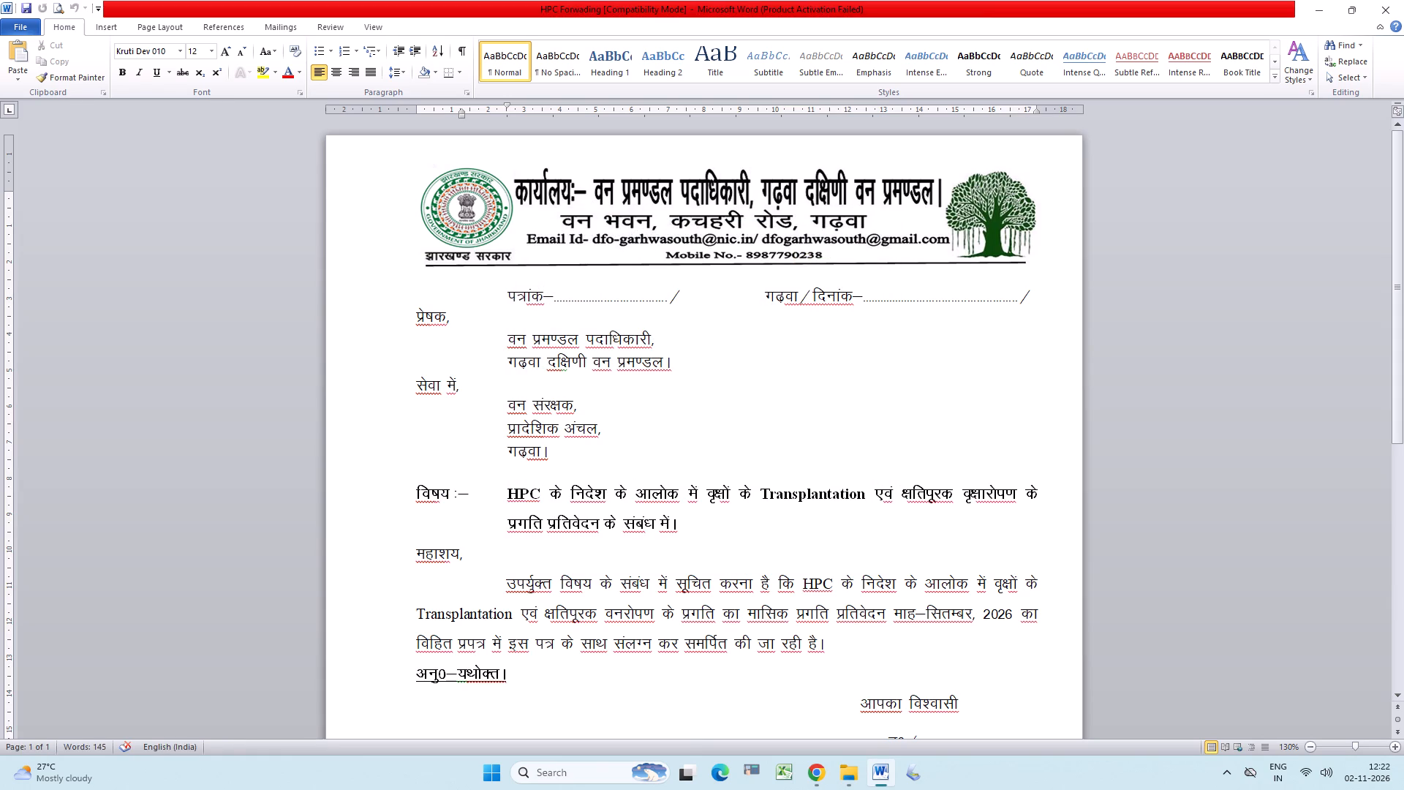
Replace the month name in the letter's body paragraph with अक्टूबर, keeping the text on the same line.
click(925, 606)
key(shift+Right)
key(shift+Right)
key(shift+Right)
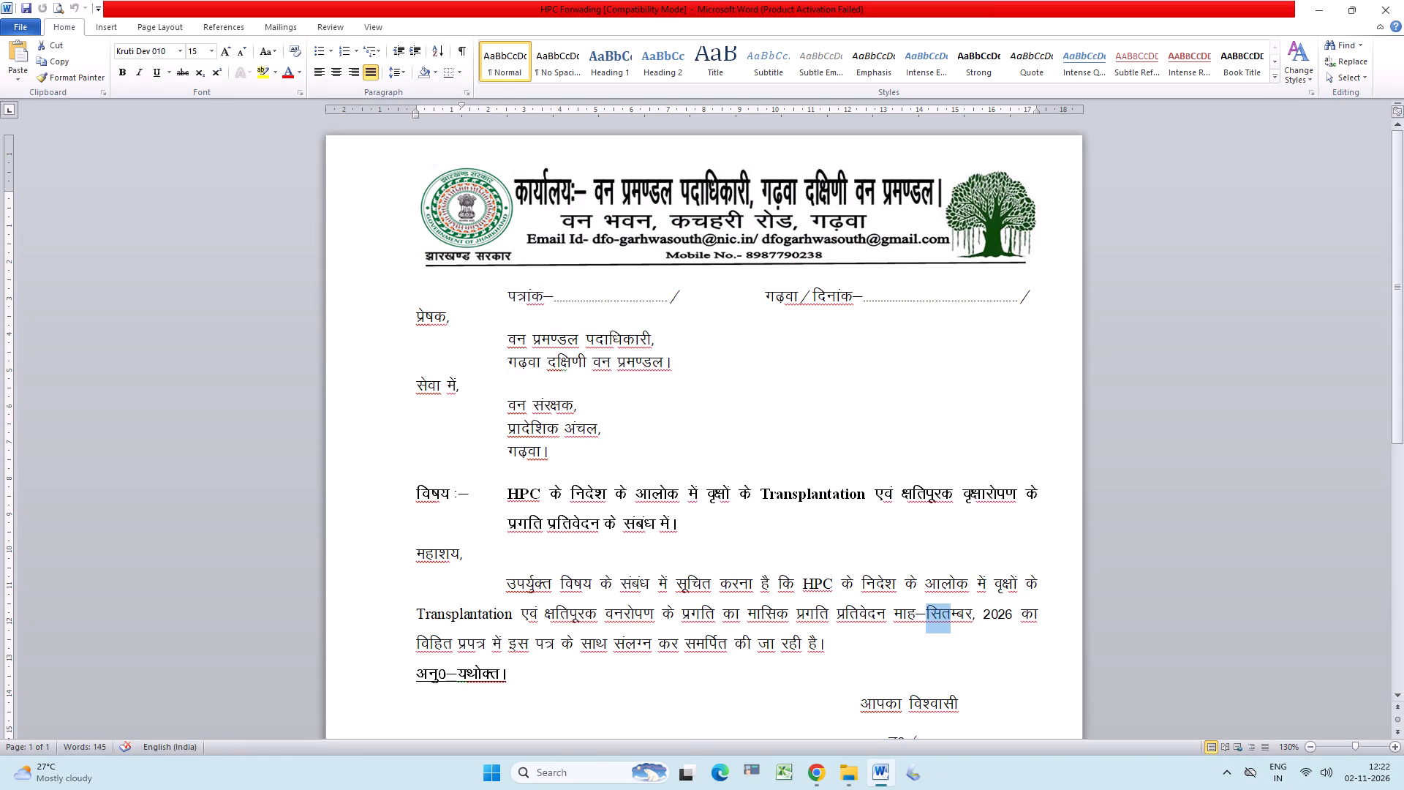
key(shift+Right)
key(shift+Right)
key(shift+Right)
text(vDVwcj)
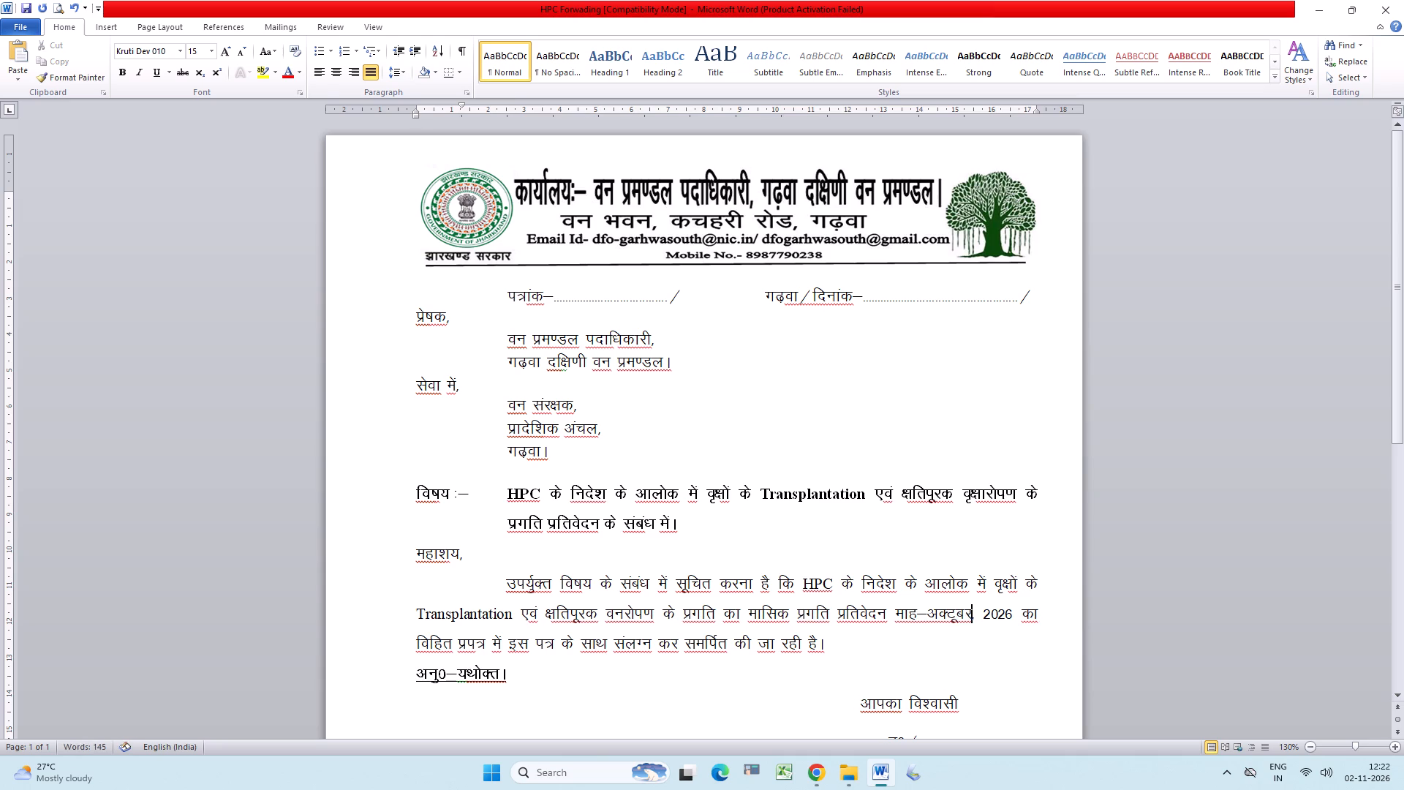
key(Return)
key(ctrl+z)
Save the HPC Forwading letter, check it through to the page end, and close it.
key(ctrl+s)
key(ctrl+s)
key(ctrl+s)
scroll(992, 734, down, 2)
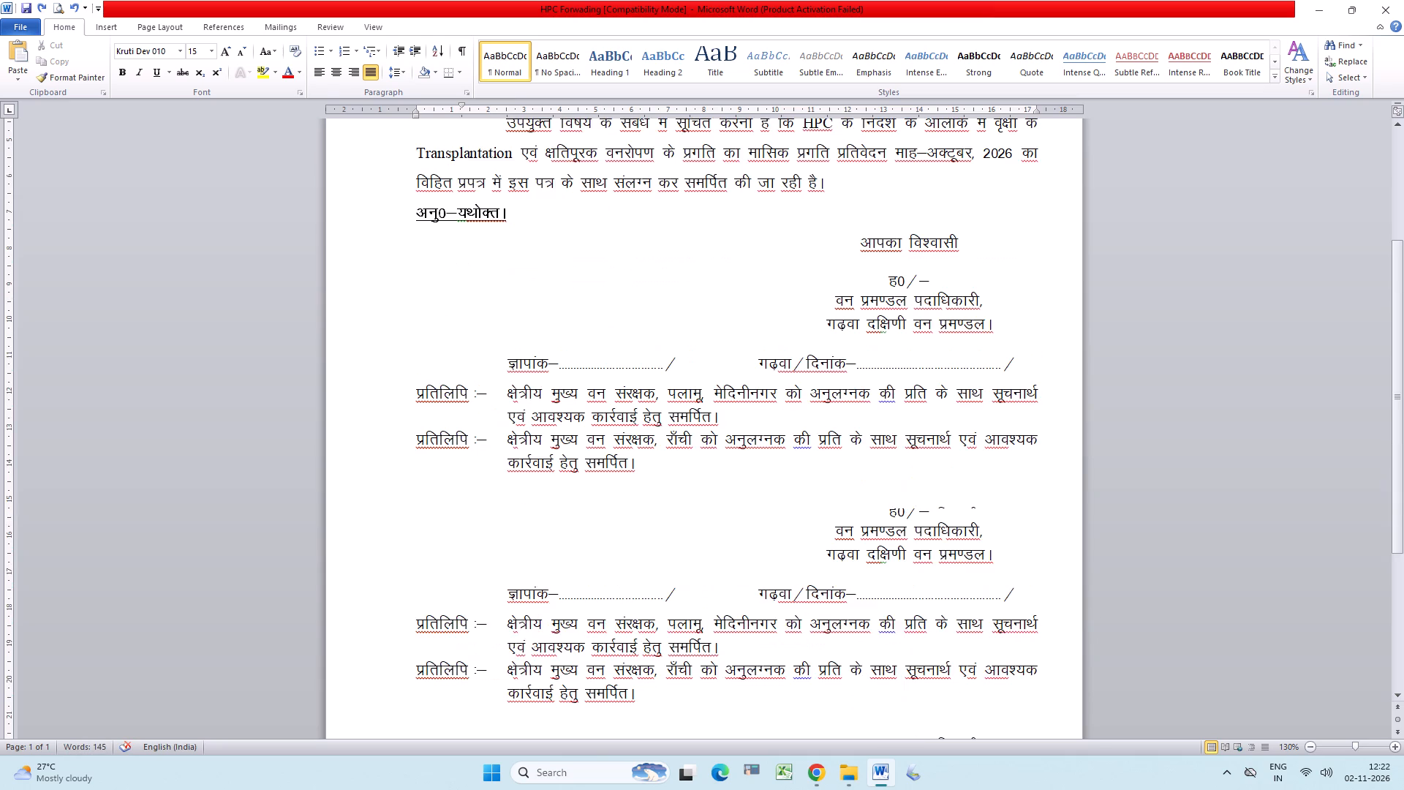
scroll(855, 519, down, 4)
key(ctrl+s)
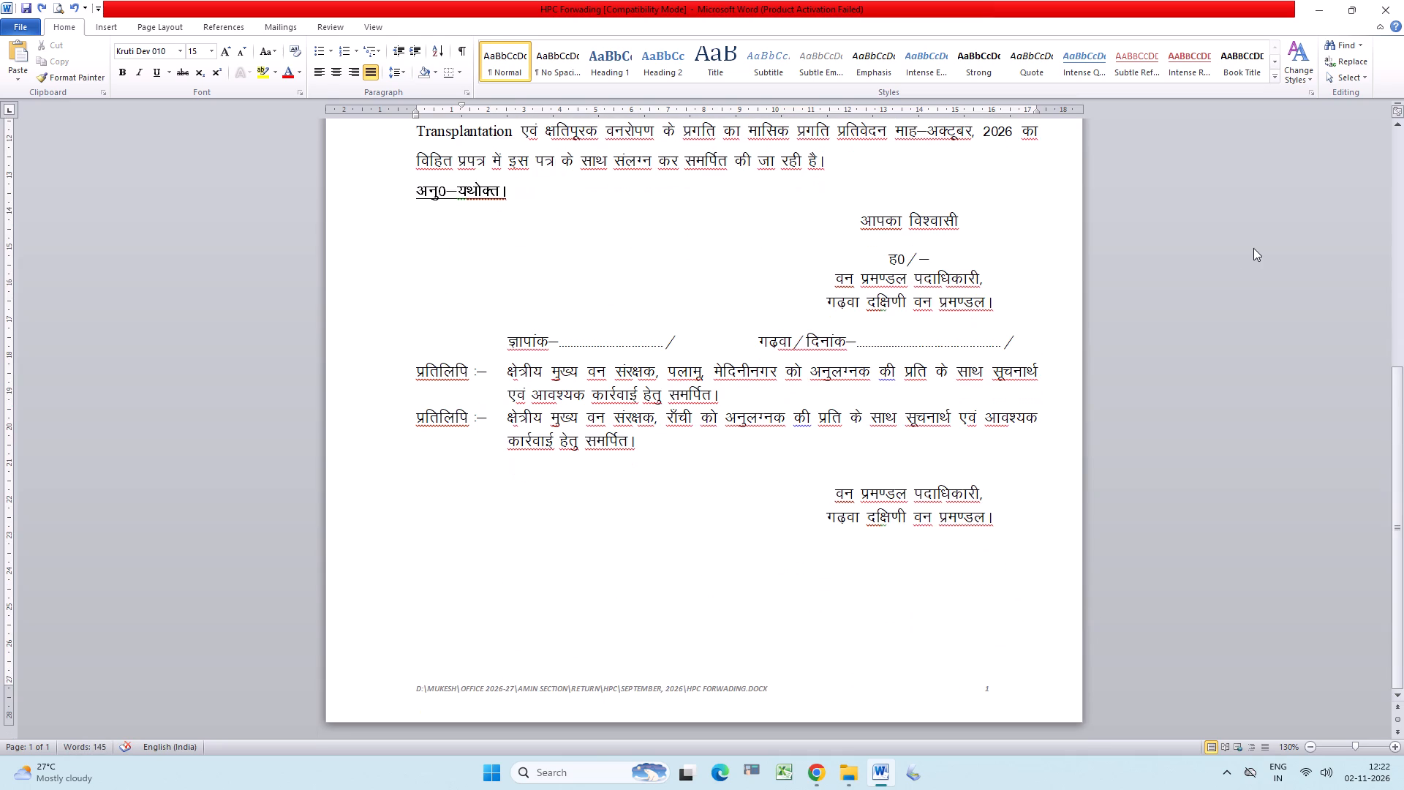
key(ctrl+w)
click(1403, 0)
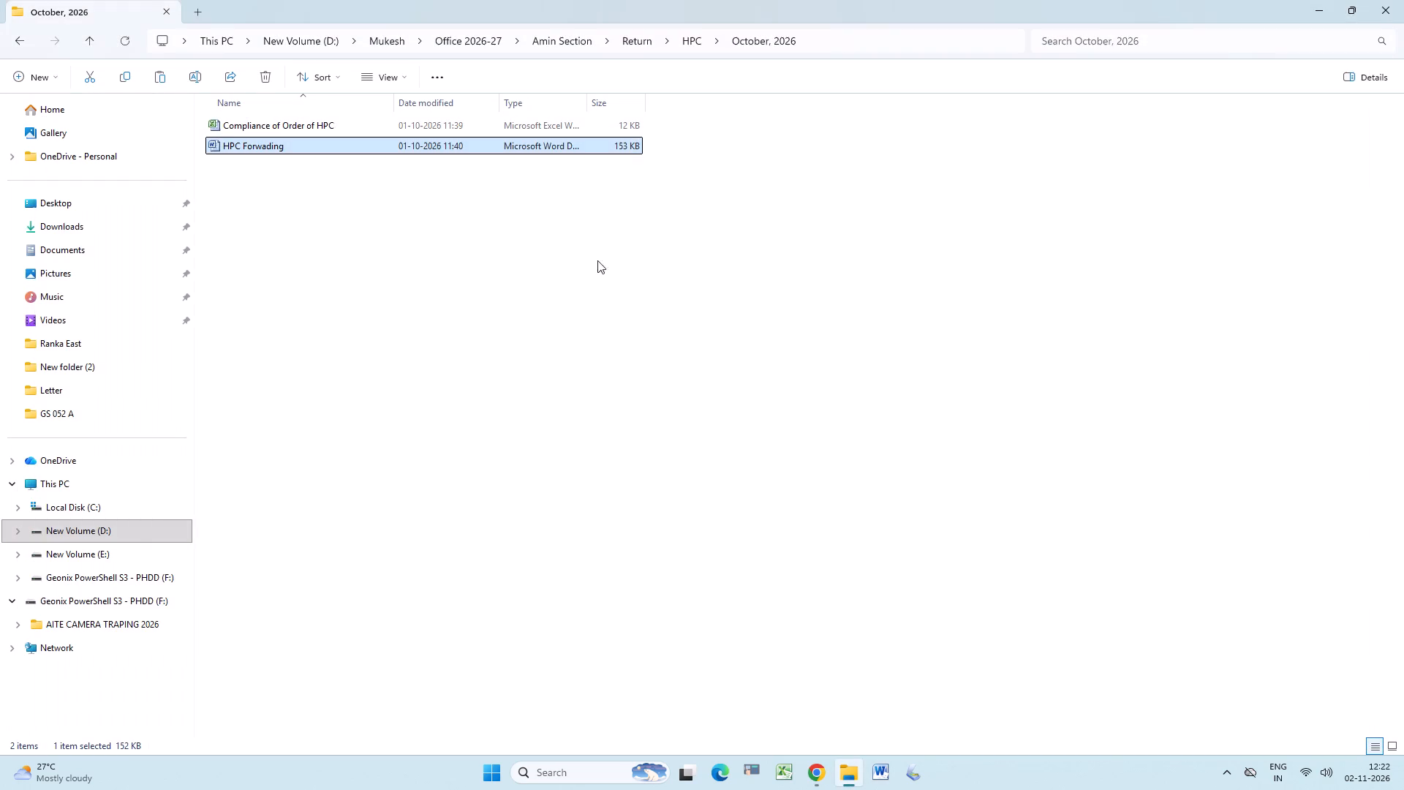
Return to the Return folder and open its Saptahik Anusrawan Return folder.
click(686, 38)
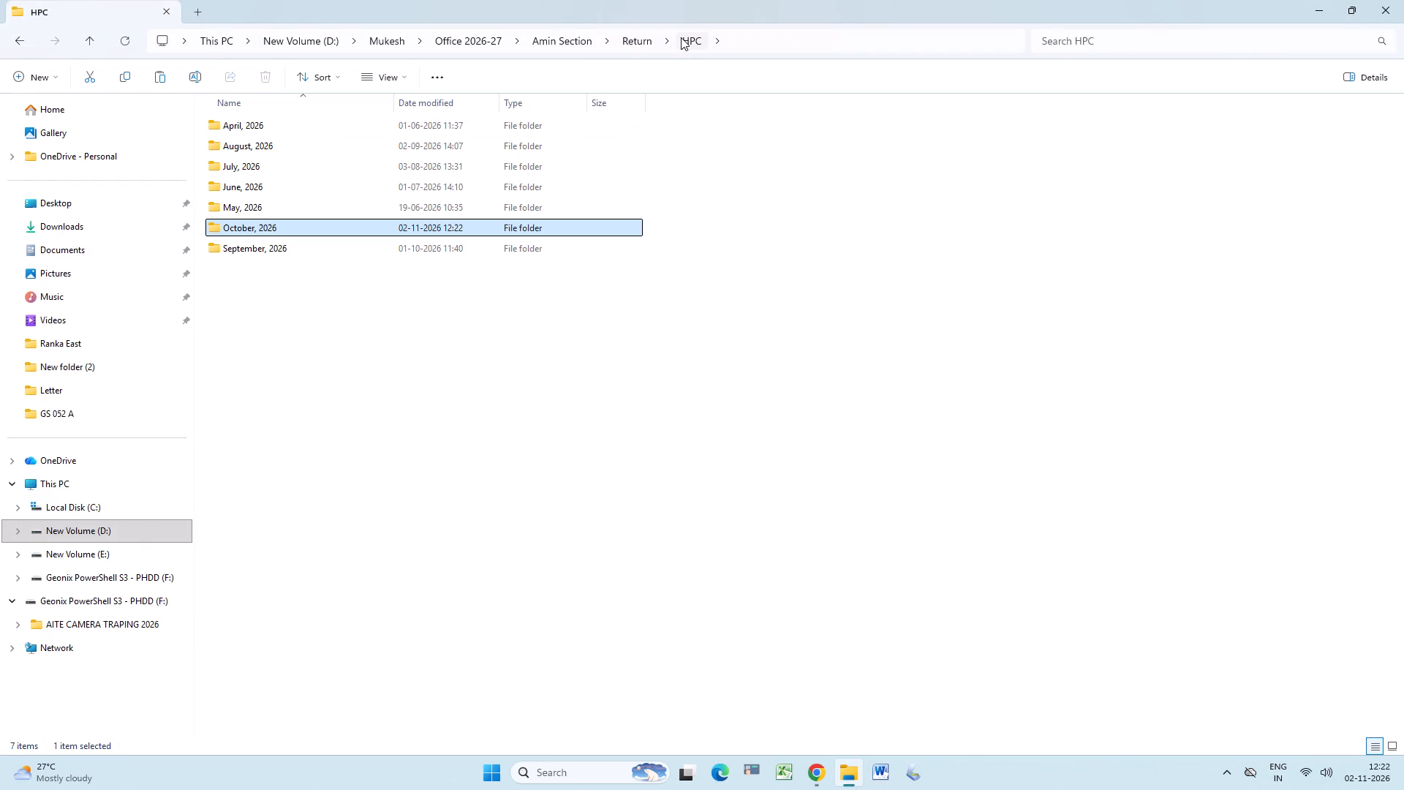
click(628, 39)
click(235, 203)
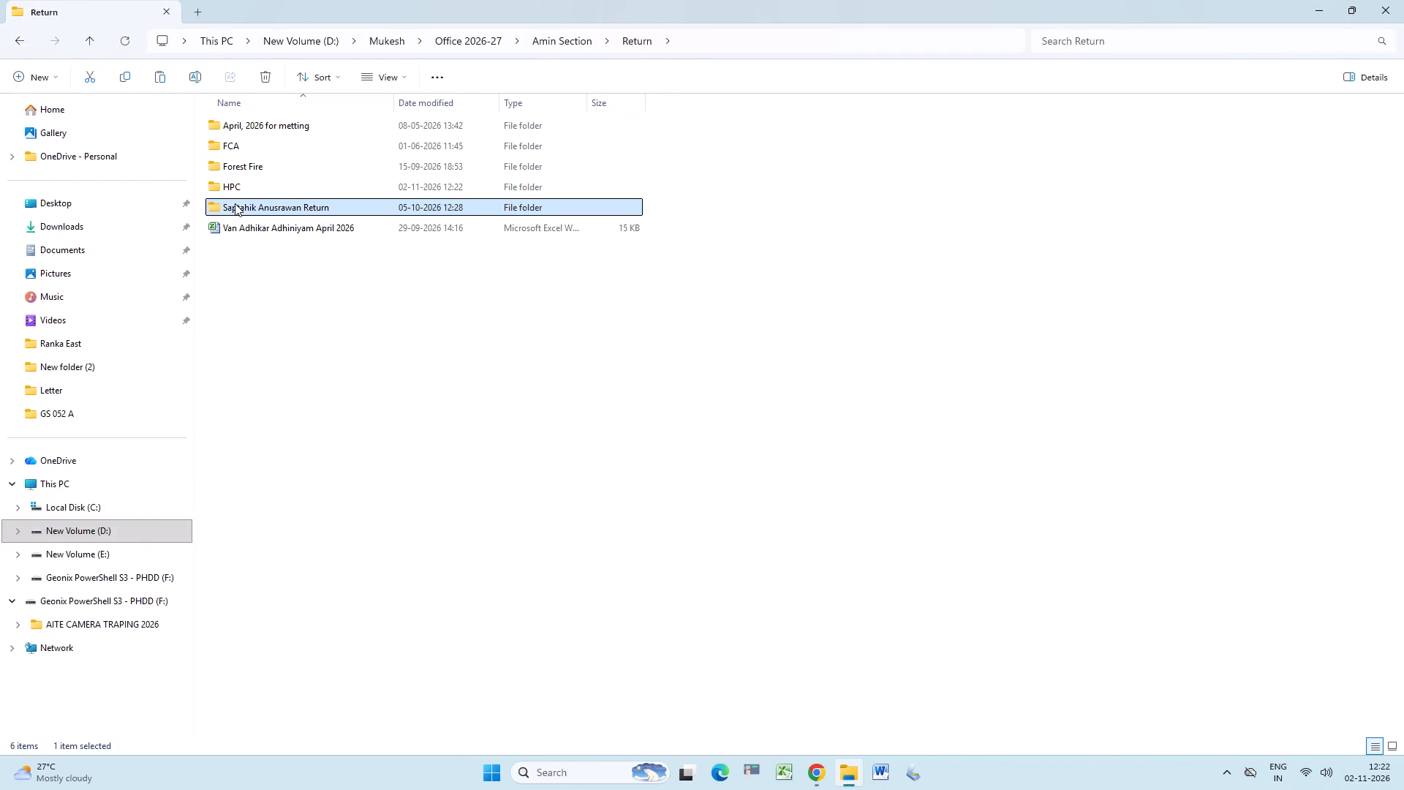
key(Return)
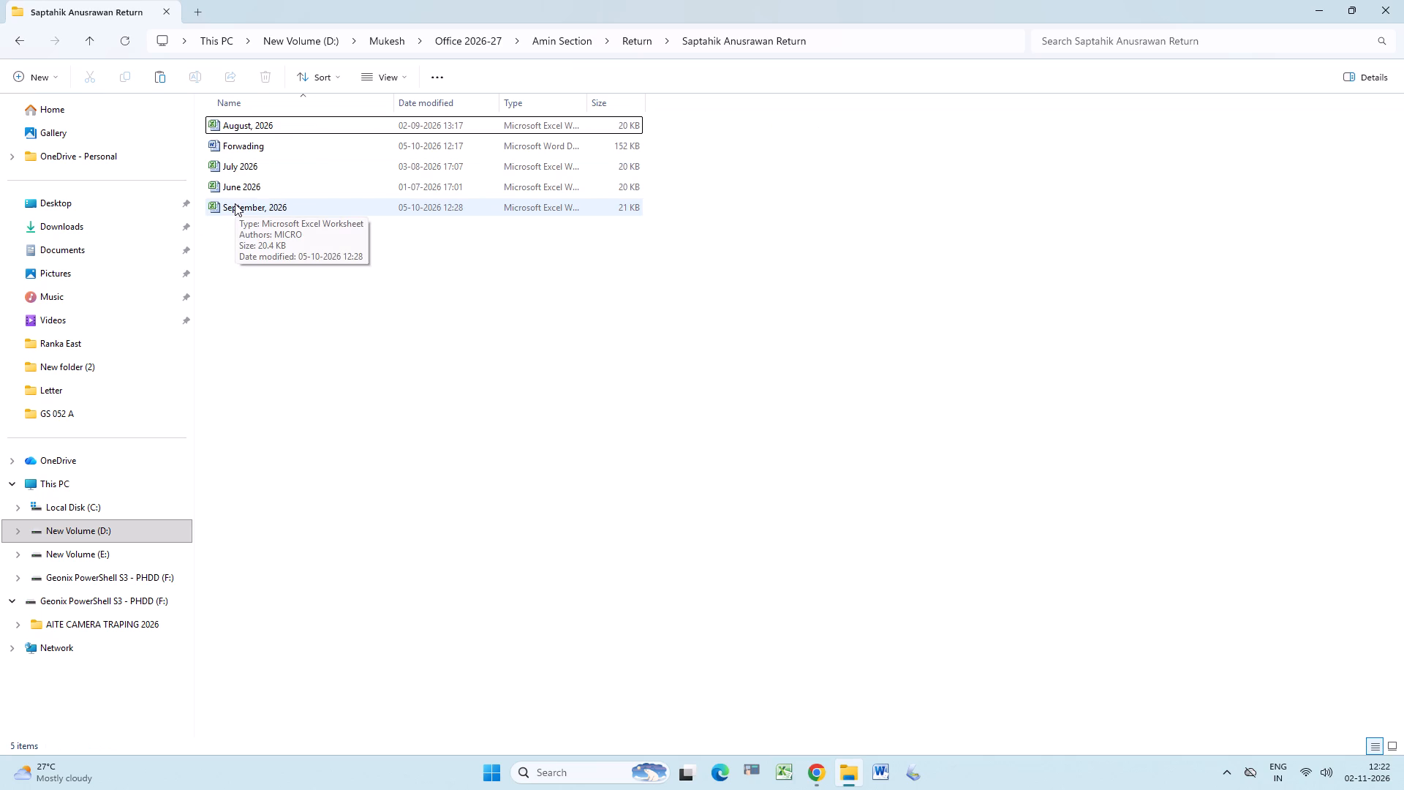
Duplicate the September, 2026 workbook in the Saptahik Anusrawan Return folder and name the copy October, 2026.
key(Down)
key(Down)
key(Down)
key(Down)
key(ctrl+c)
key(ctrl+v)
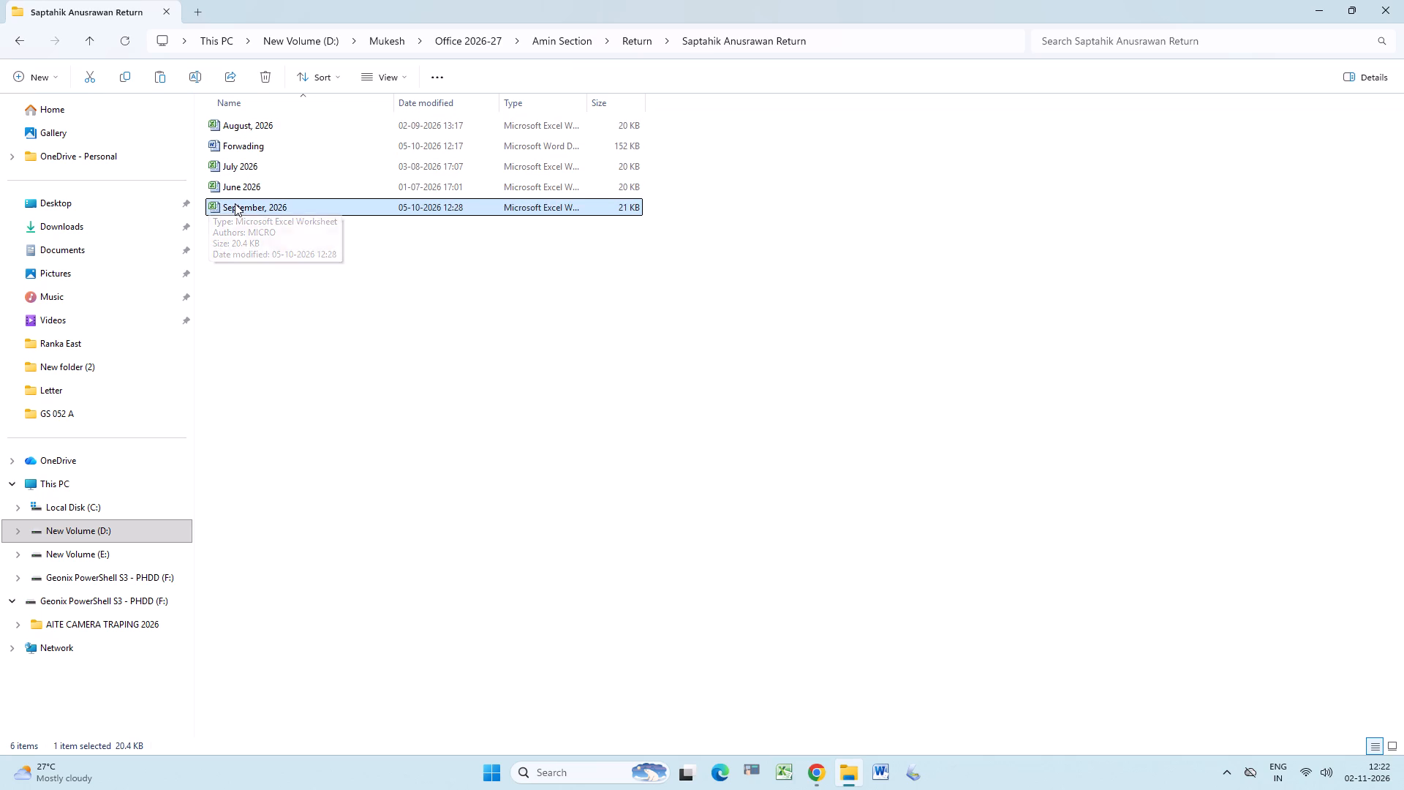
key(F2)
text(October, 2026)
key(Return)
Open the October, 2026 workbook, change the month in the FCMR- II sheet heading to अक्टूबर, and save.
key(Return)
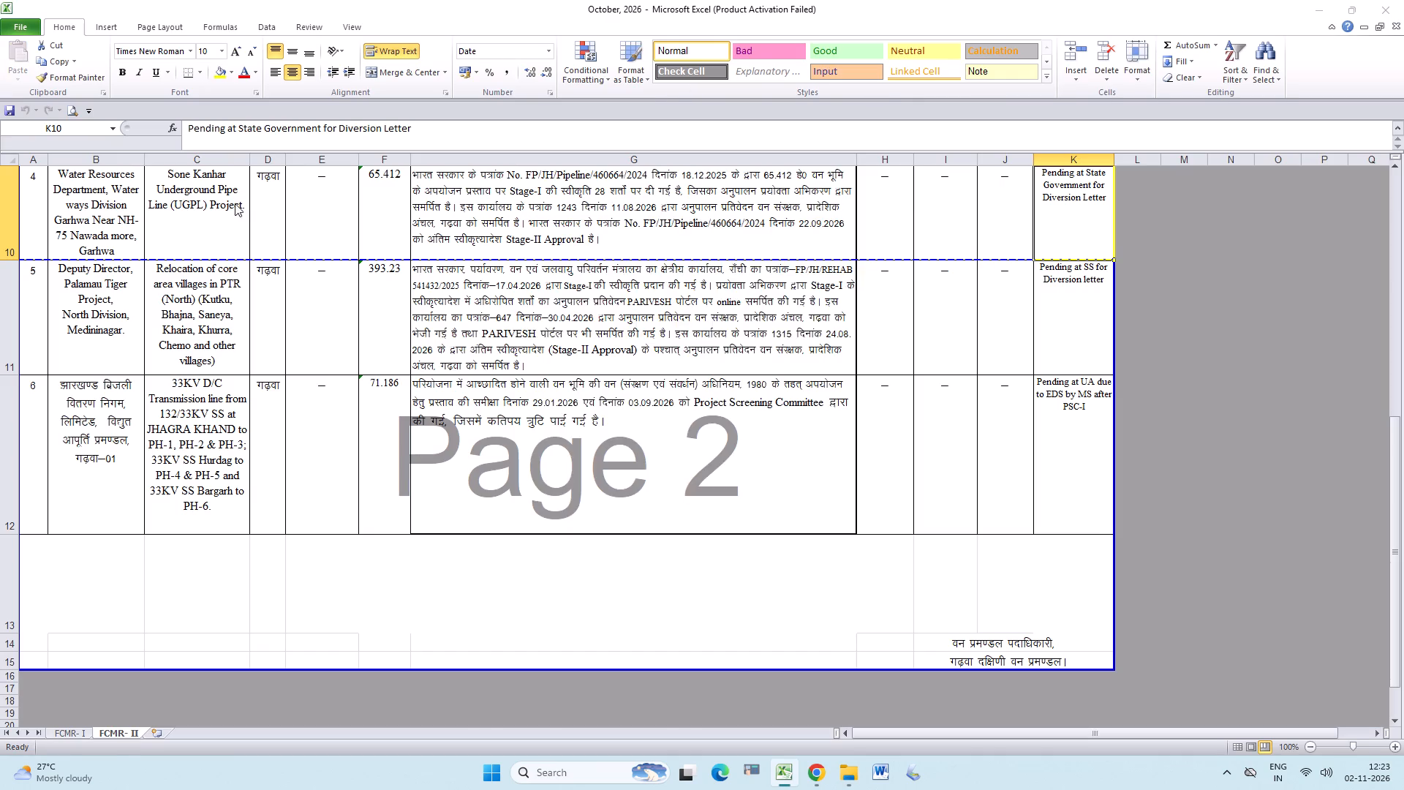
key(space)
scroll(654, 512, up, 5)
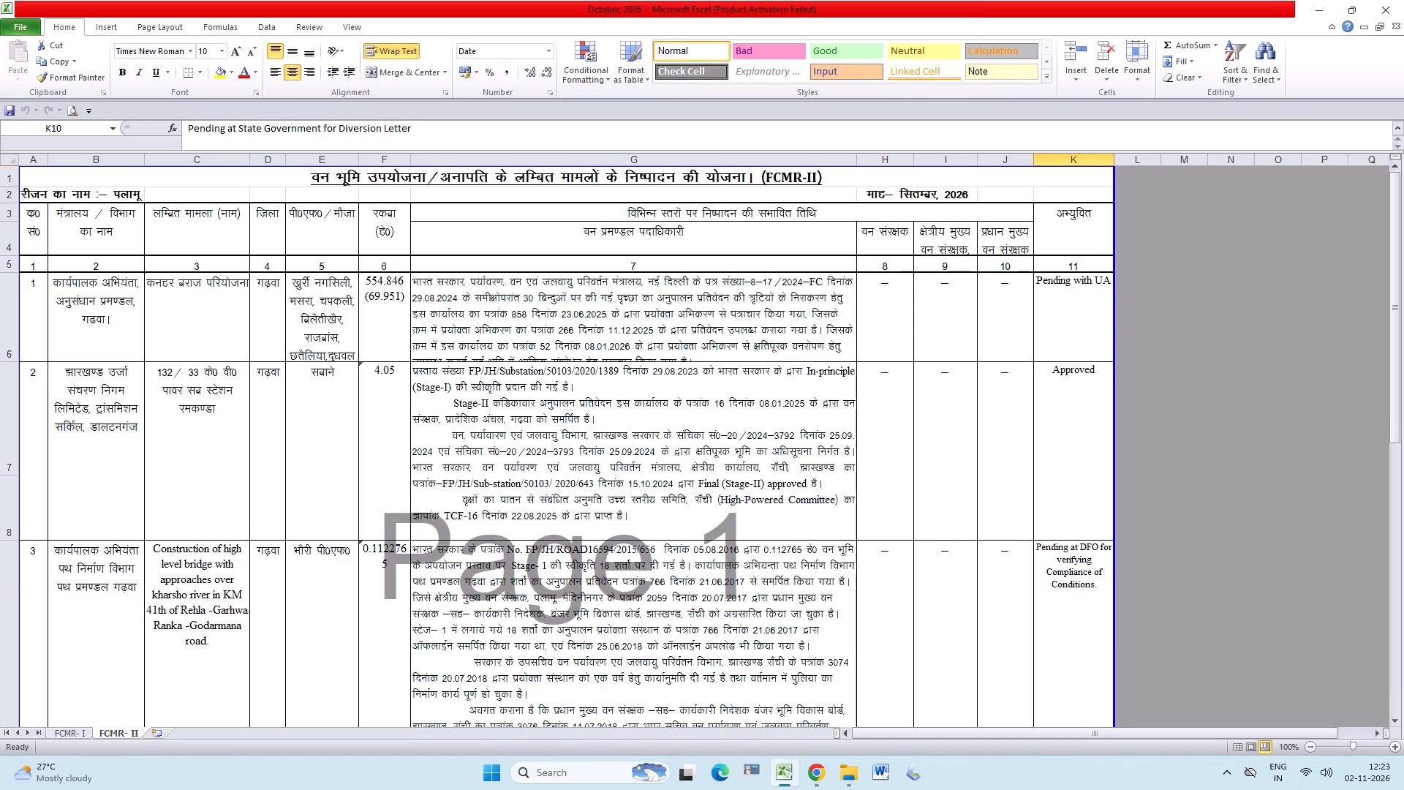
double_click(899, 195)
key(shift+Right)
key(shift+Right)
key(shift+Right)
key(shift+Right)
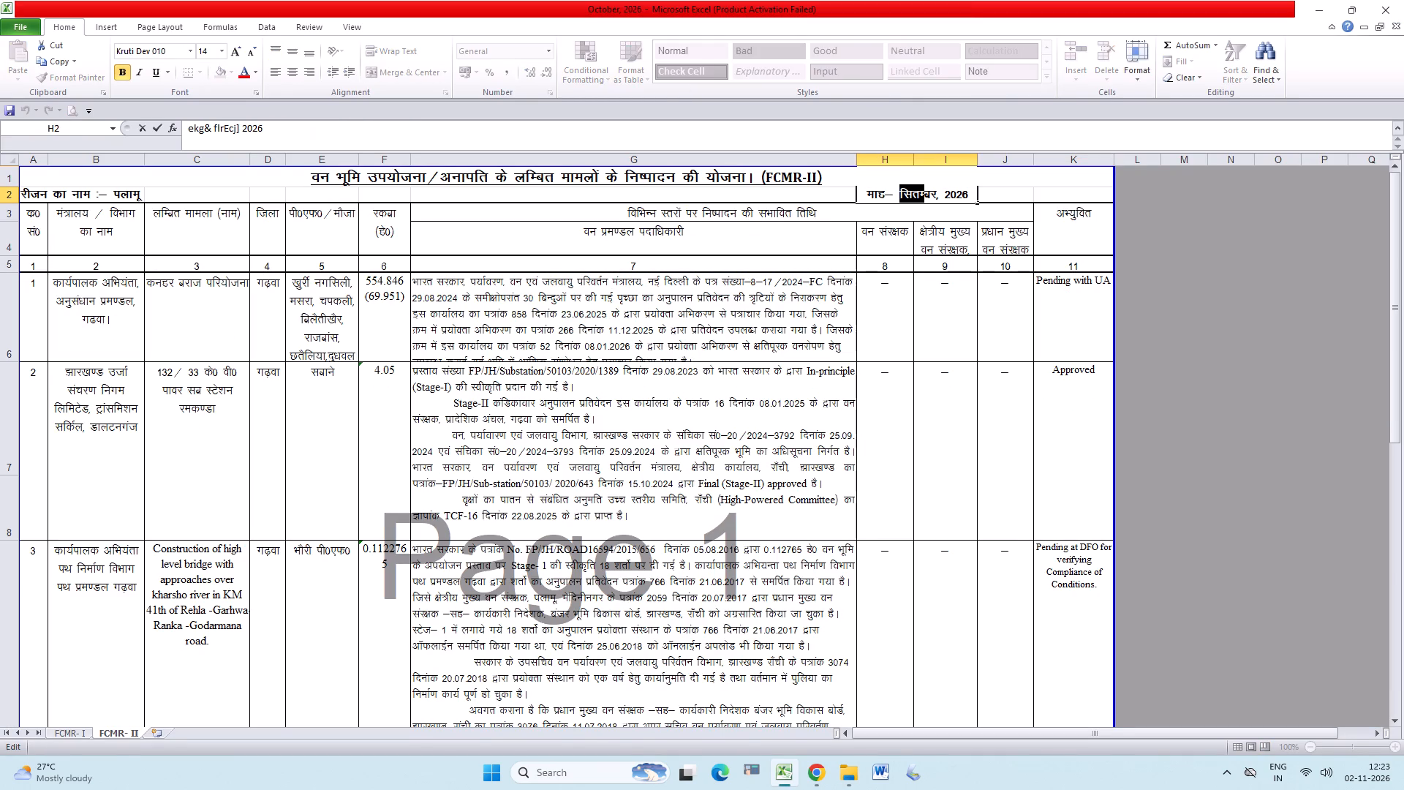
key(shift+Right)
key(shift+Right)
text(vDv)
key(BackSpace)
text(Vwcj)
key(Return)
key(ctrl+s)
key(ctrl+s)
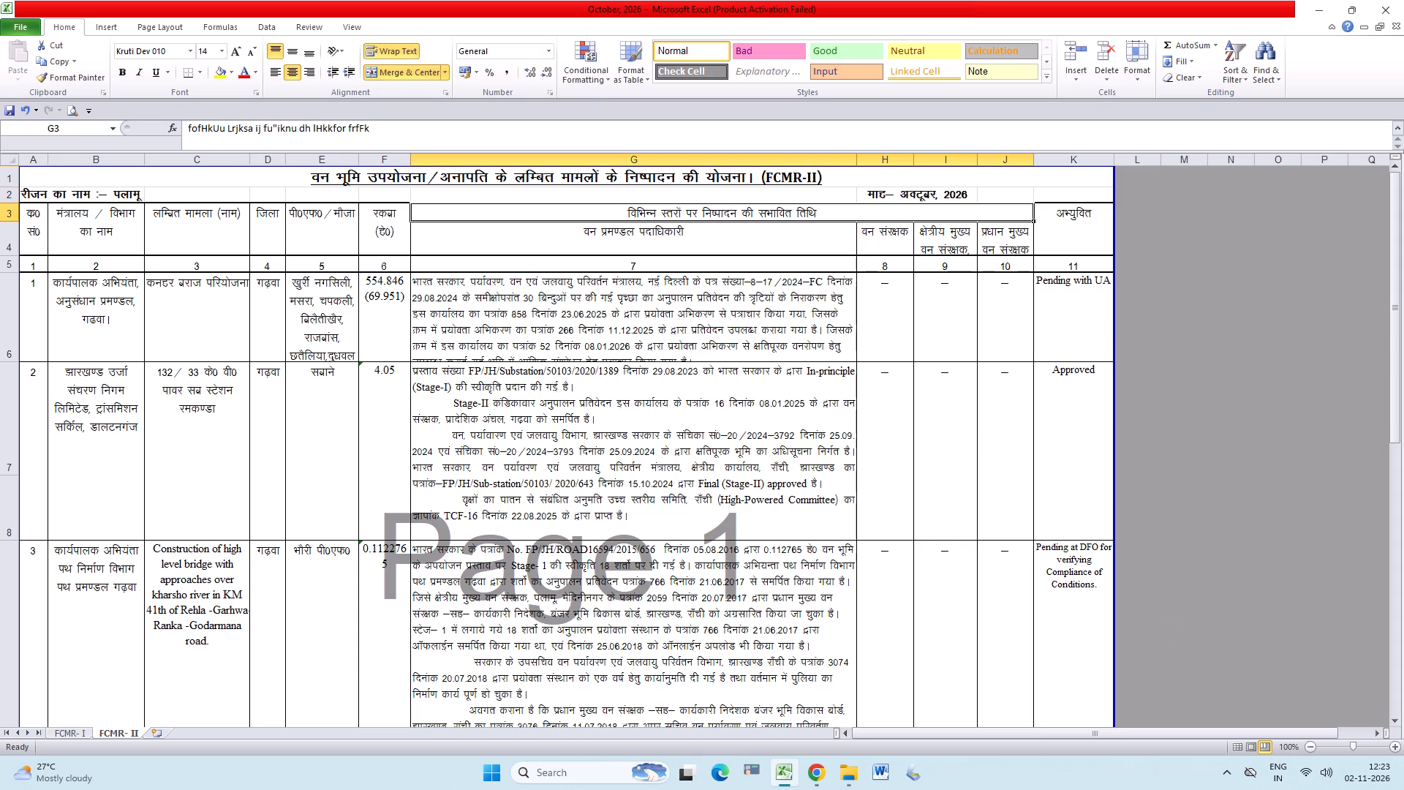
key(ctrl+s)
key(ctrl+s)
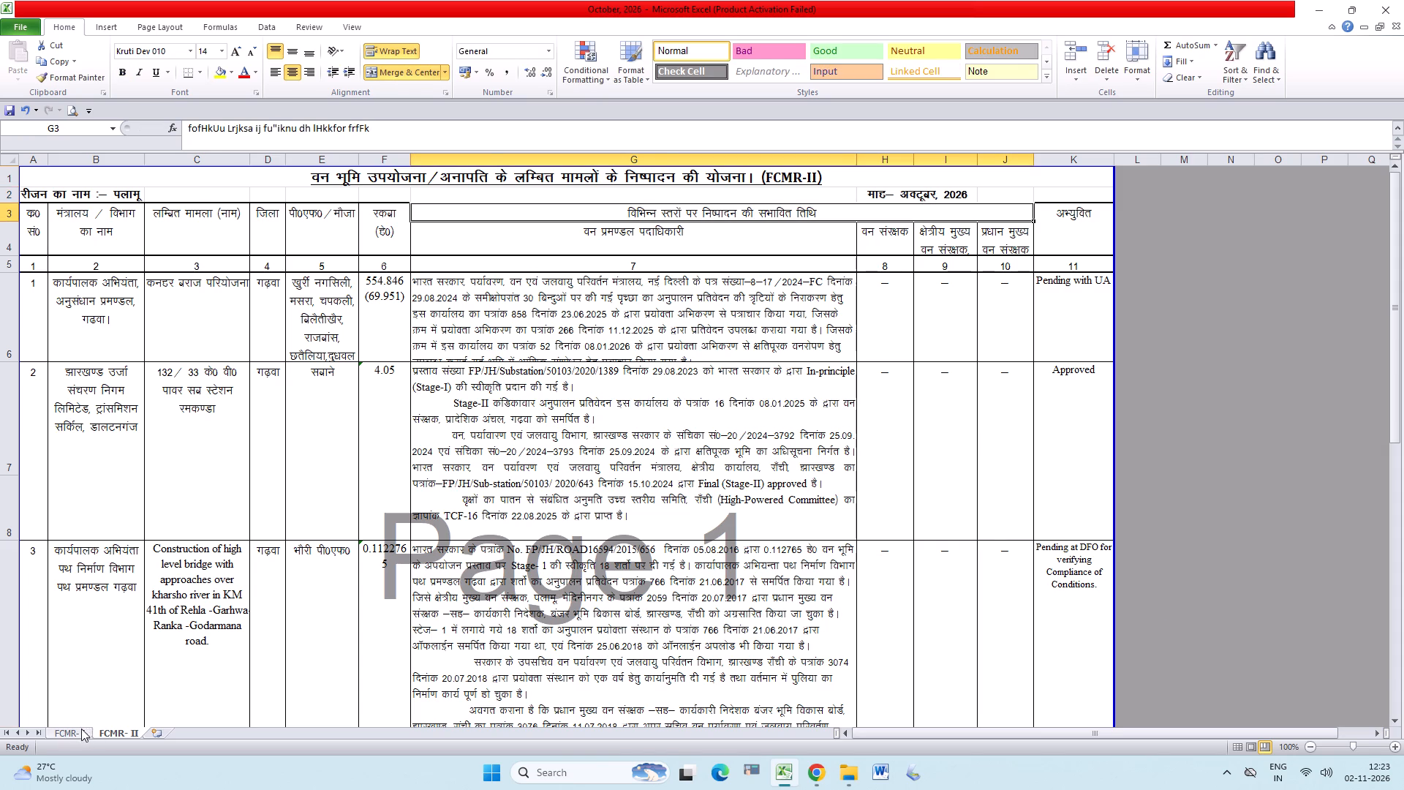
Change the month in the FCMR- I sheet heading to अक्टूबर, save the workbook and close it.
click(79, 730)
double_click(889, 192)
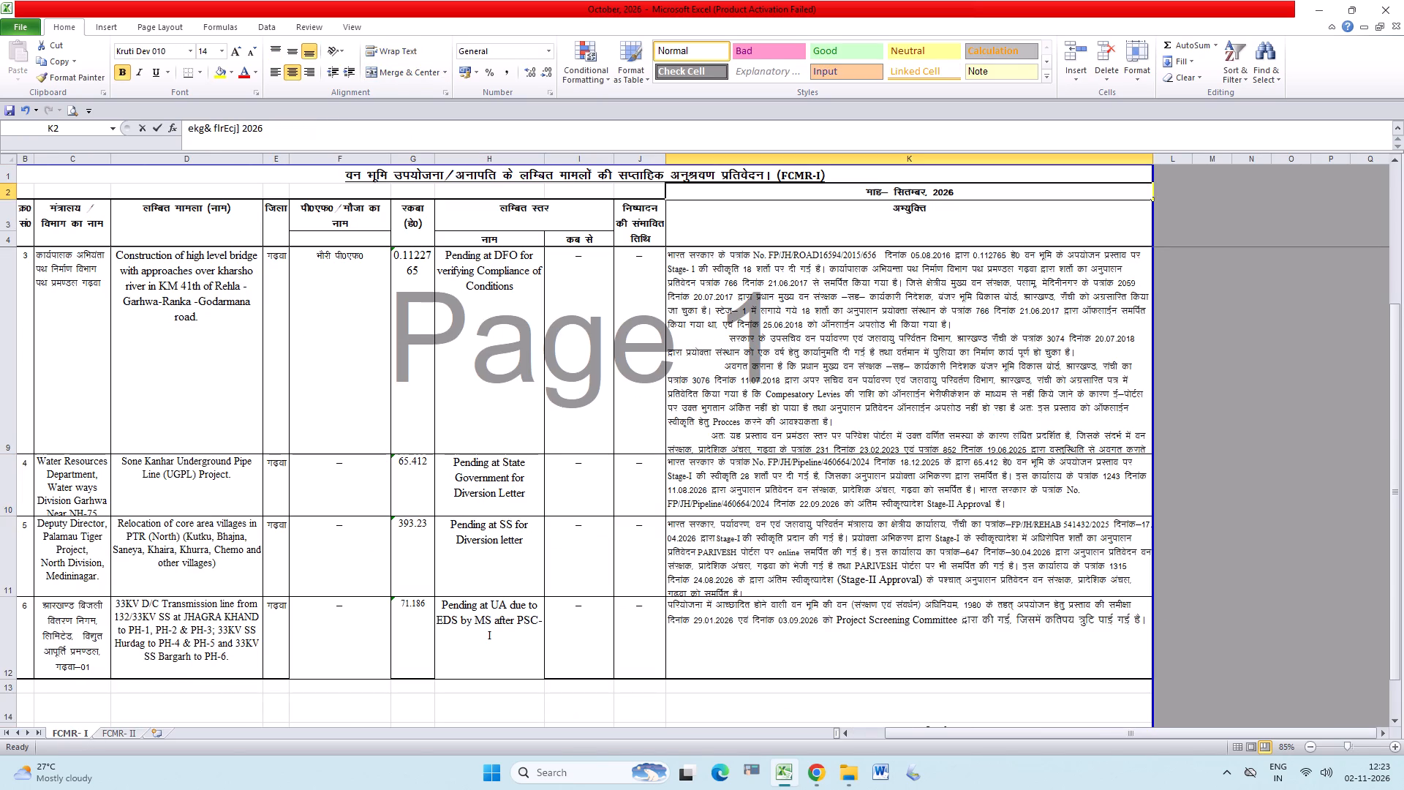
key(Right)
key(shift+Right)
key(shift+Right)
key(shift+Right)
key(shift+Right)
key(shift+Right)
key(shift+Right)
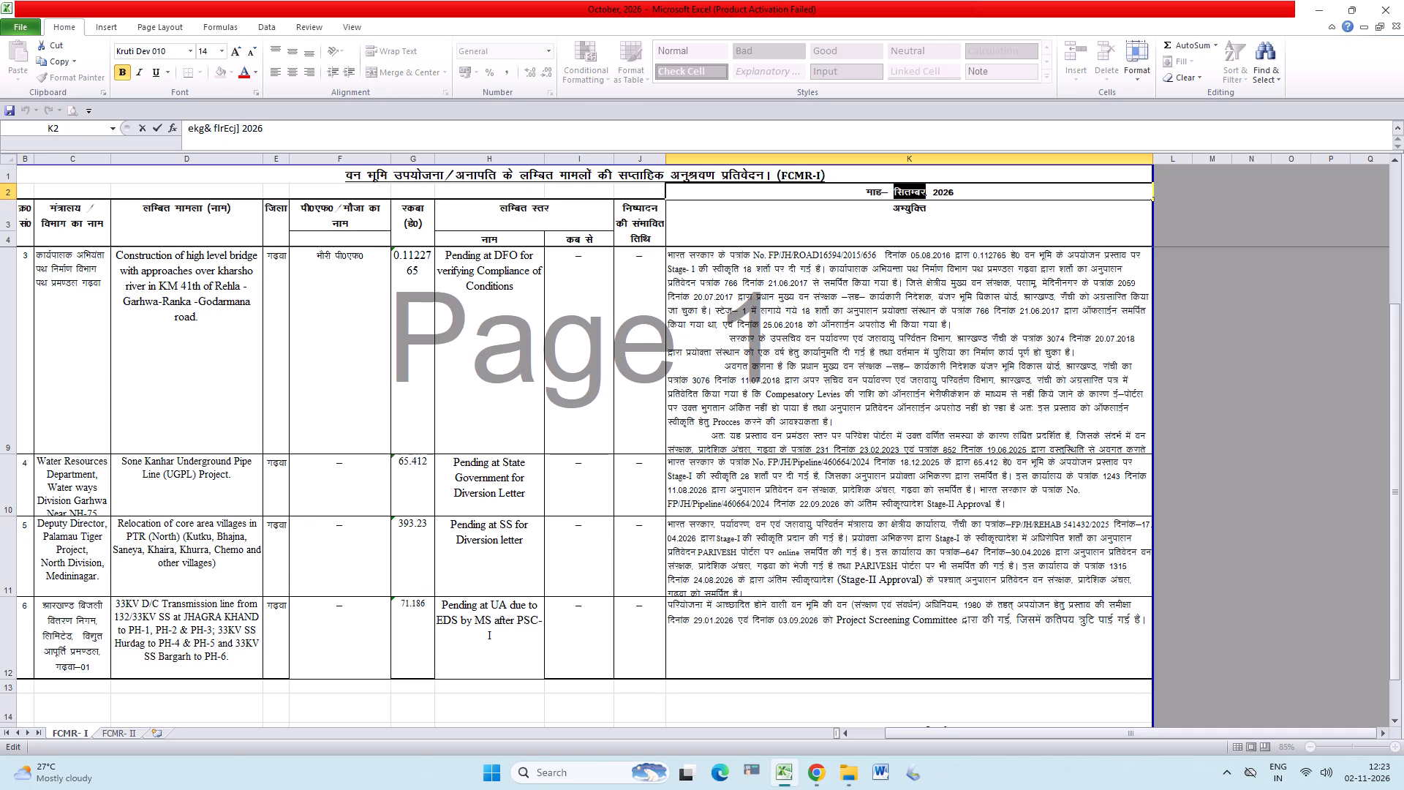
text(vDv)
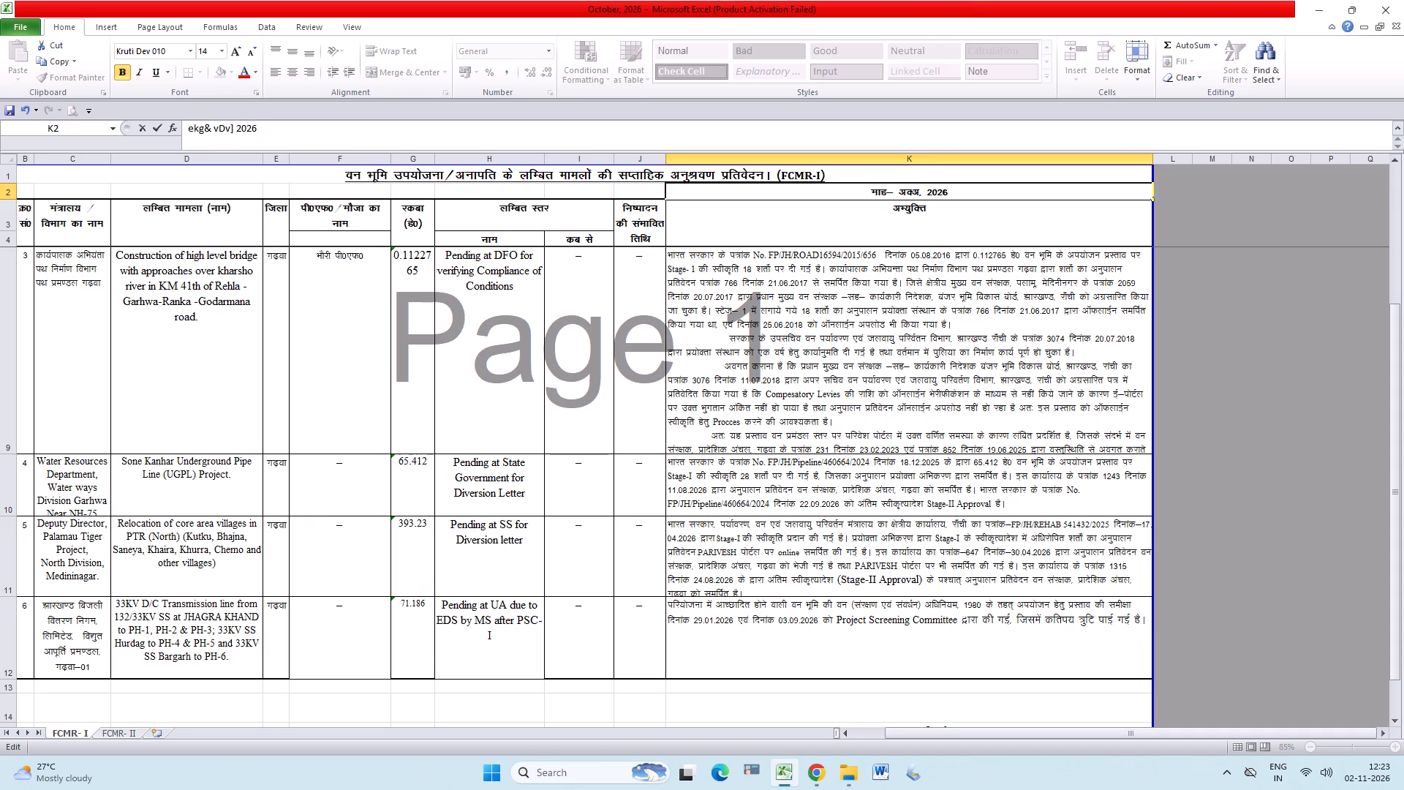
key(BackSpace)
text(Vwcj)
key(Return)
key(ctrl+s)
key(ctrl+s)
key(ctrl+s)
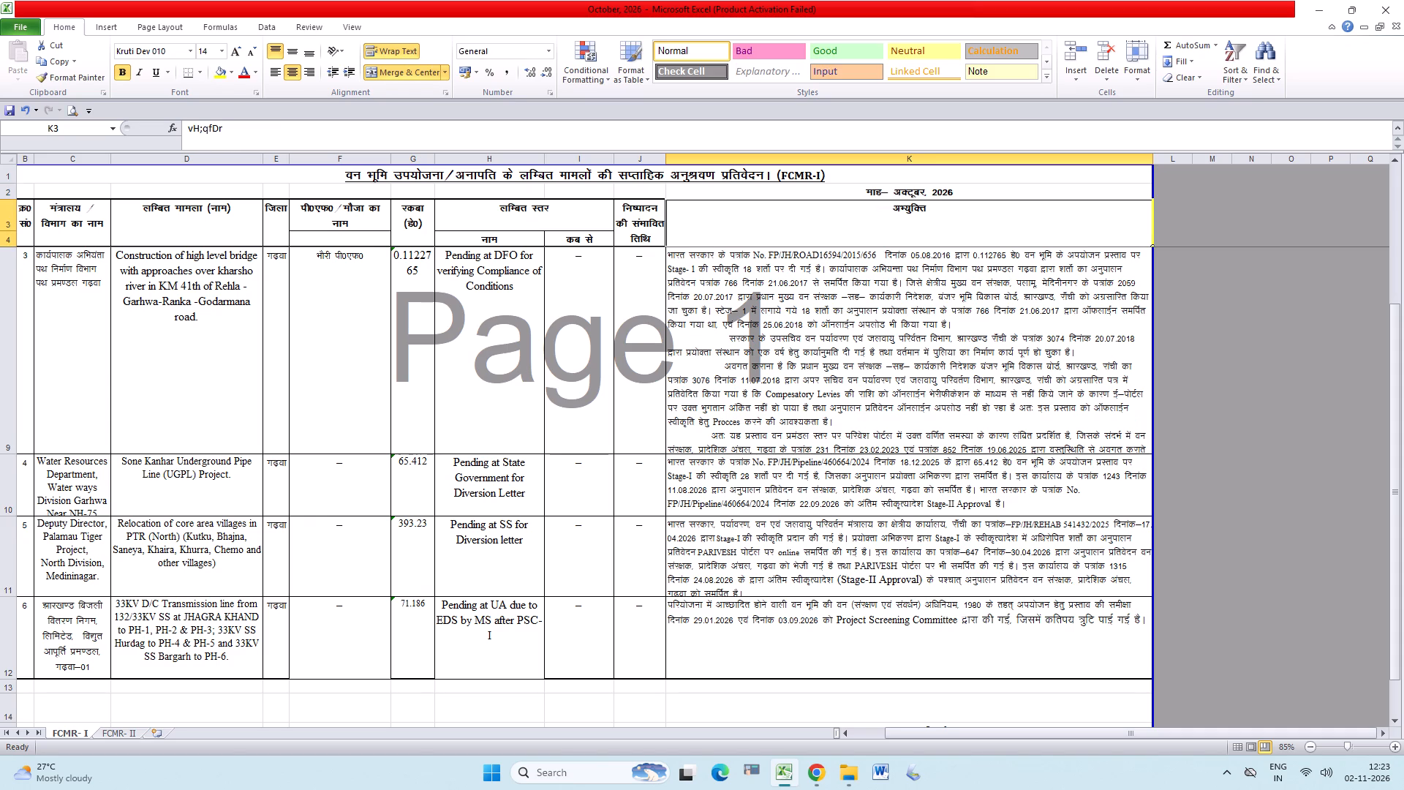
click(1400, 0)
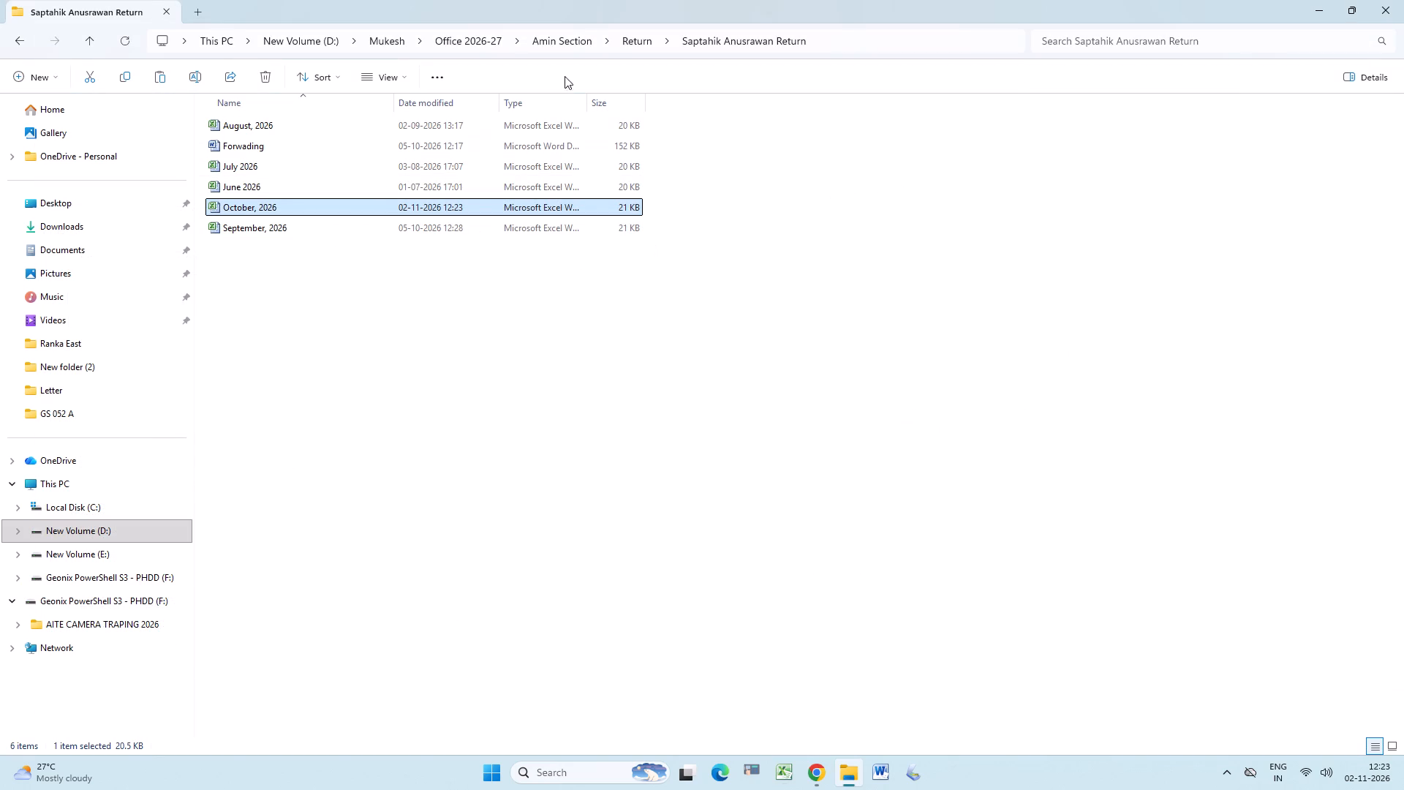
Go back to the Amin Section's Return folder and open the Van Adhikar Adhiniyam April 2026 workbook.
click(630, 33)
click(304, 223)
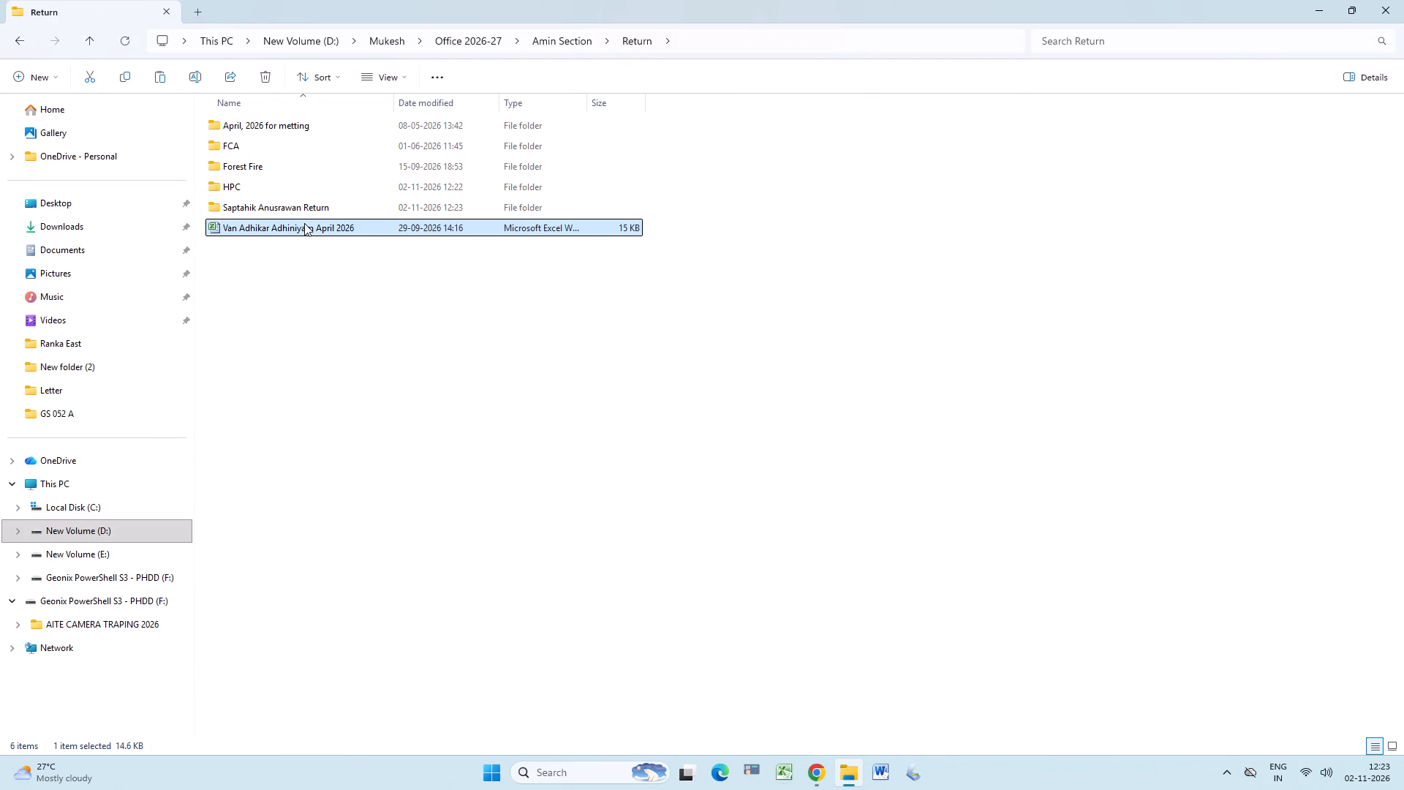
key(Return)
key(space)
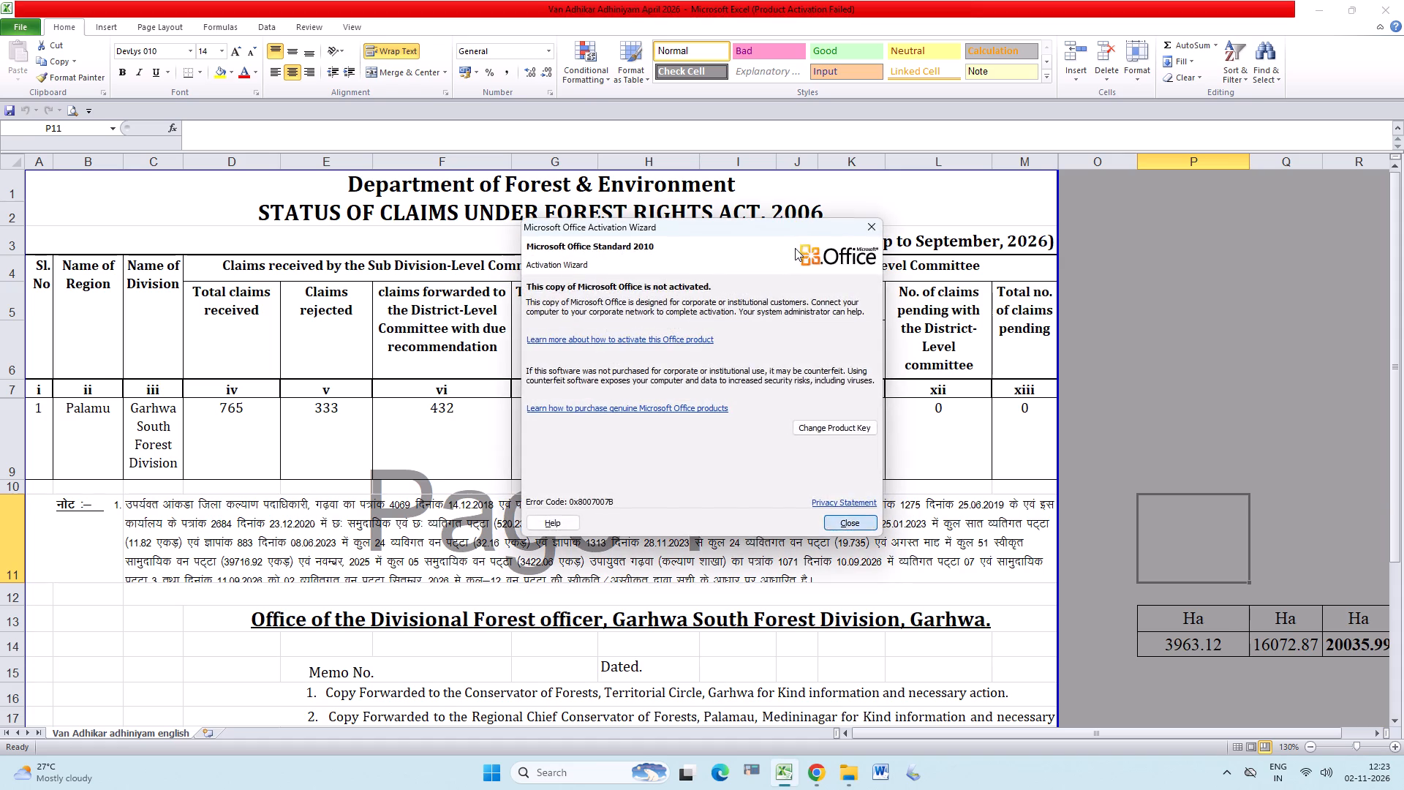
Change the month in the forest rights claims sheet's "up to" line to October, save the workbook and close it.
double_click(916, 241)
key(shift+Right)
key(shift+Right)
key(shift+Right)
key(shift+Right)
key(shift+Right)
key(shift+Right)
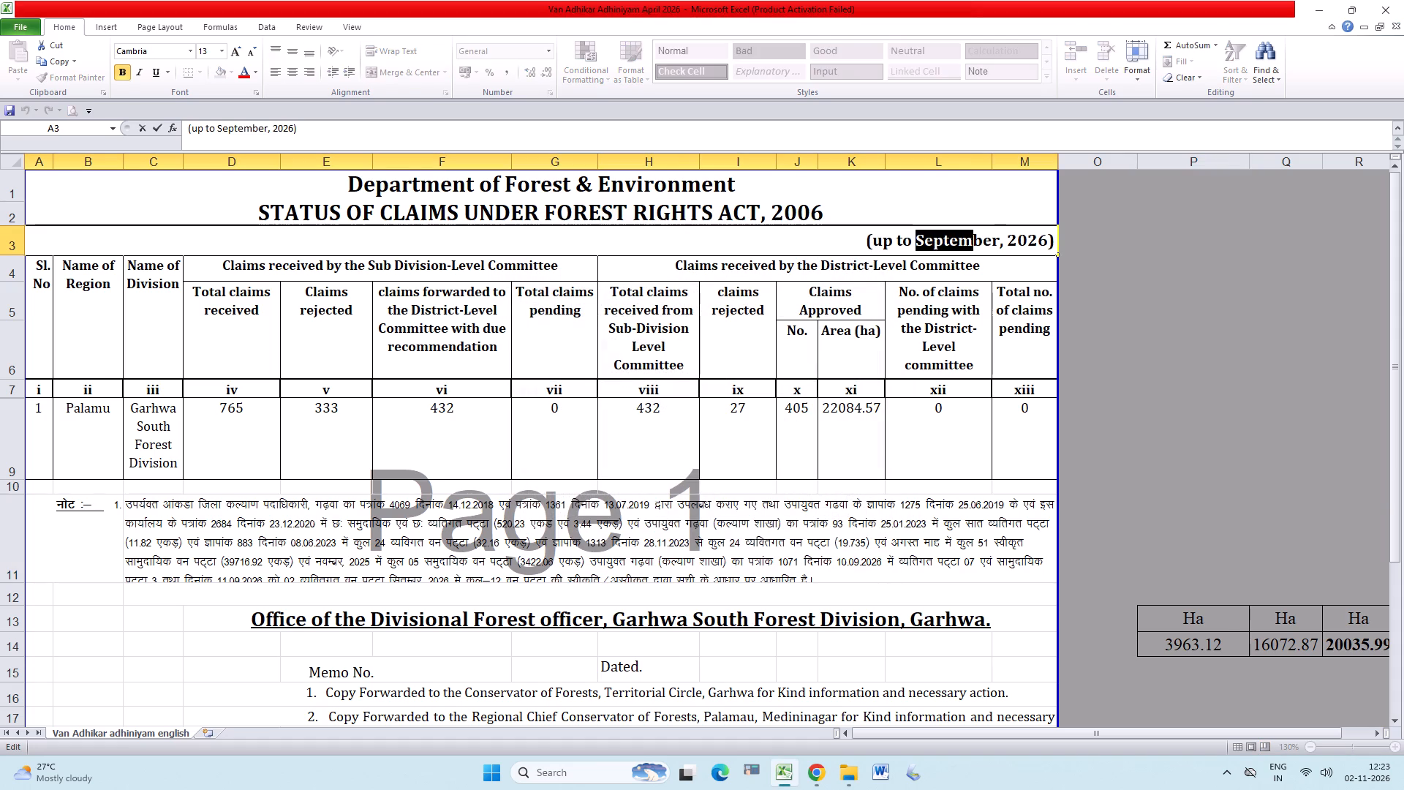
key(shift+Right)
key(shift+Right)
key(shift+Right)
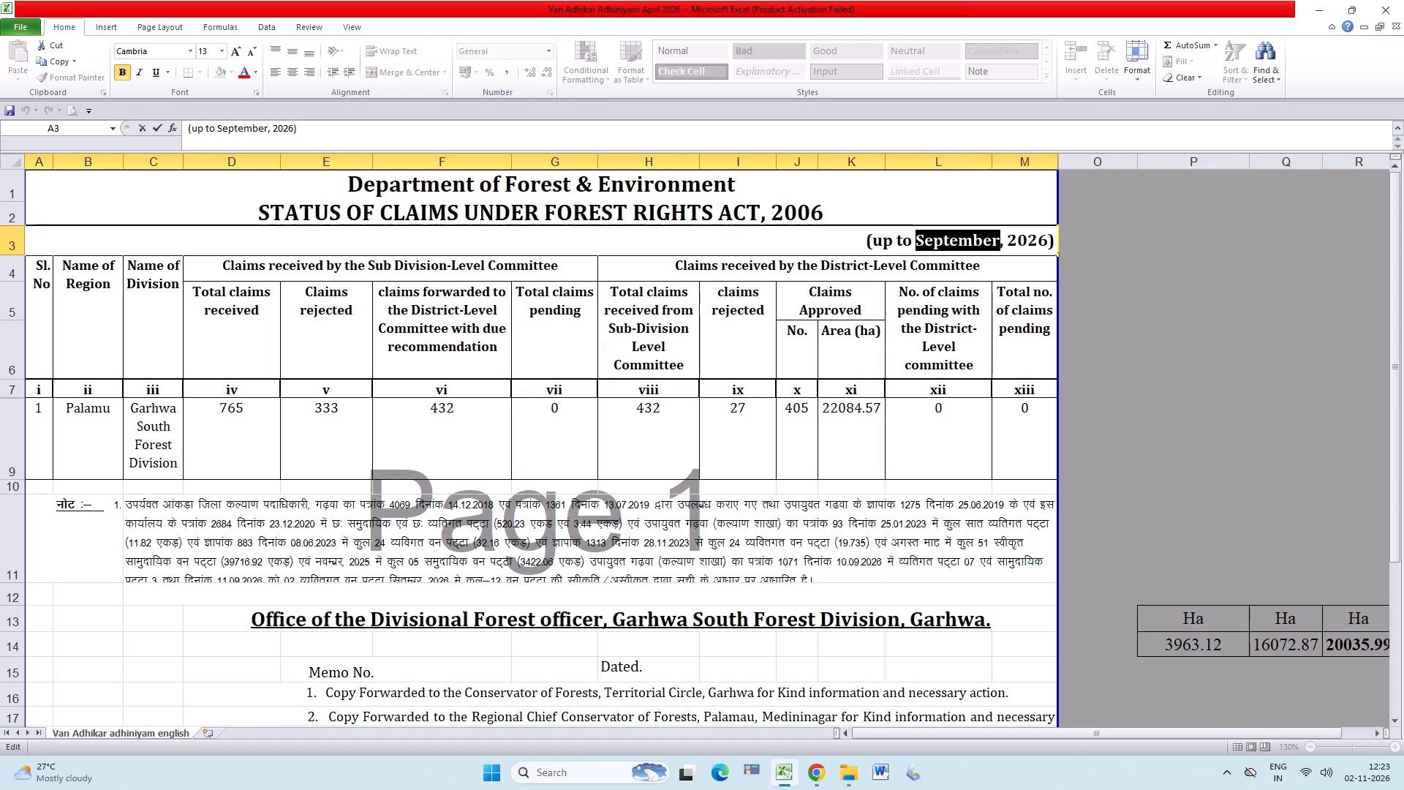
text(Oc)
text(tober)
key(ctrl+s)
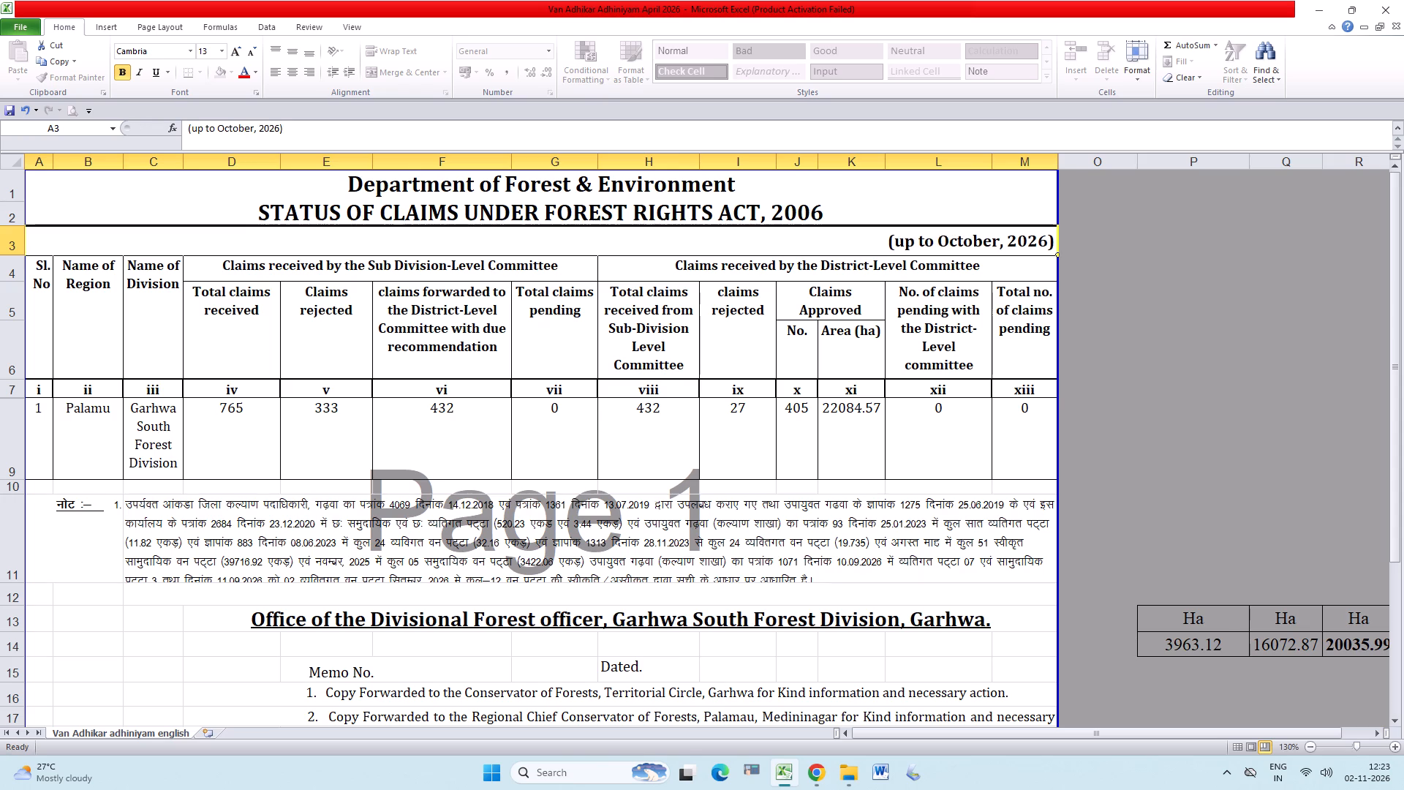
key(ctrl+s)
key(ctrl+s)
key(ctrl+s)
click(1403, 0)
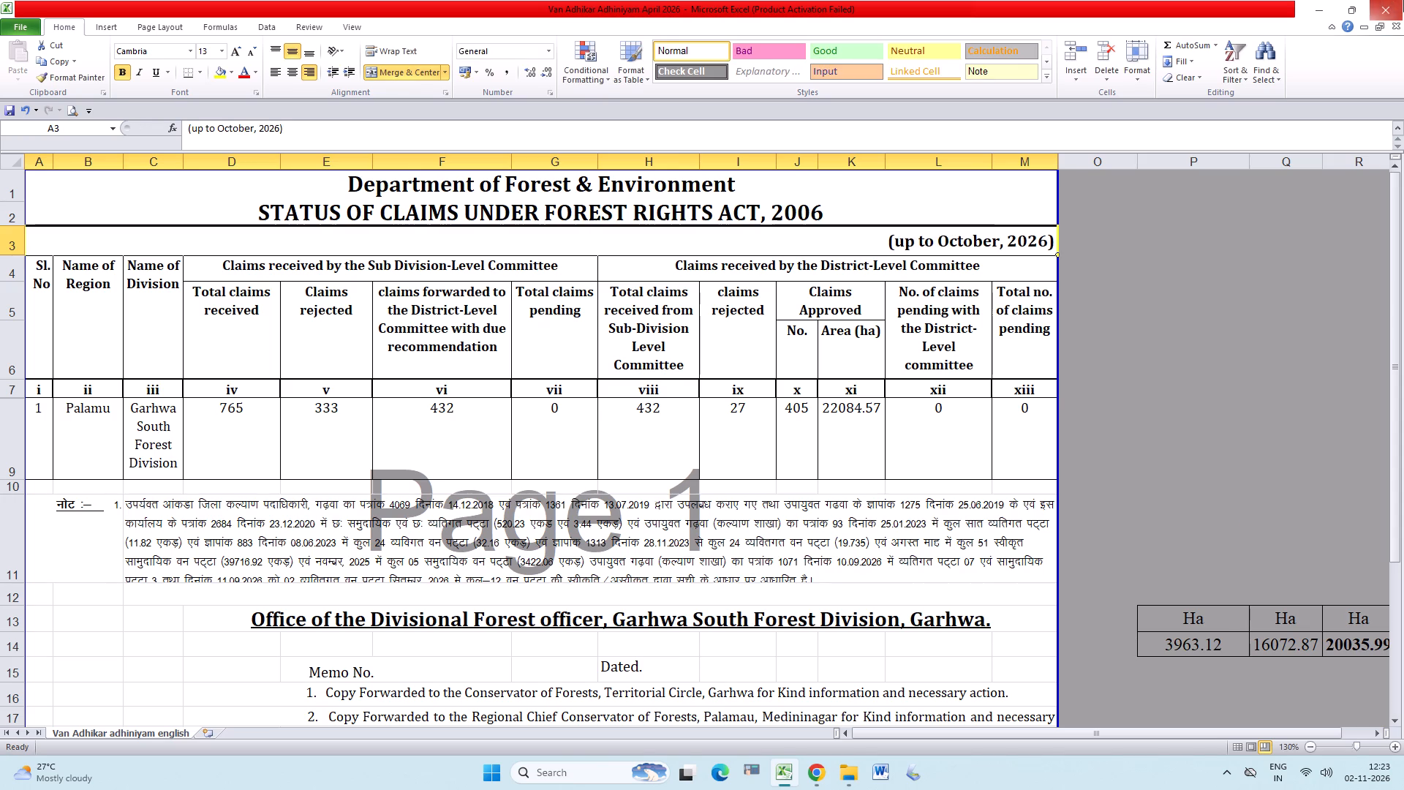
Go up to the Office 2026-27 folder and open the Return folder inside Sale.
scroll(605, 317, down, 2)
scroll(605, 317, up, 2)
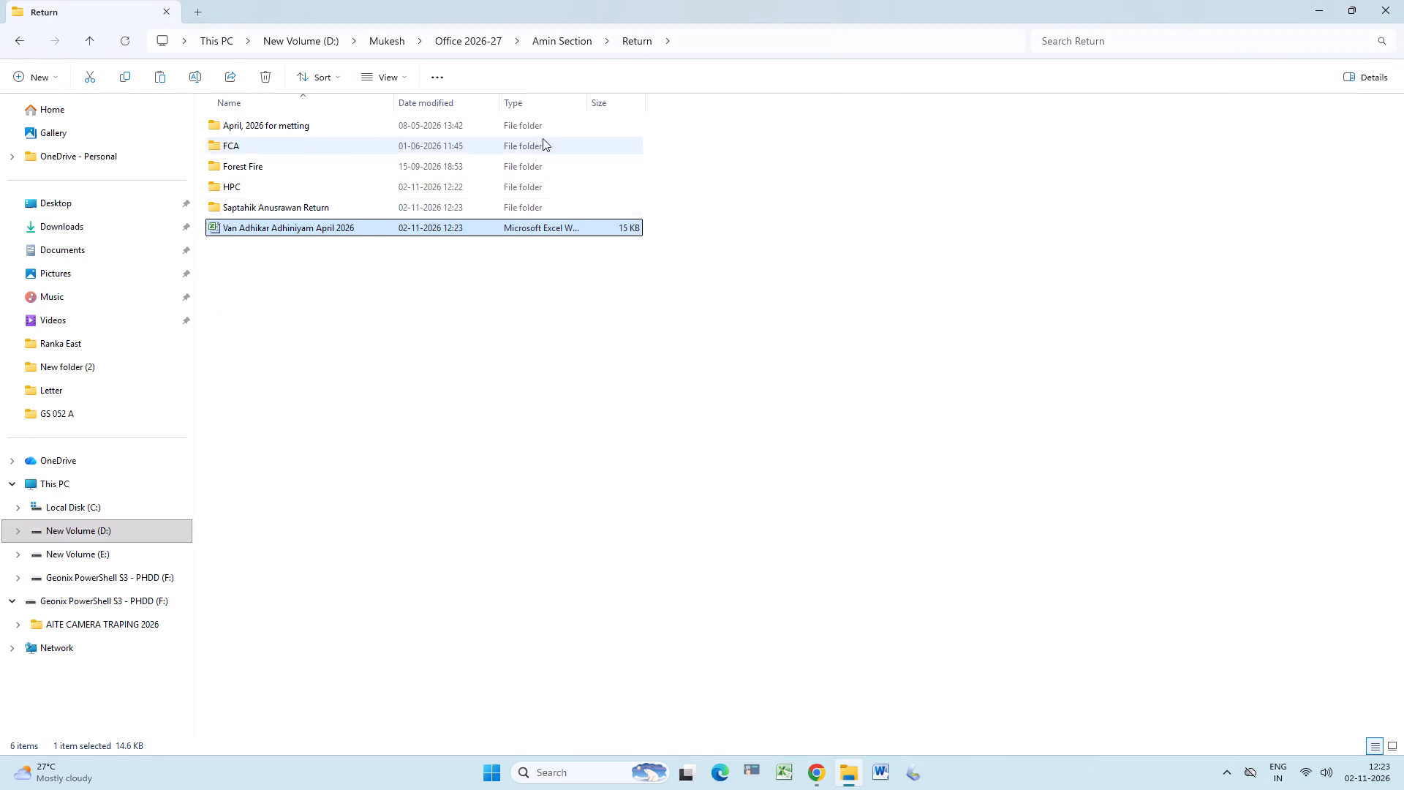
click(459, 35)
click(266, 389)
key(Return)
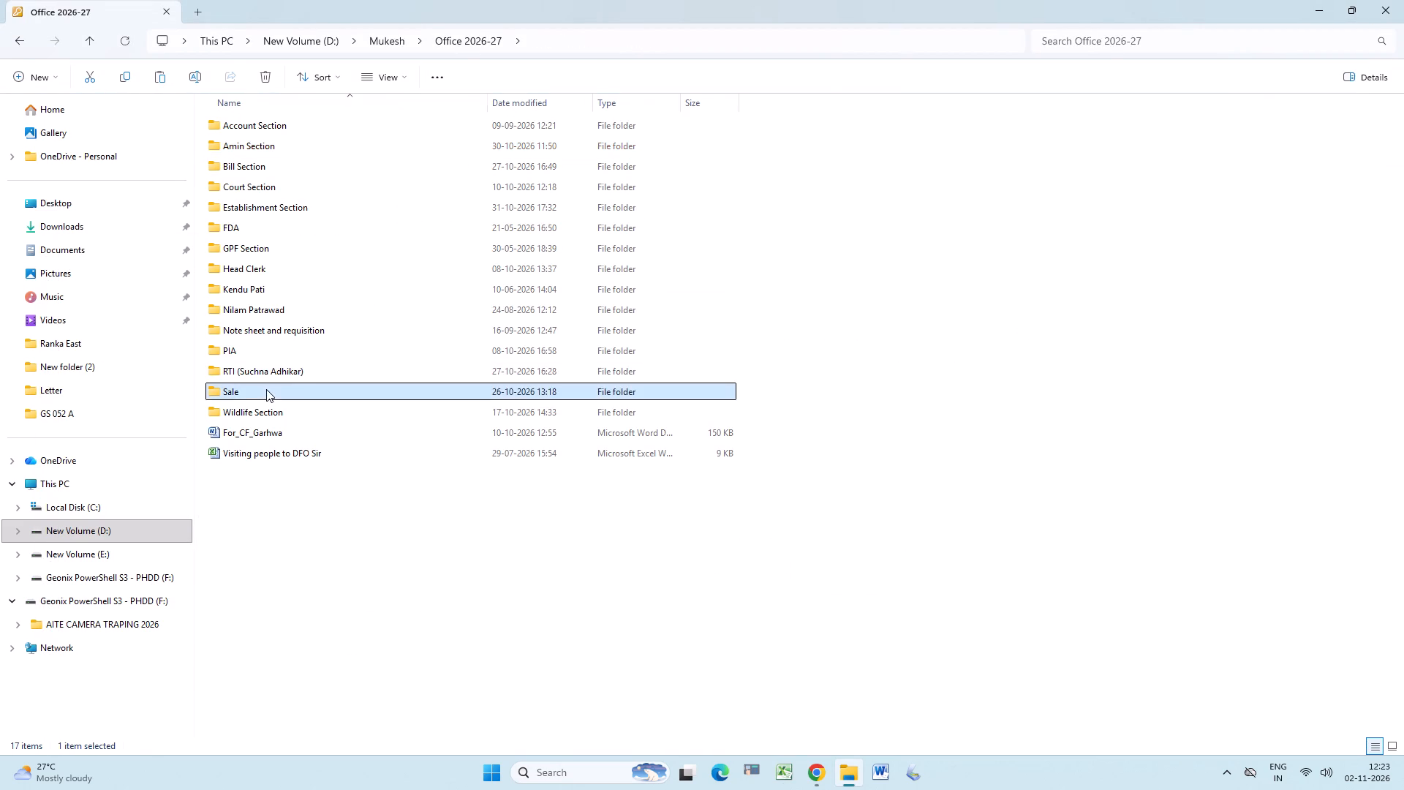
key(Down)
key(Down)
key(Down)
key(Down)
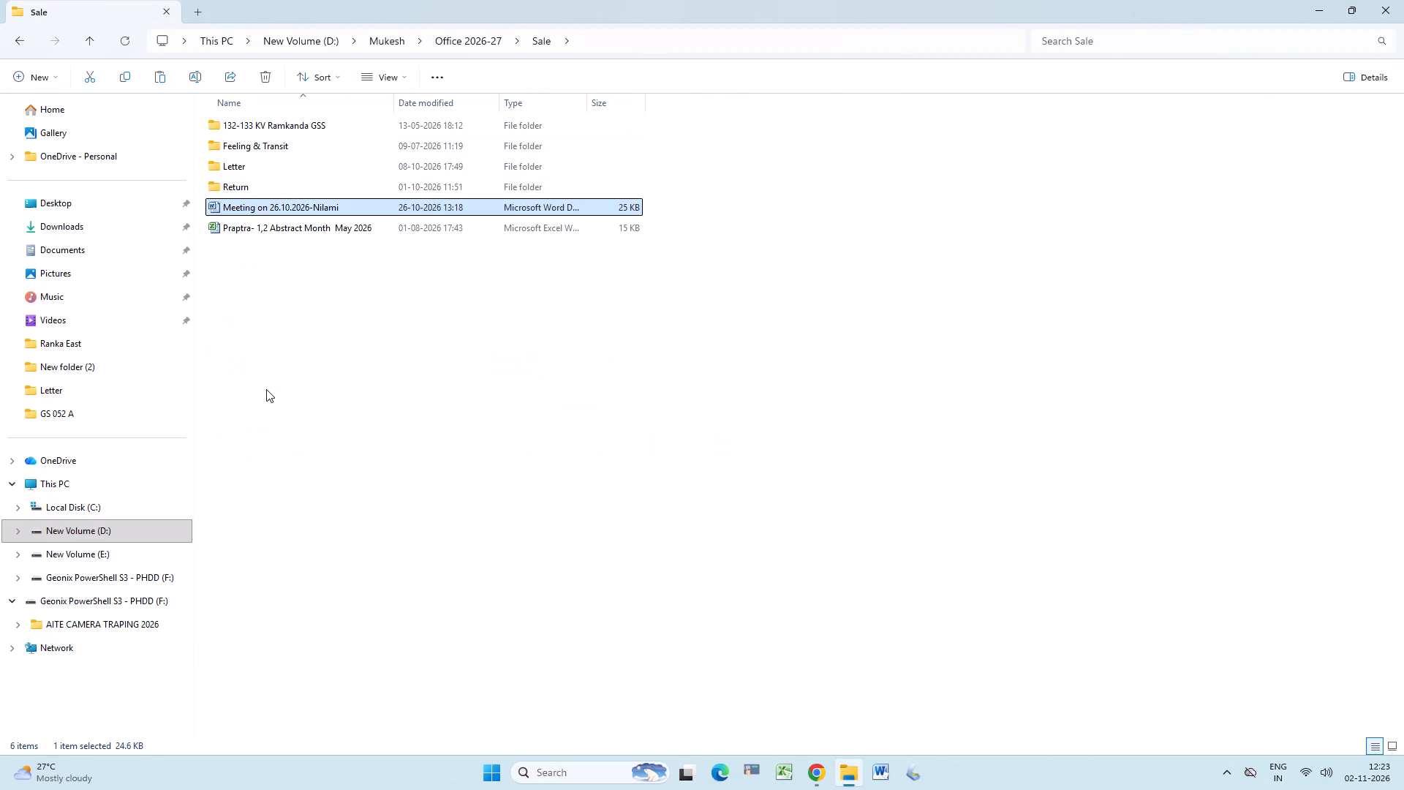
key(Up)
key(Return)
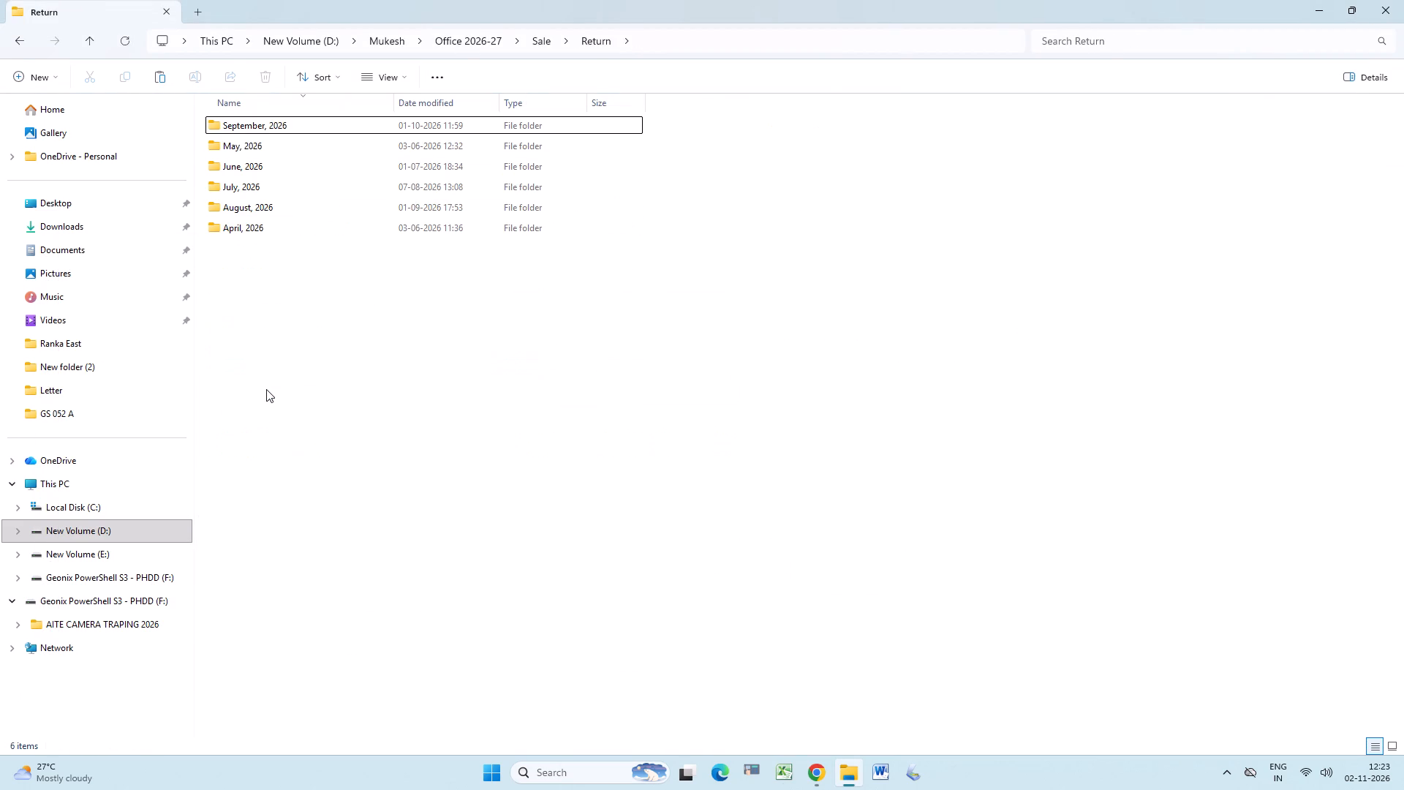
Duplicate the September, 2026 folder in Sale's Return folder and name the copy October, 2026.
key(Down)
key(Up)
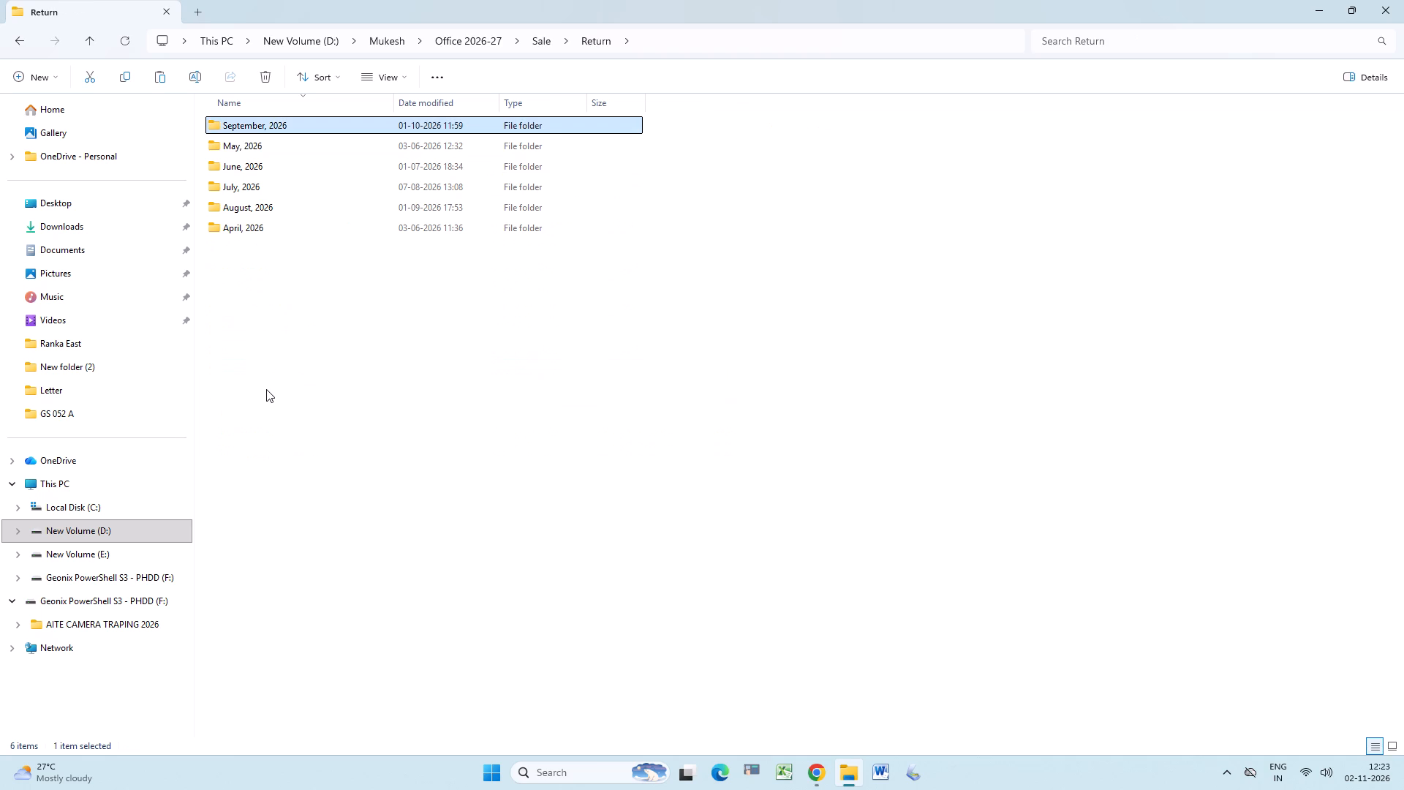
key(ctrl+c)
key(ctrl+v)
key(F2)
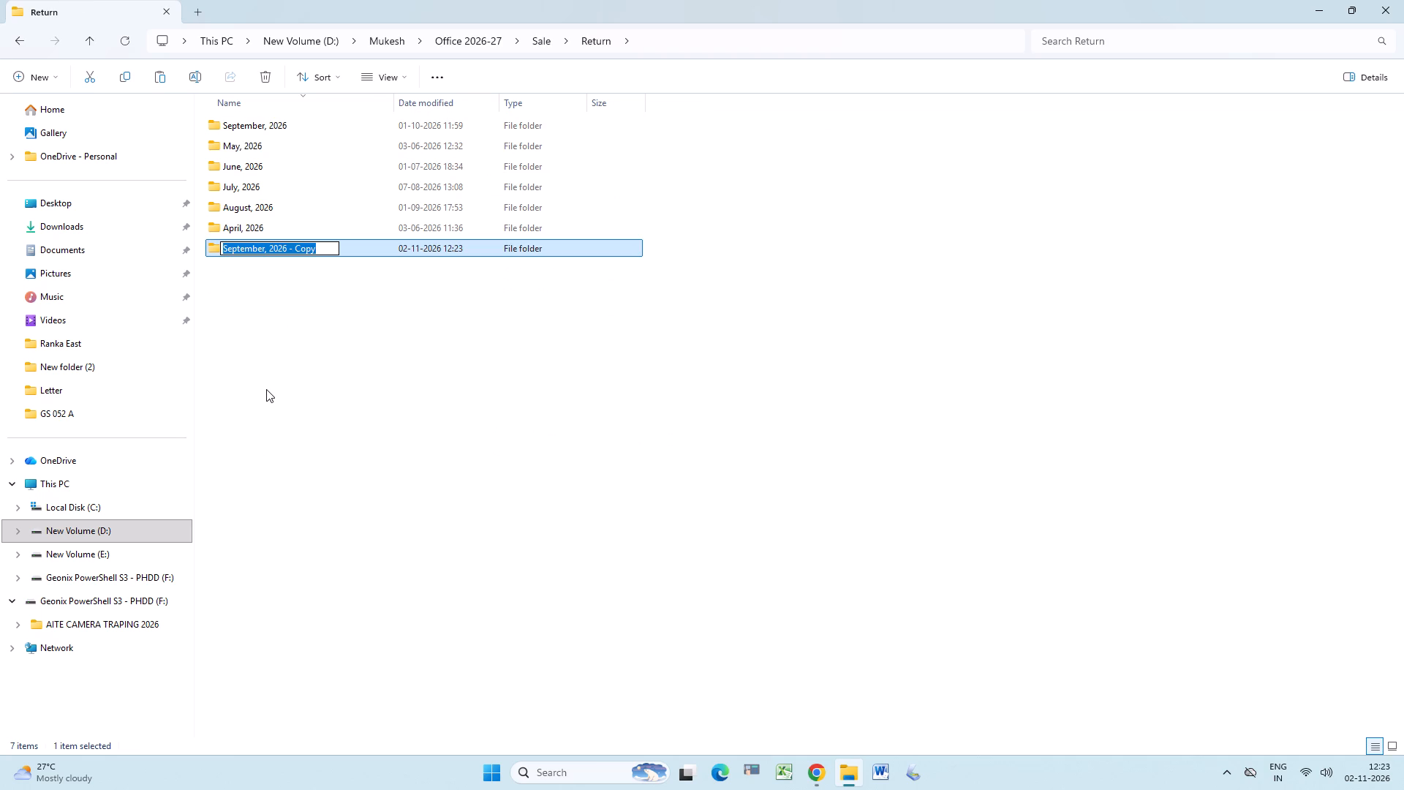
text(October)
text(, 2026)
key(Return)
Open the Kast Adharit Udyog -2026 workbook from the new October, 2026 folder.
key(Return)
key(Down)
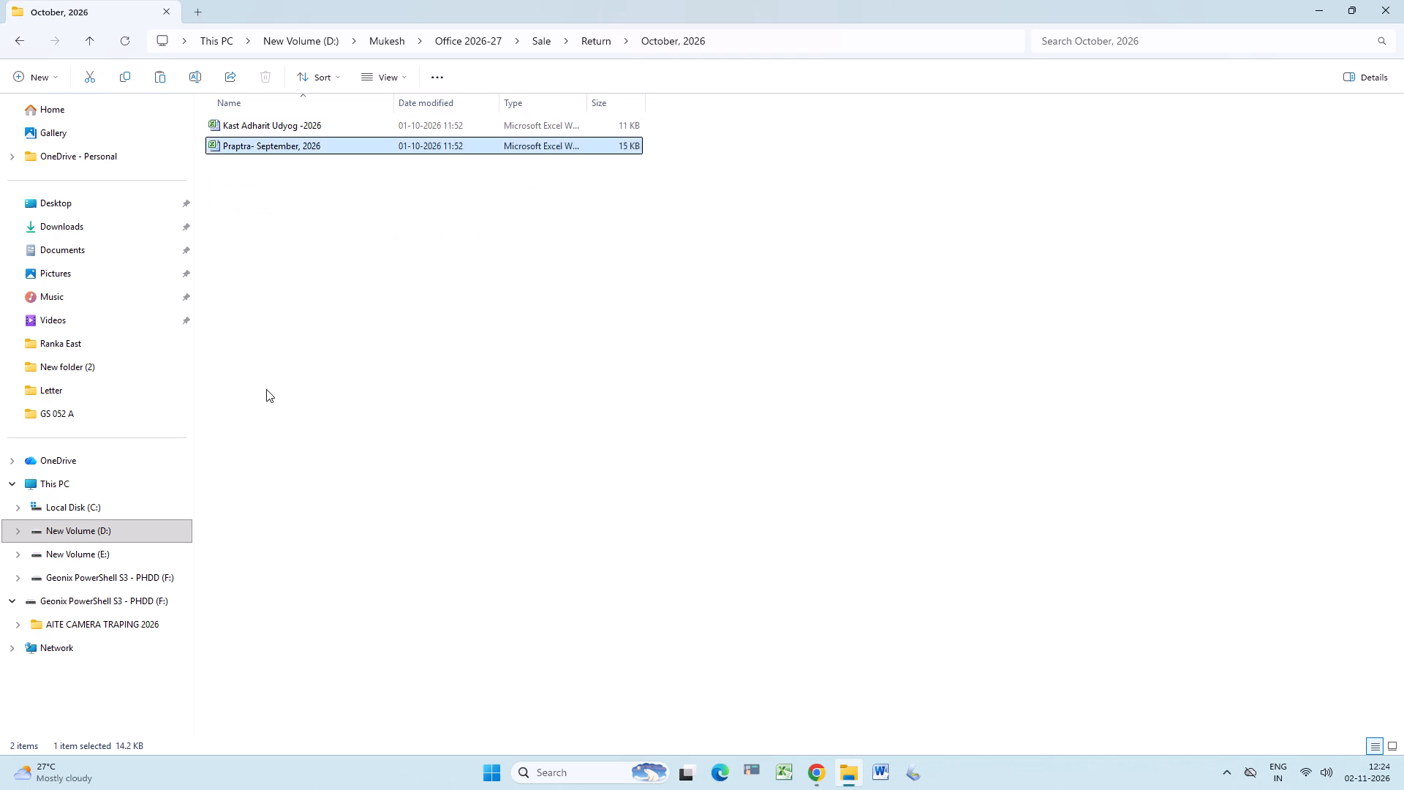
key(Up)
key(Return)
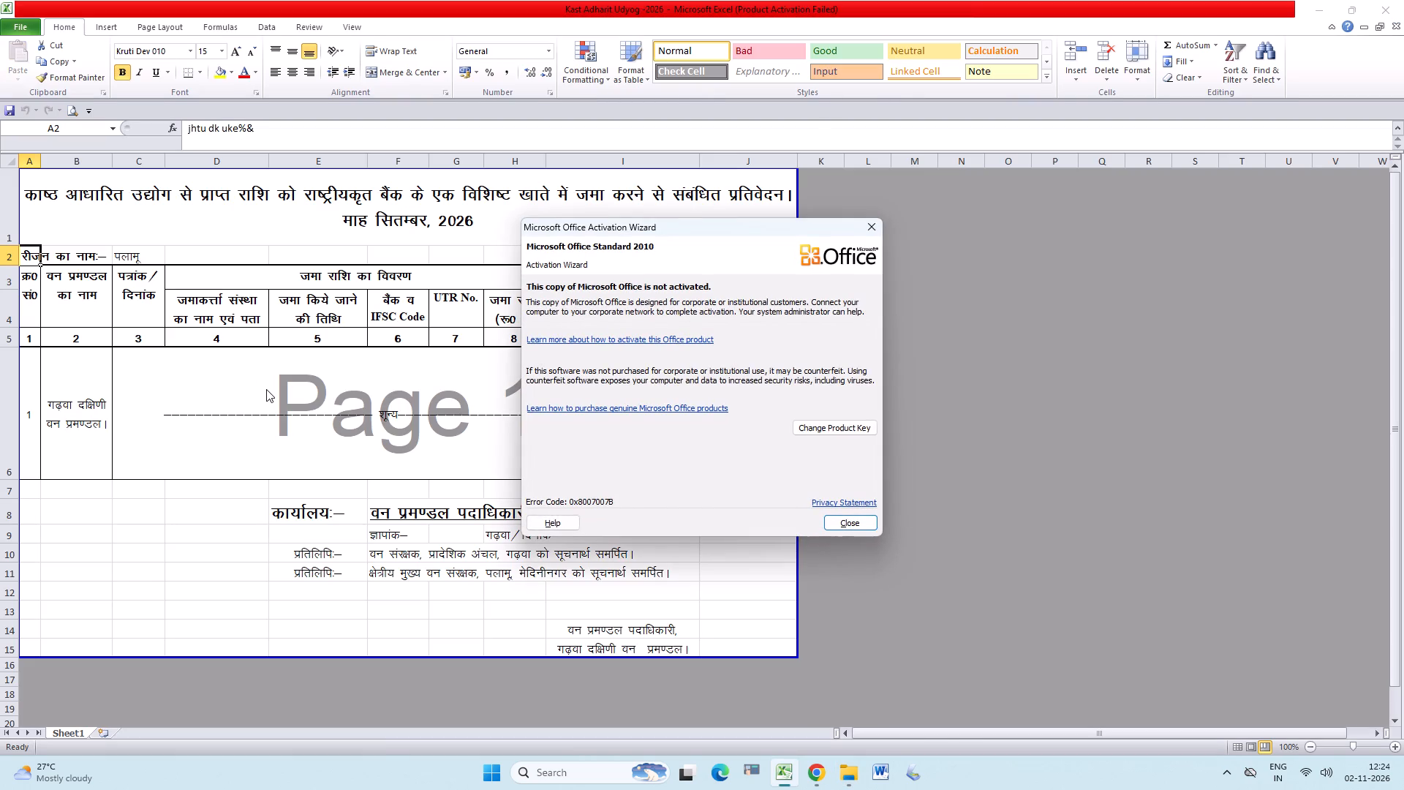
key(Return)
Change the month in the Kast Adharit Udyog report title to अक्टूबर and save the workbook.
double_click(377, 228)
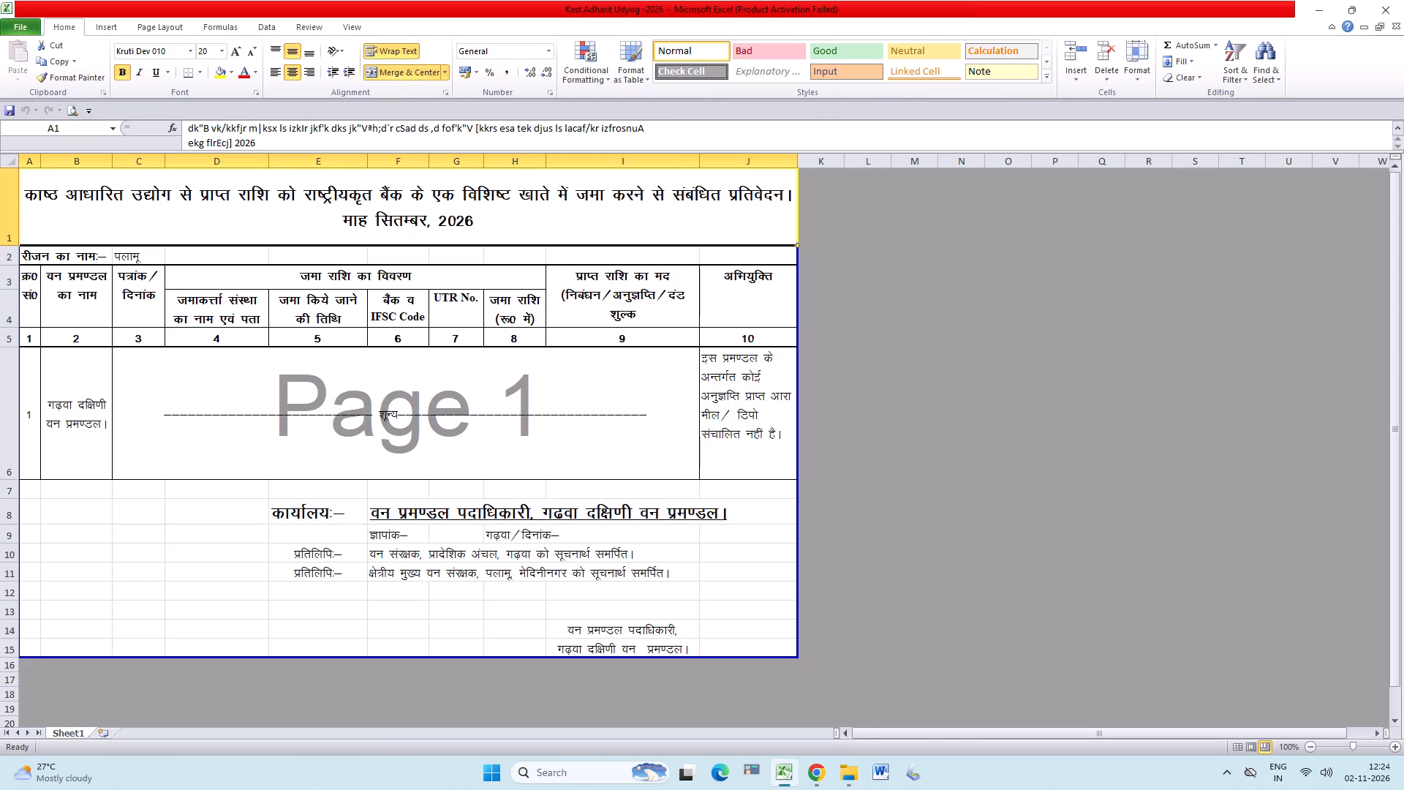
double_click(377, 226)
key(shift+Right)
key(shift+Right)
key(shift+Right)
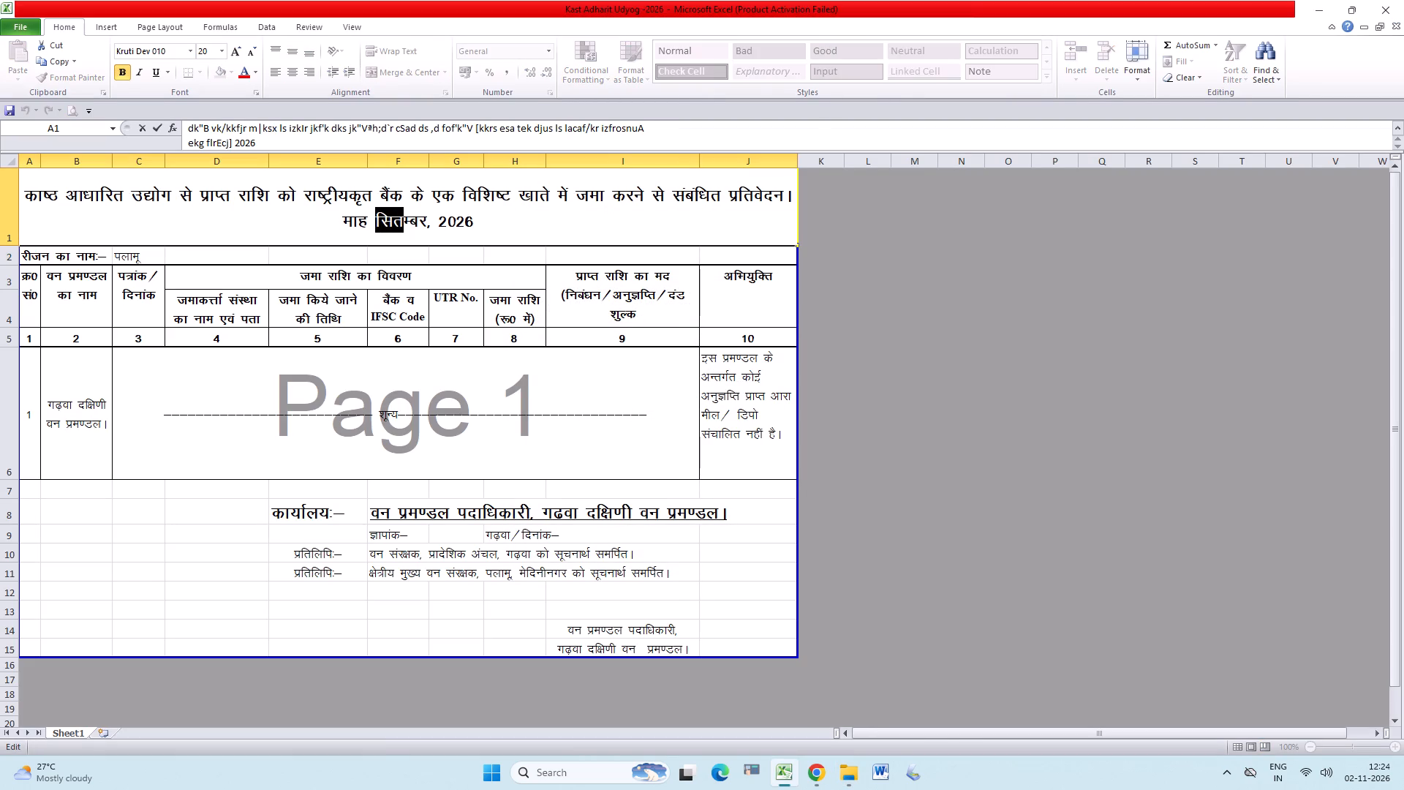
key(shift+Right)
key(shift+Right)
key(shift+Right)
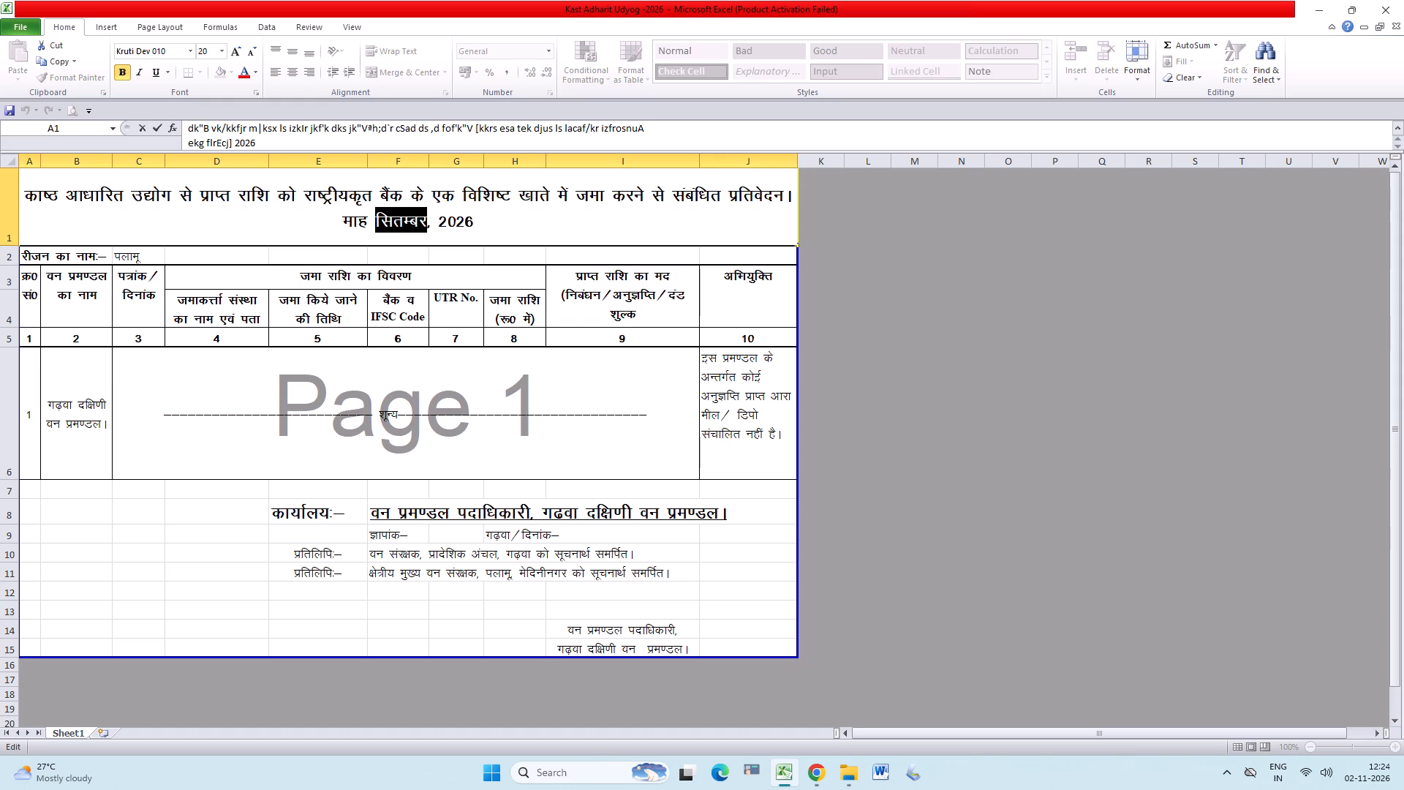
key(v)
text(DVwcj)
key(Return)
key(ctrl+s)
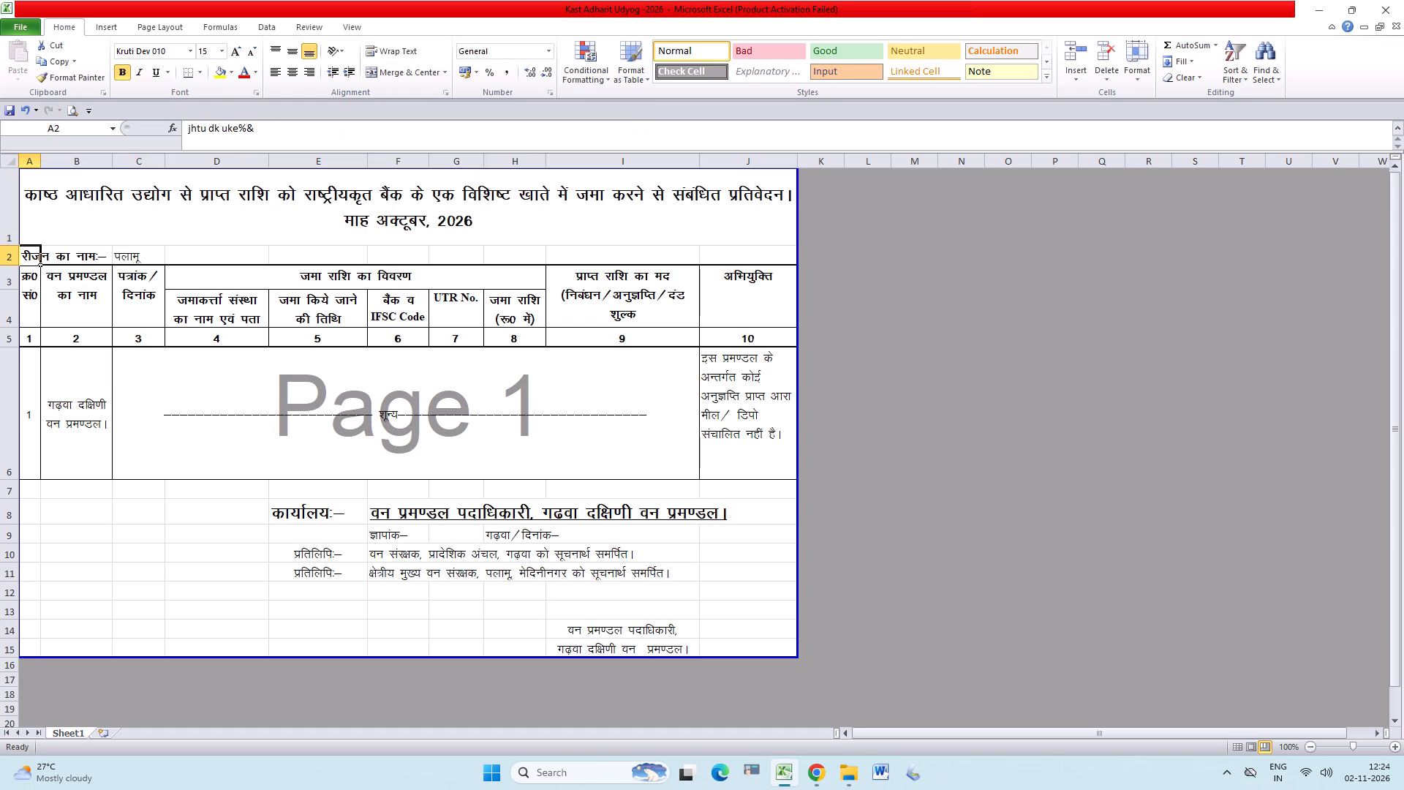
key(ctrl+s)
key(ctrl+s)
Print one copy of the Kast Adharit Udyog report on the HP LaserJet M1005 and close the workbook.
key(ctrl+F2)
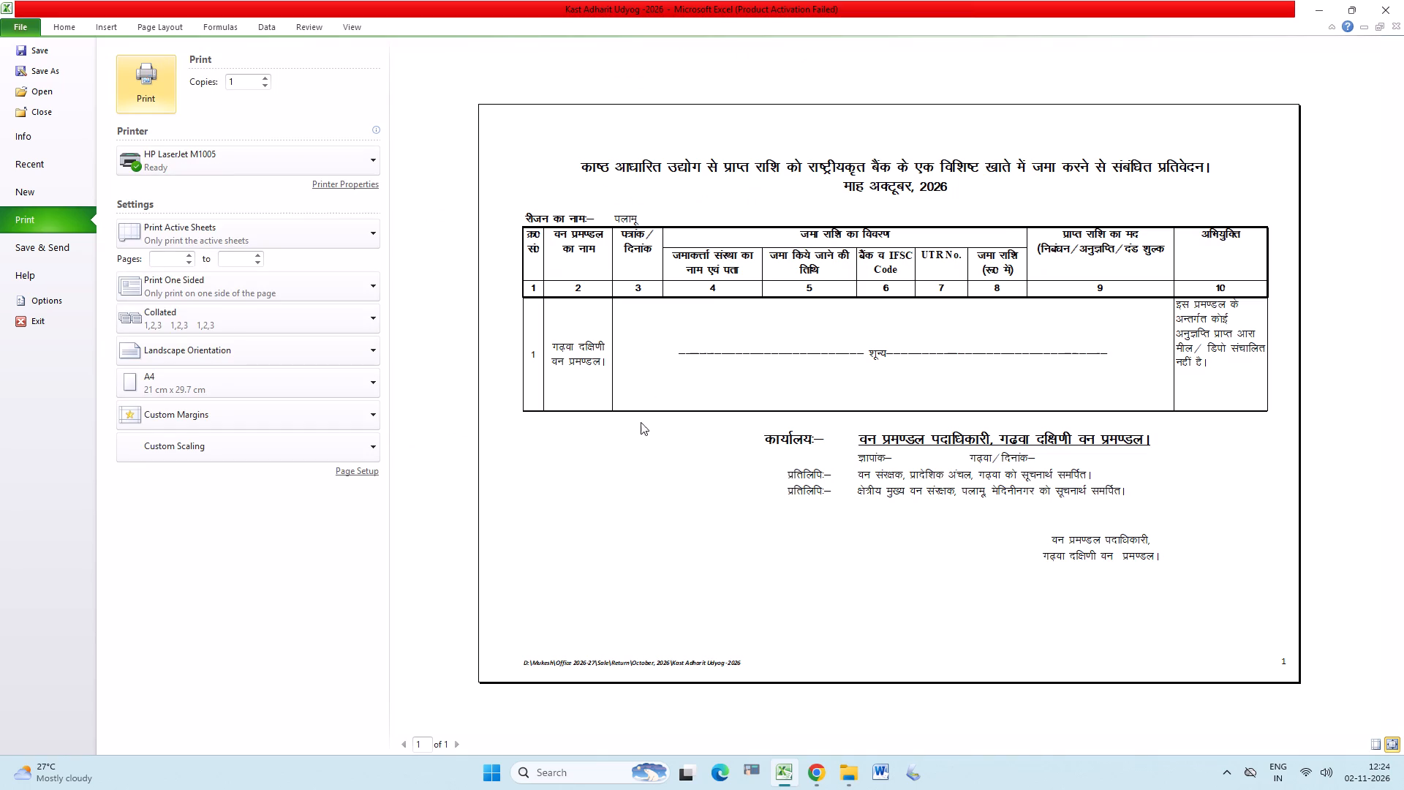
click(143, 70)
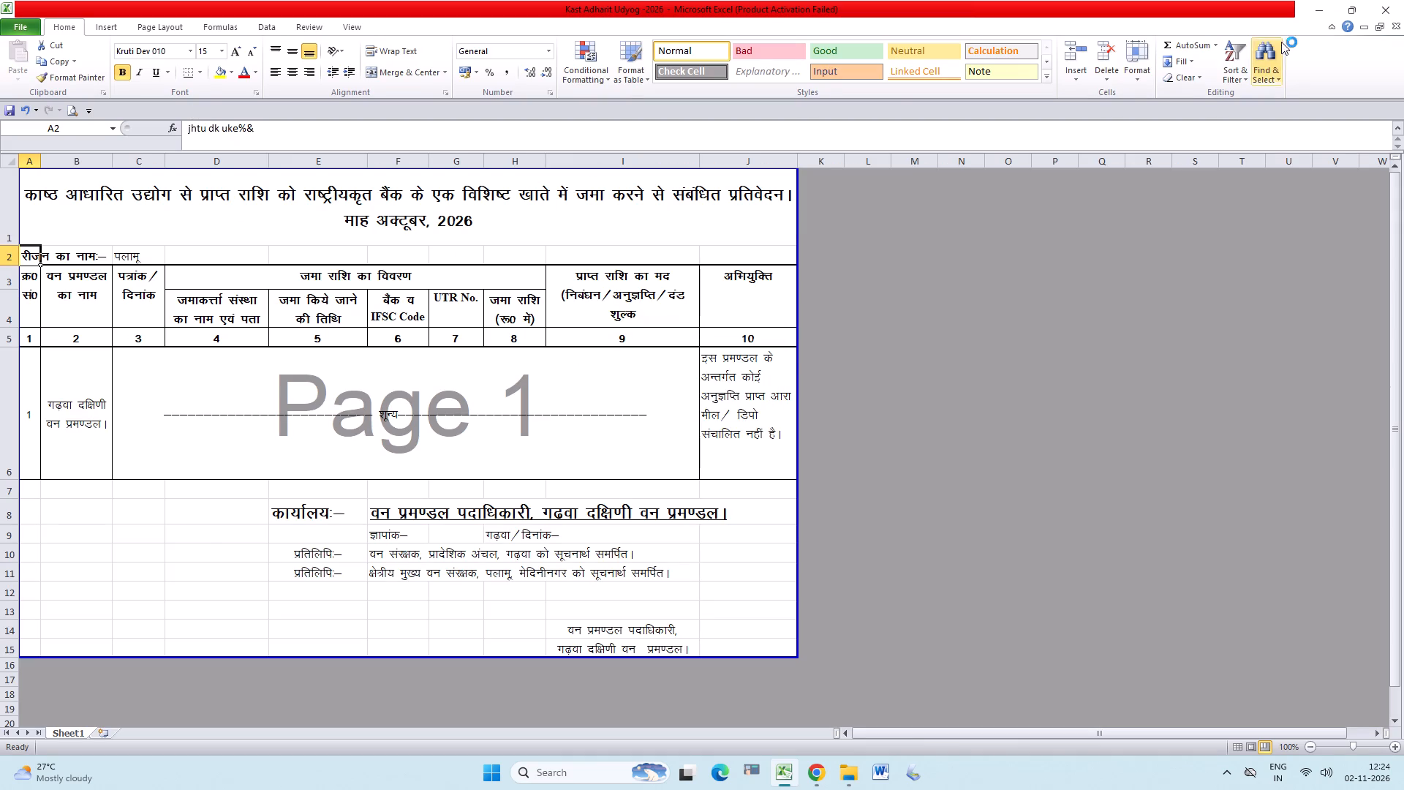
click(1386, 0)
Open the Praptra- September, 2026 workbook from the October, 2026 folder and go to its Praptar _01 sheet.
click(323, 138)
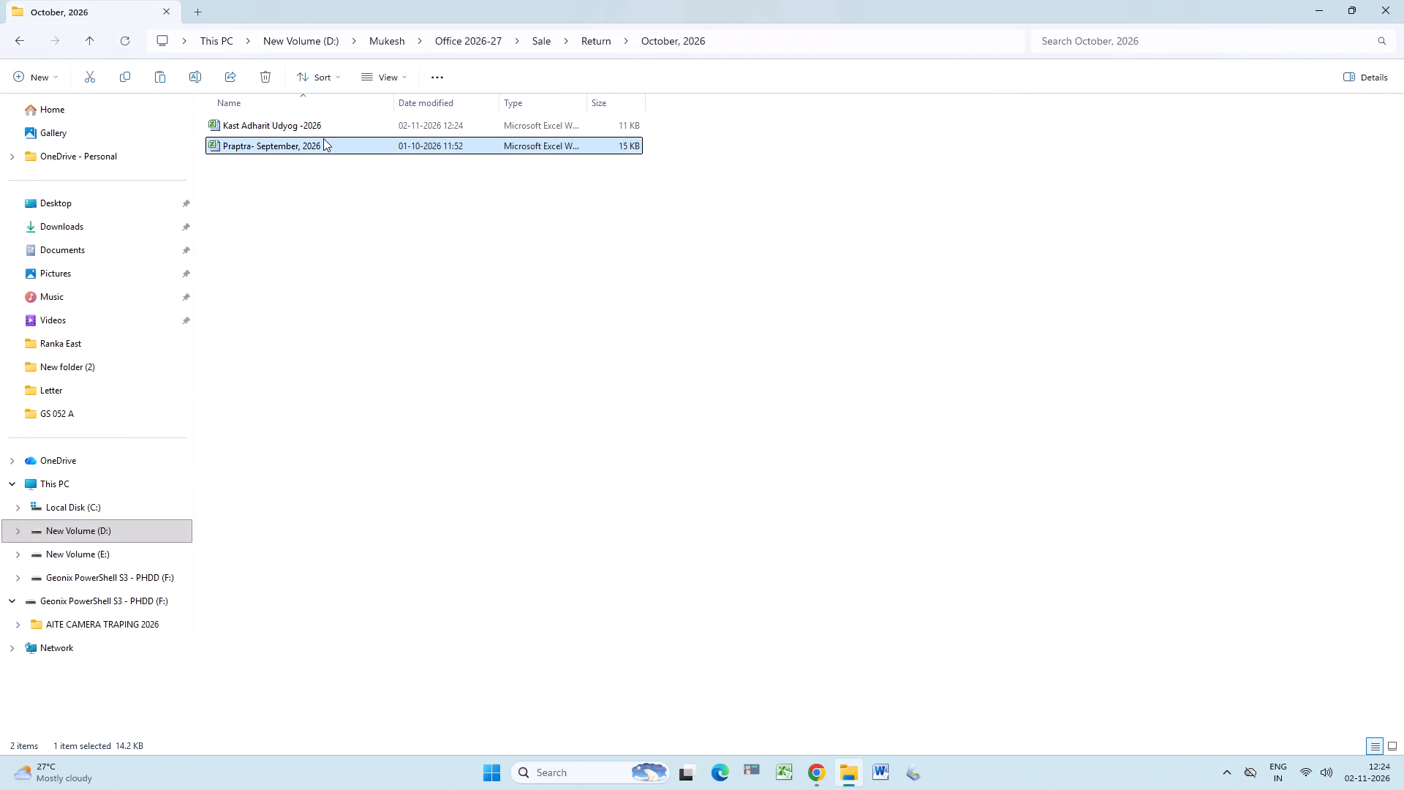
key(Return)
key(Return)
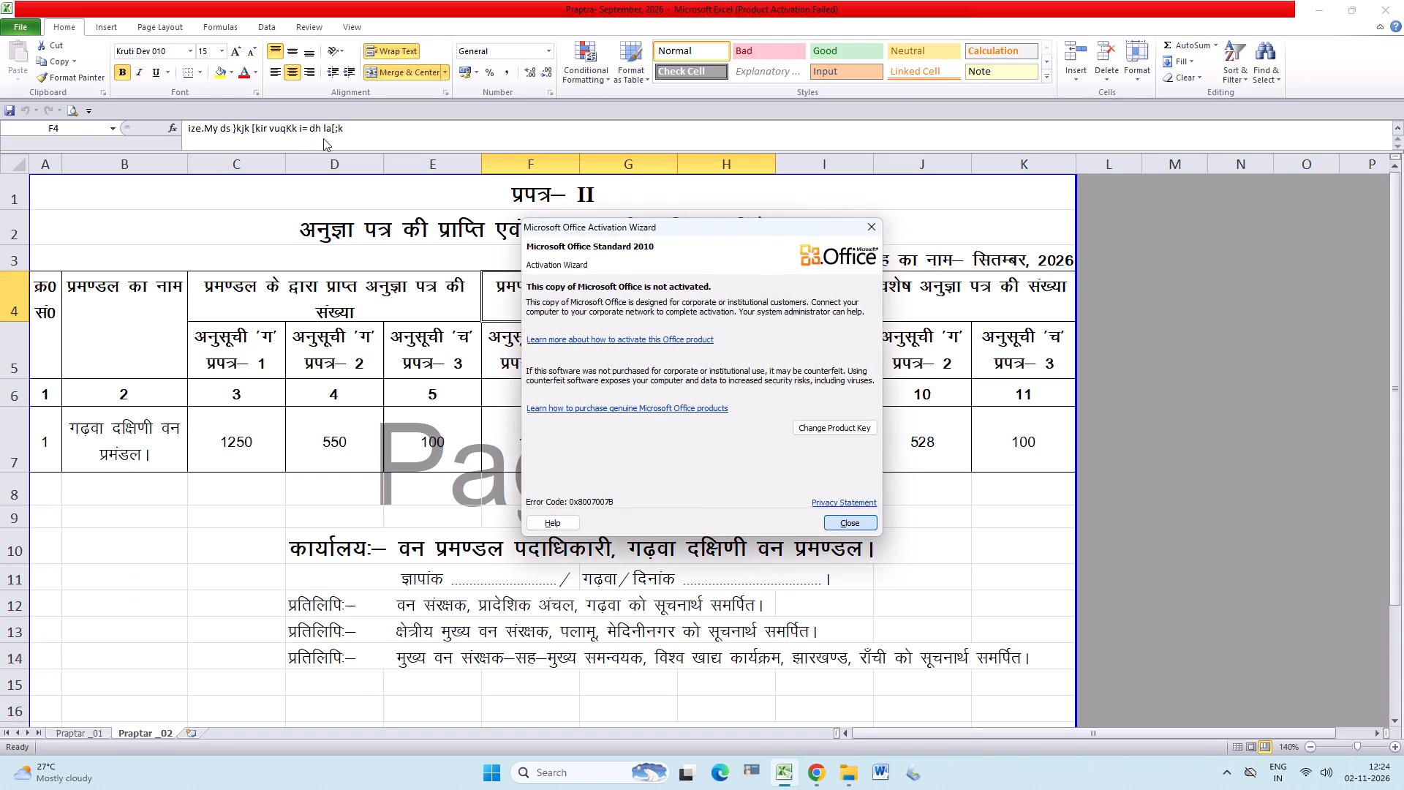
key(ctrl+Page_Up)
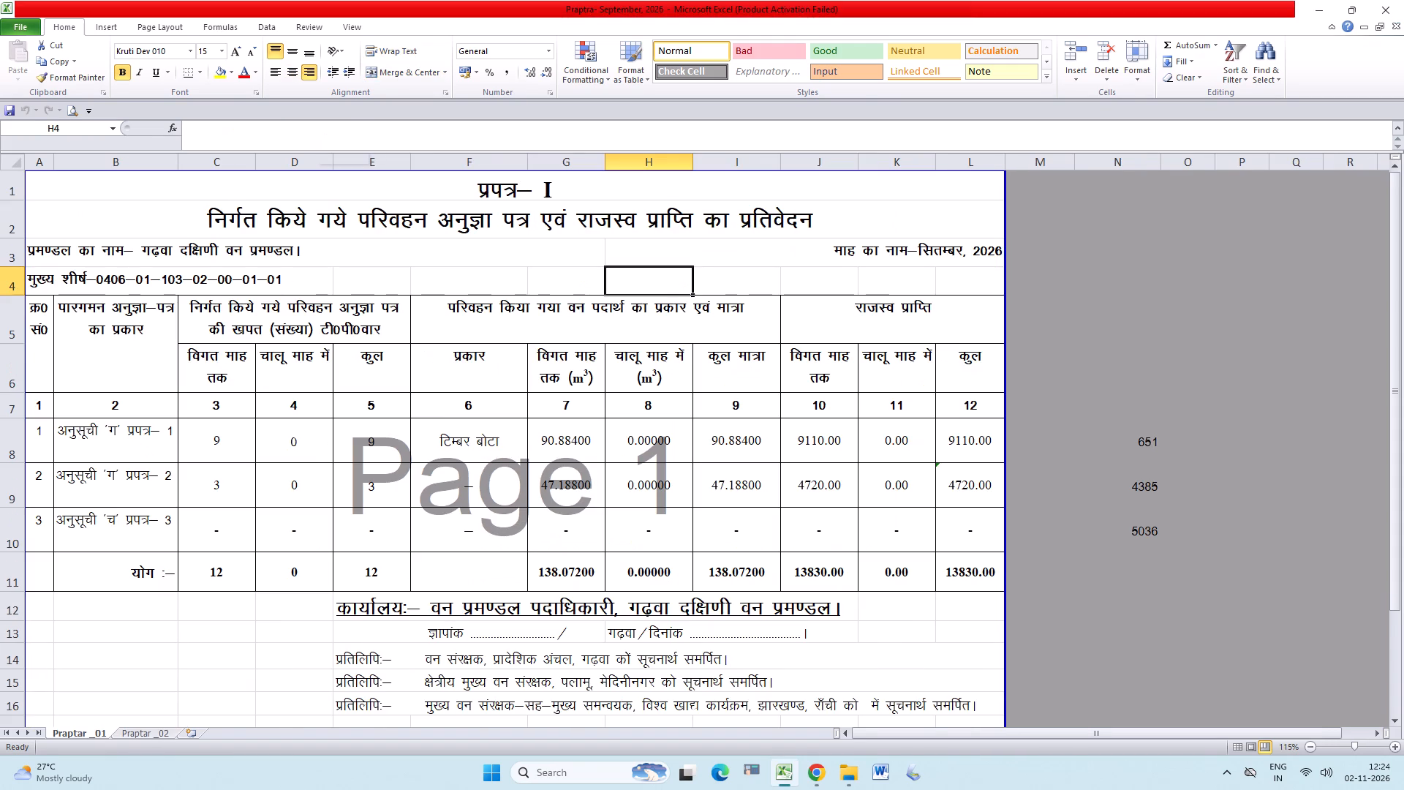
Change the month name above the table on the Praptar _01 sheet to अक्टूबर, keeping the year 2026.
double_click(924, 247)
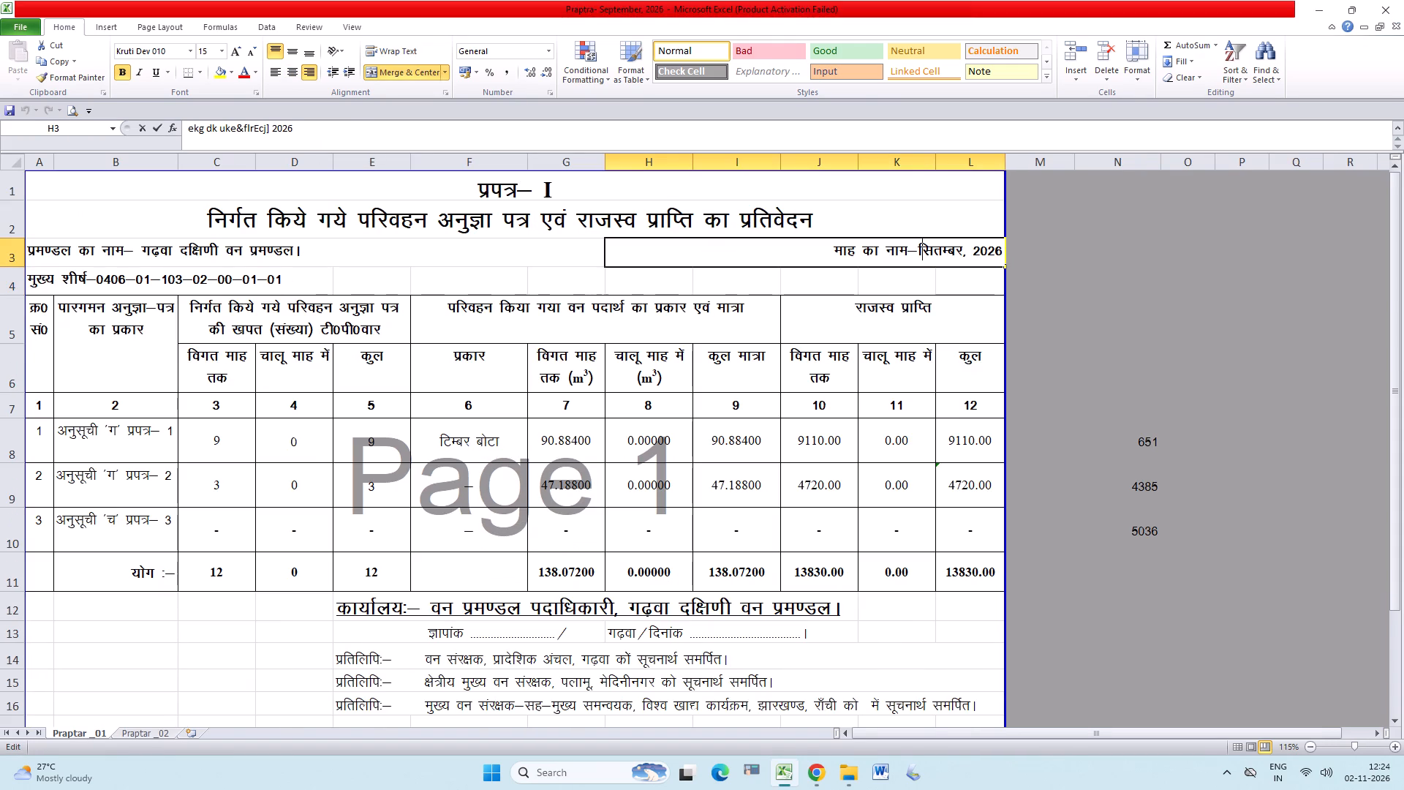
key(Down)
key(Left)
key(Left)
key(Left)
key(Left)
key(Left)
key(Left)
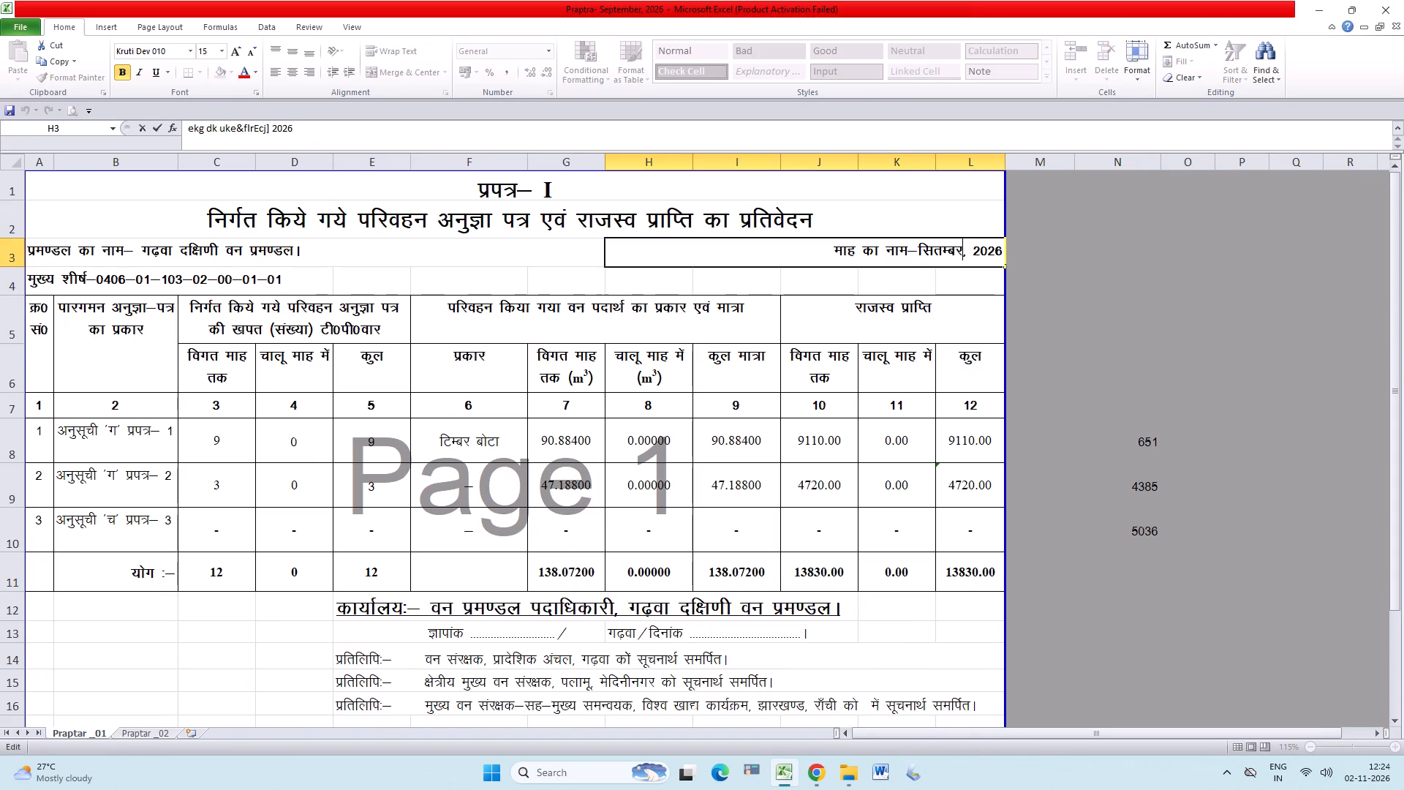
key(Left)
key(Left)
key(Left)
key(Left)
key(Left)
key(Left)
key(shift+Right)
key(shift+Right)
key(shift+Right)
key(shift+Right)
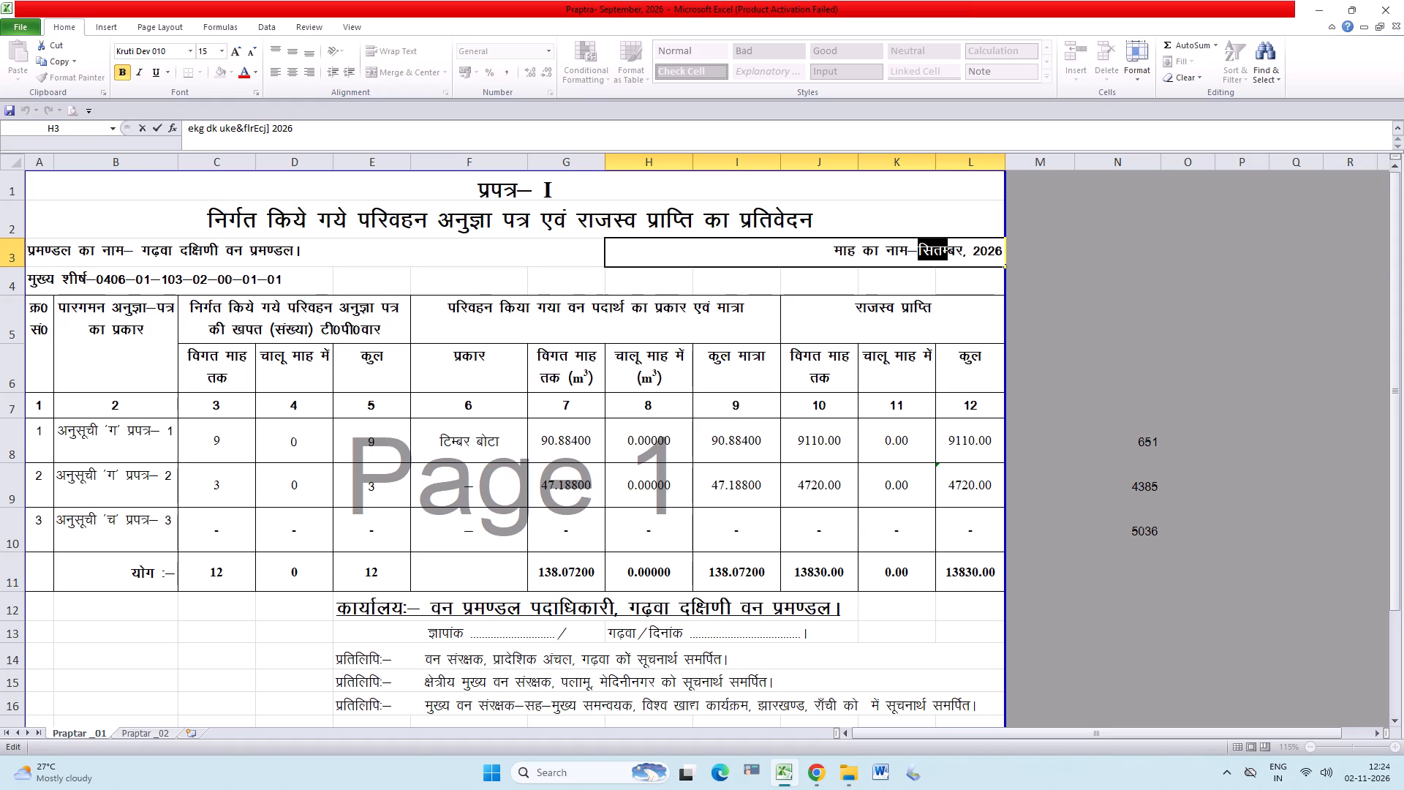
key(shift+Right)
key(shift+Right)
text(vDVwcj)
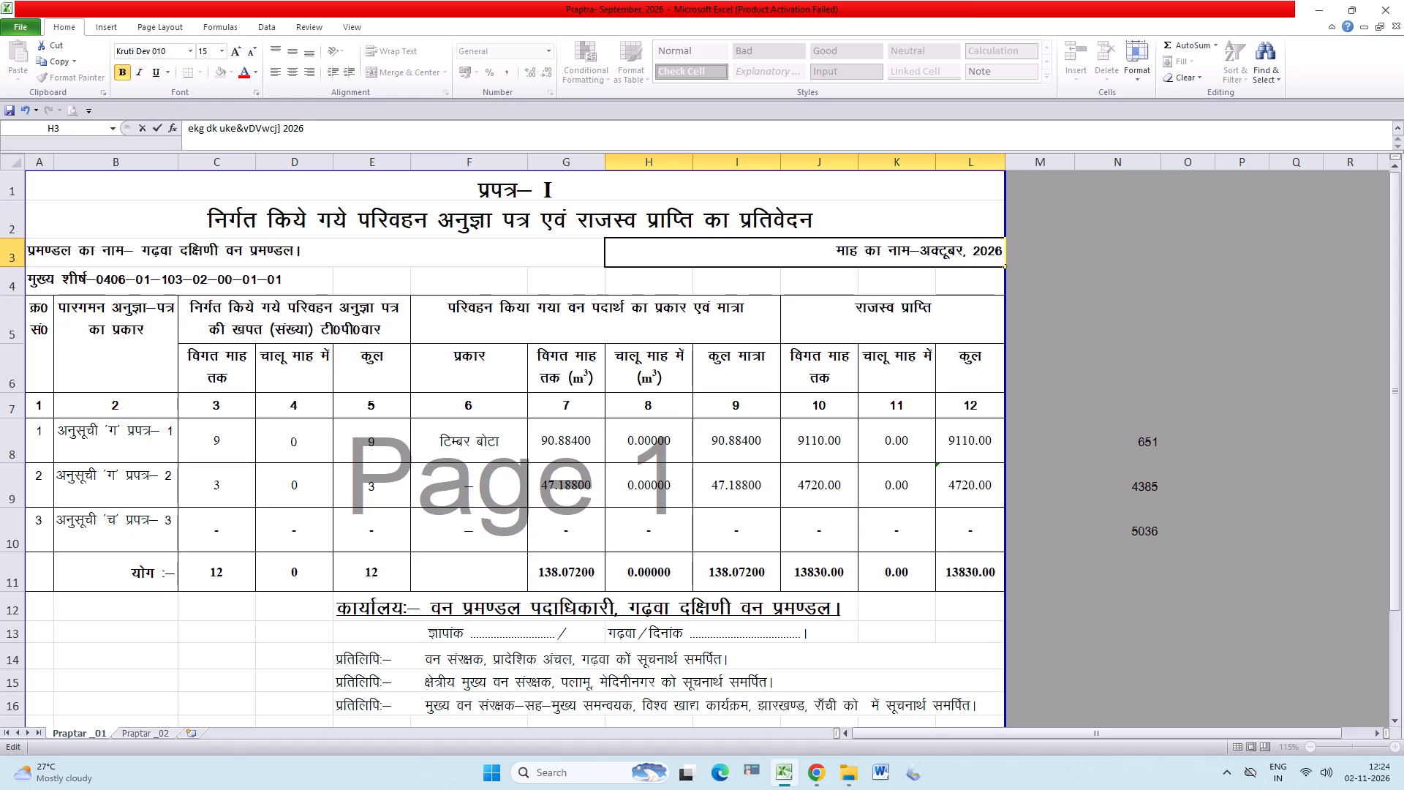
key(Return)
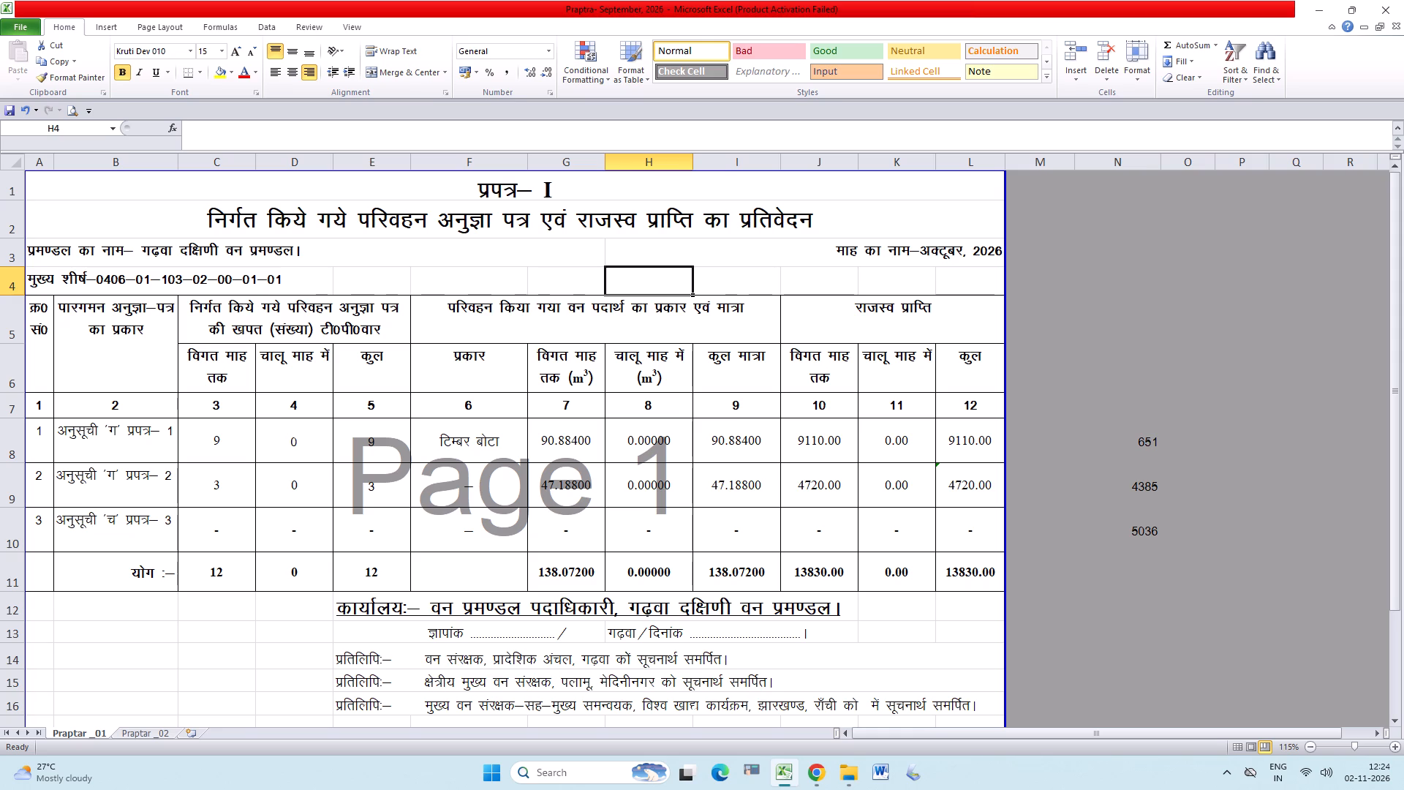
Print one copy of the Praptar _01 sheet on the HP LaserJet M1005.
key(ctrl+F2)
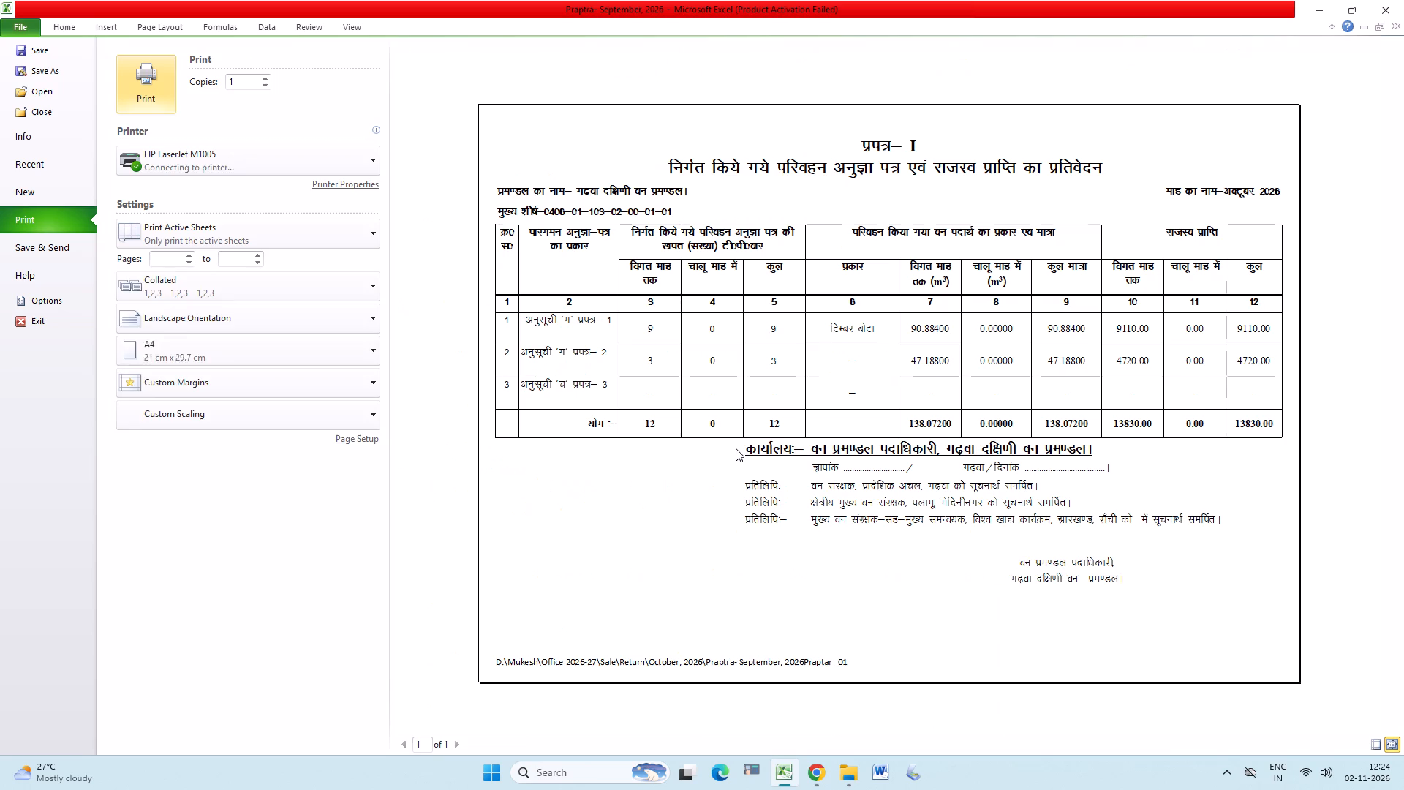
click(141, 82)
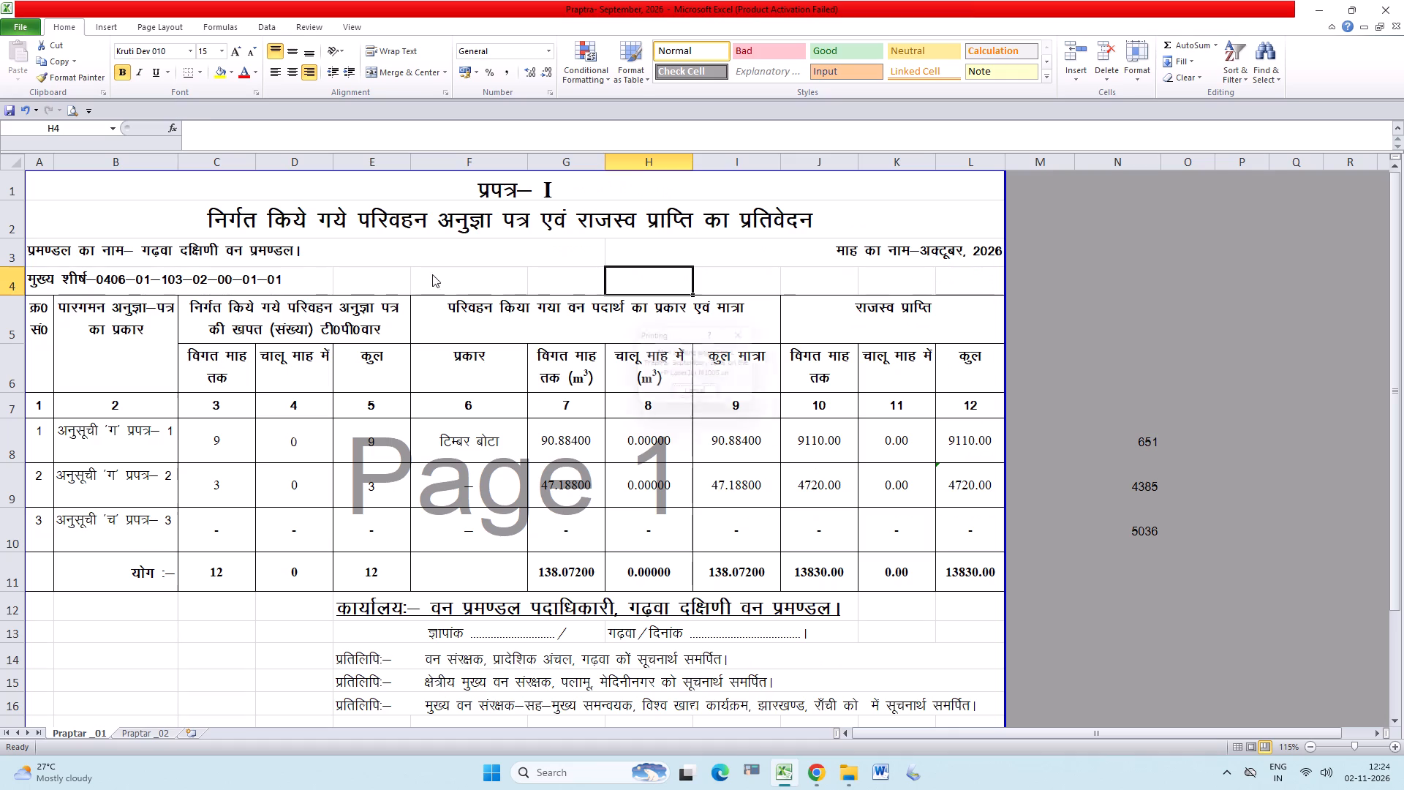
Change the month name above the table on the Praptar _02 sheet to अक्टूबर and save the workbook.
click(154, 732)
double_click(970, 258)
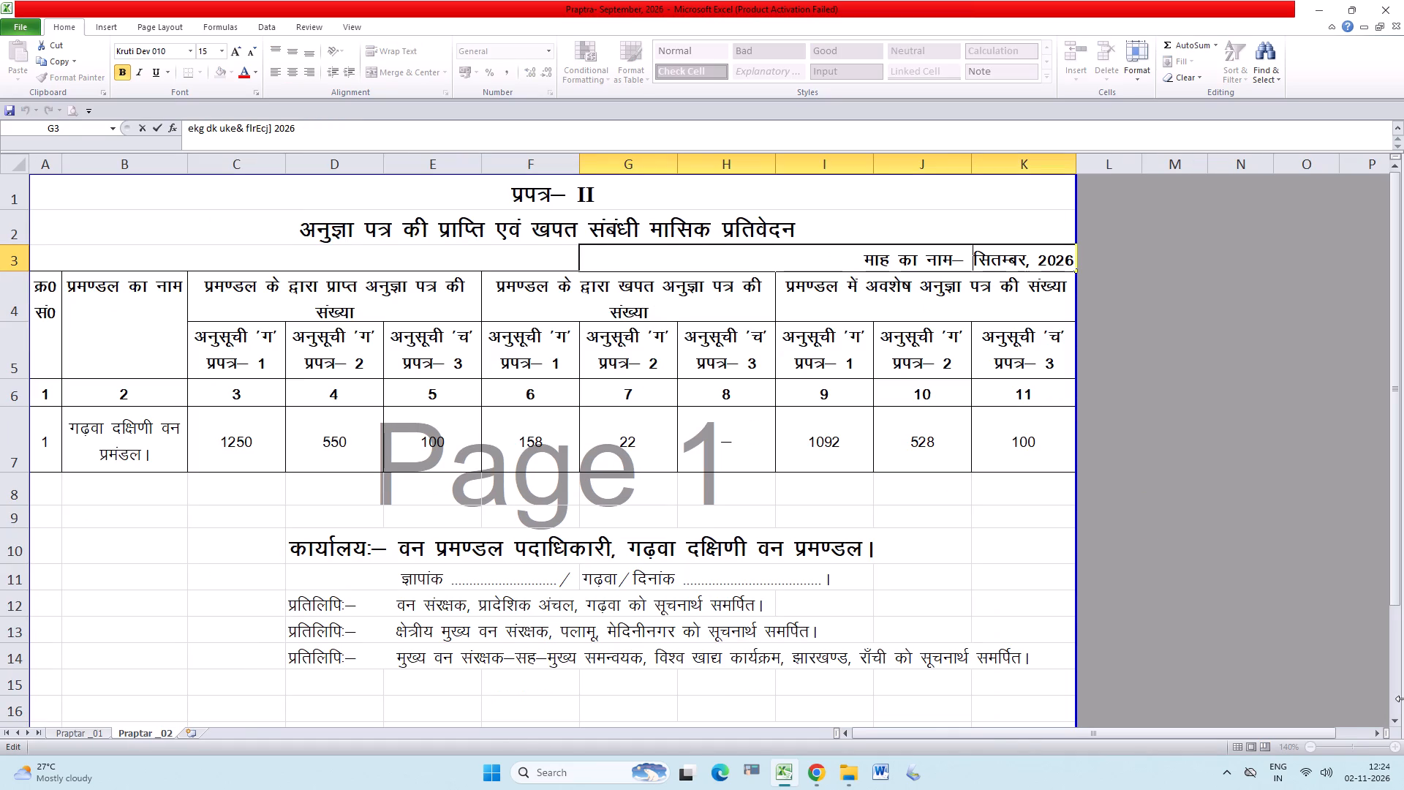
key(shift+Right)
key(shift+Right)
key(shift+Right)
key(shift+Right)
key(shift+Right)
key(shift+Right)
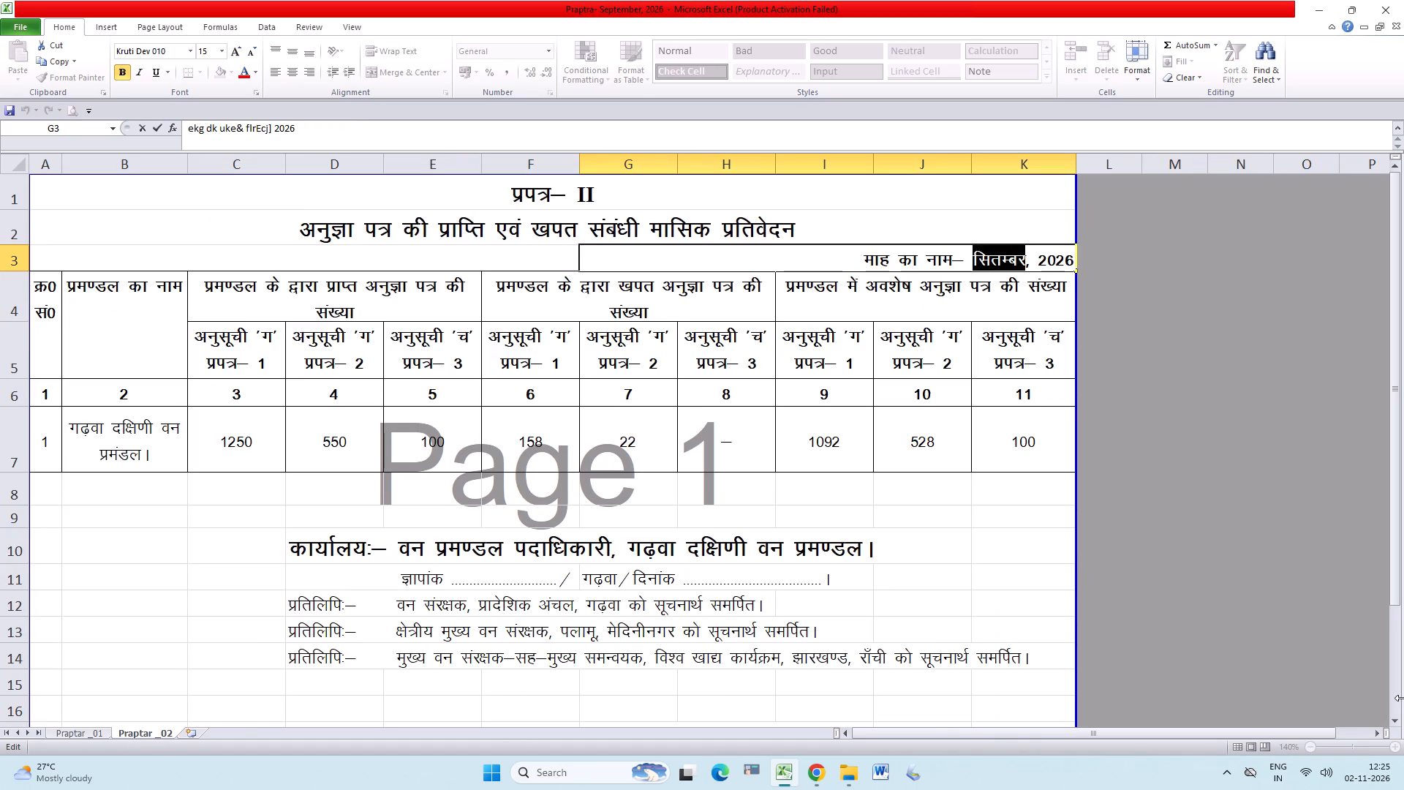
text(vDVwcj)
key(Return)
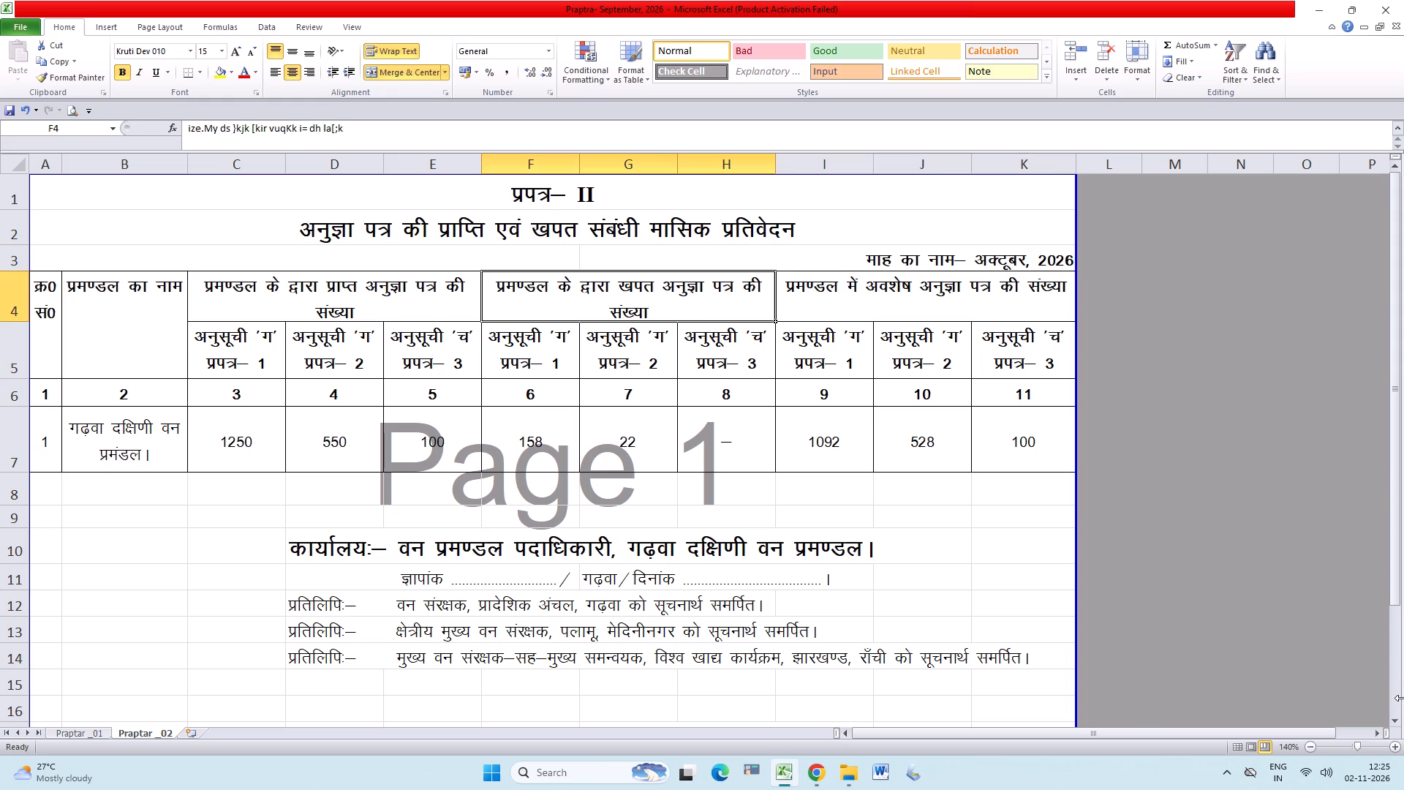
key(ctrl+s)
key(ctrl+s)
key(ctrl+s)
Print one copy of the Praptar _02 sheet on the HP LaserJet M1005 and save the workbook.
scroll(914, 607, down, 1)
scroll(914, 607, up, 2)
key(ctrl+F2)
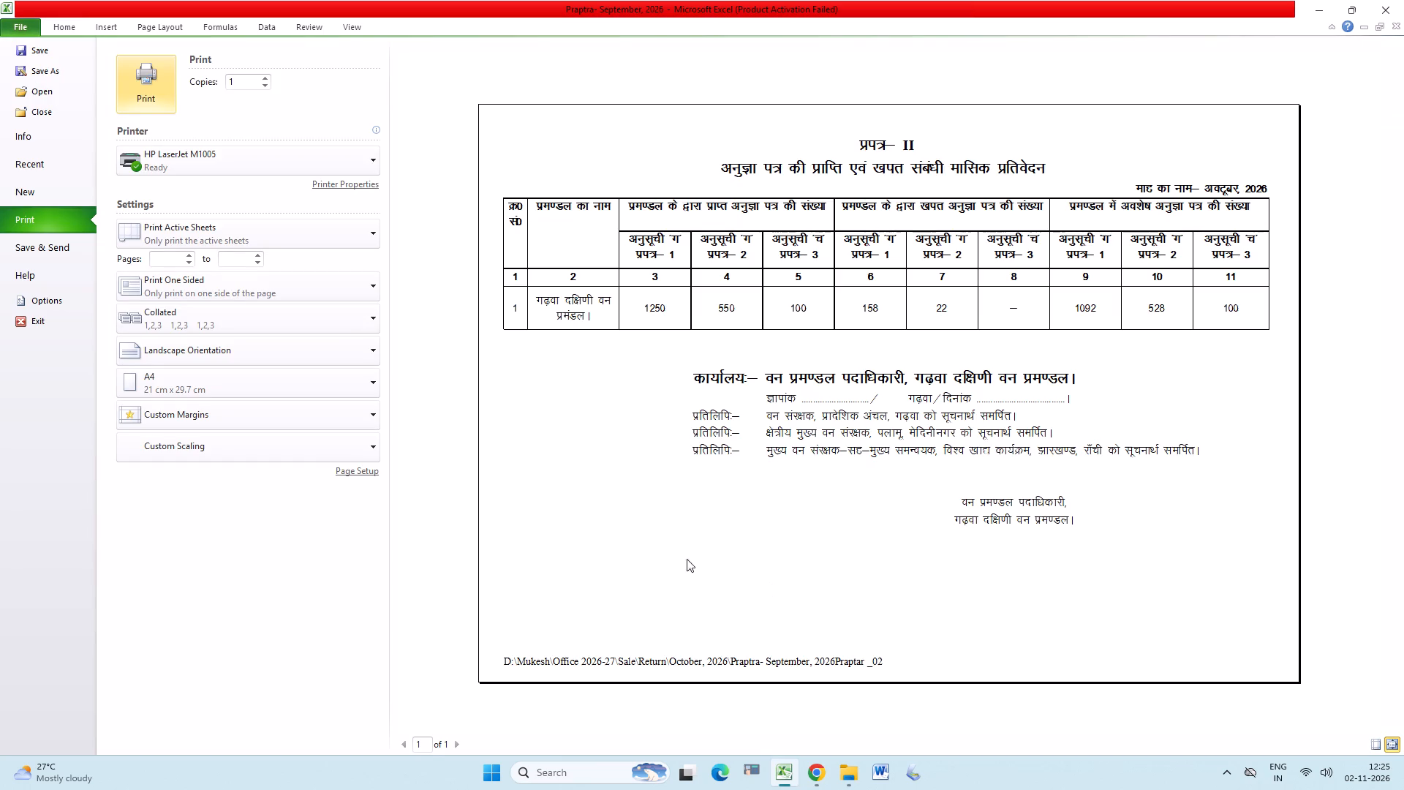
scroll(818, 387, down, 1)
click(102, 95)
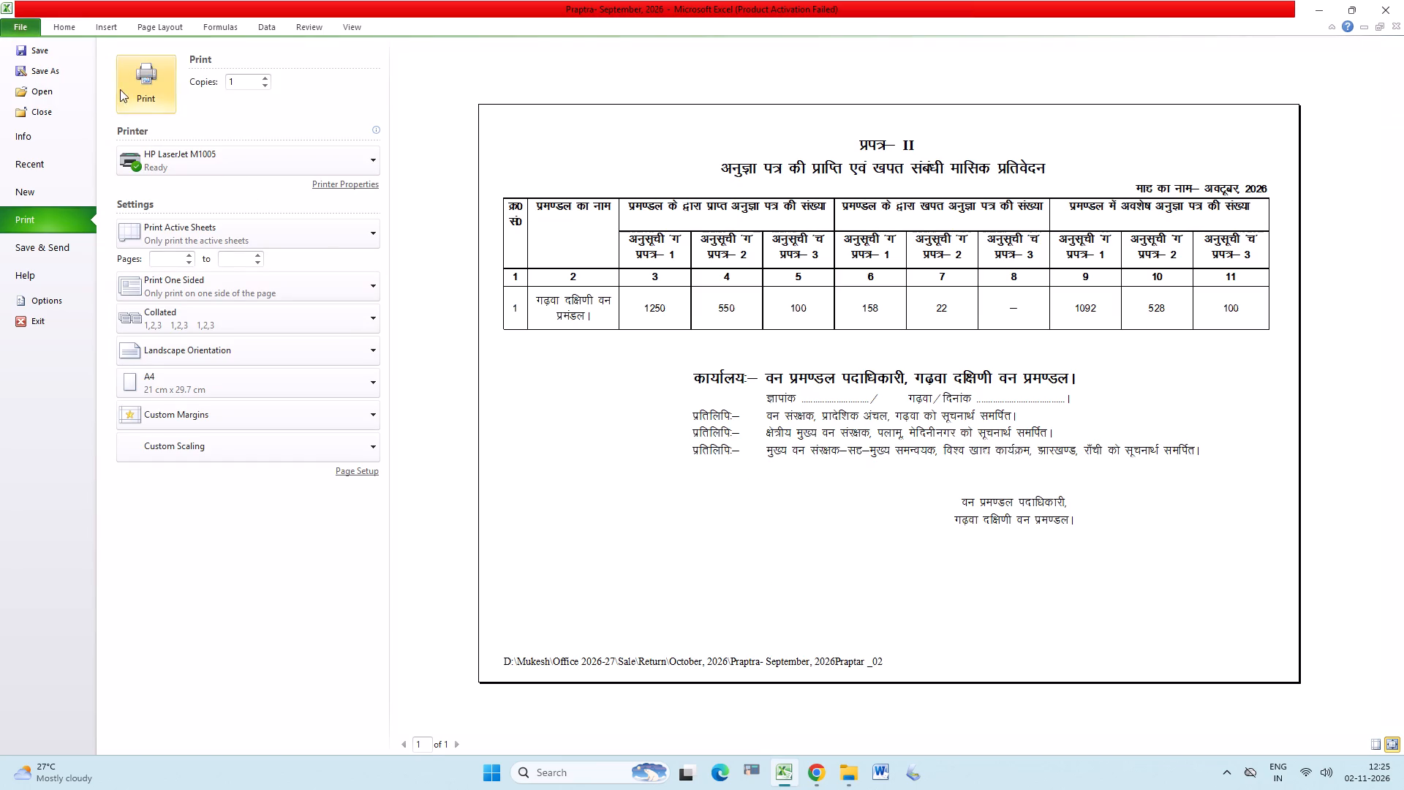
click(129, 87)
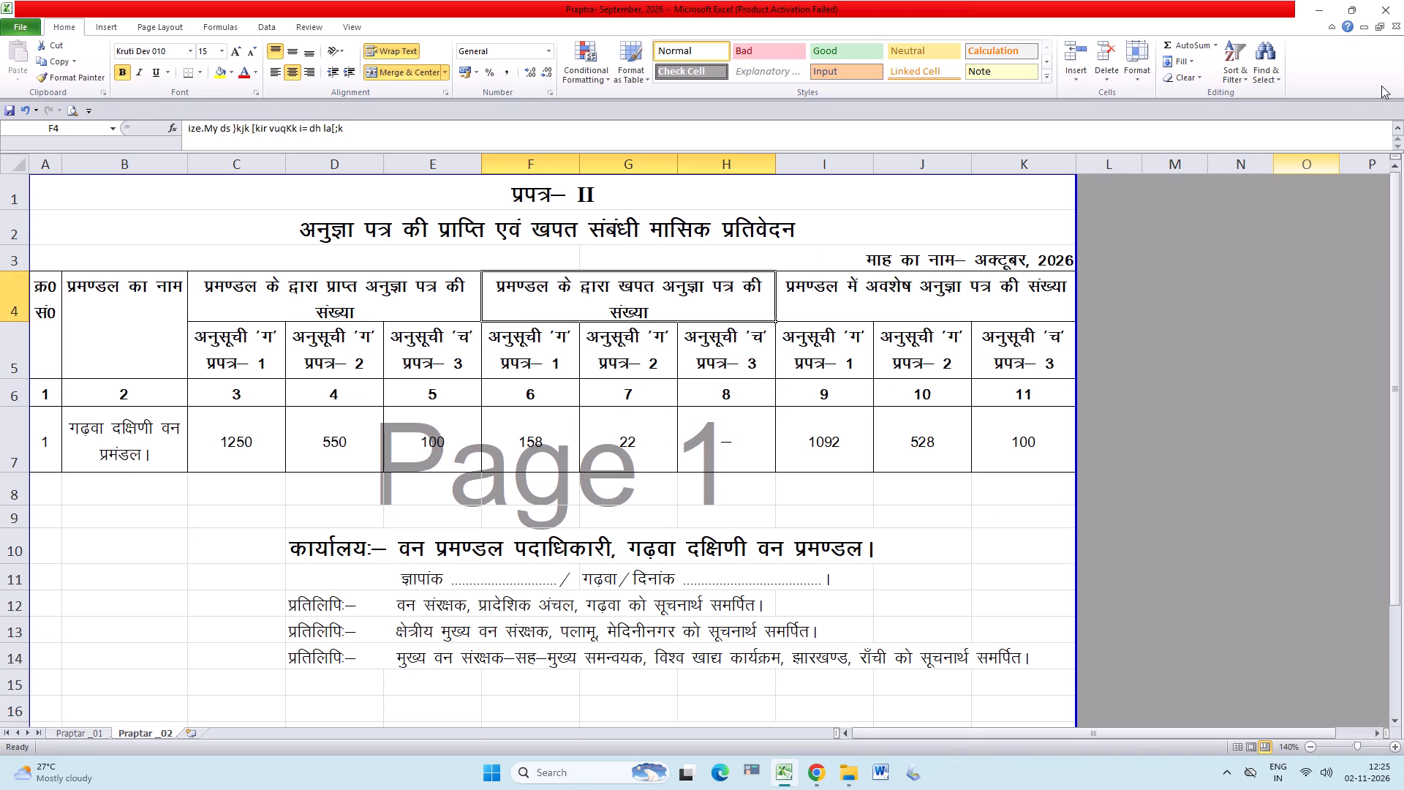
key(ctrl+s)
key(ctrl+s)
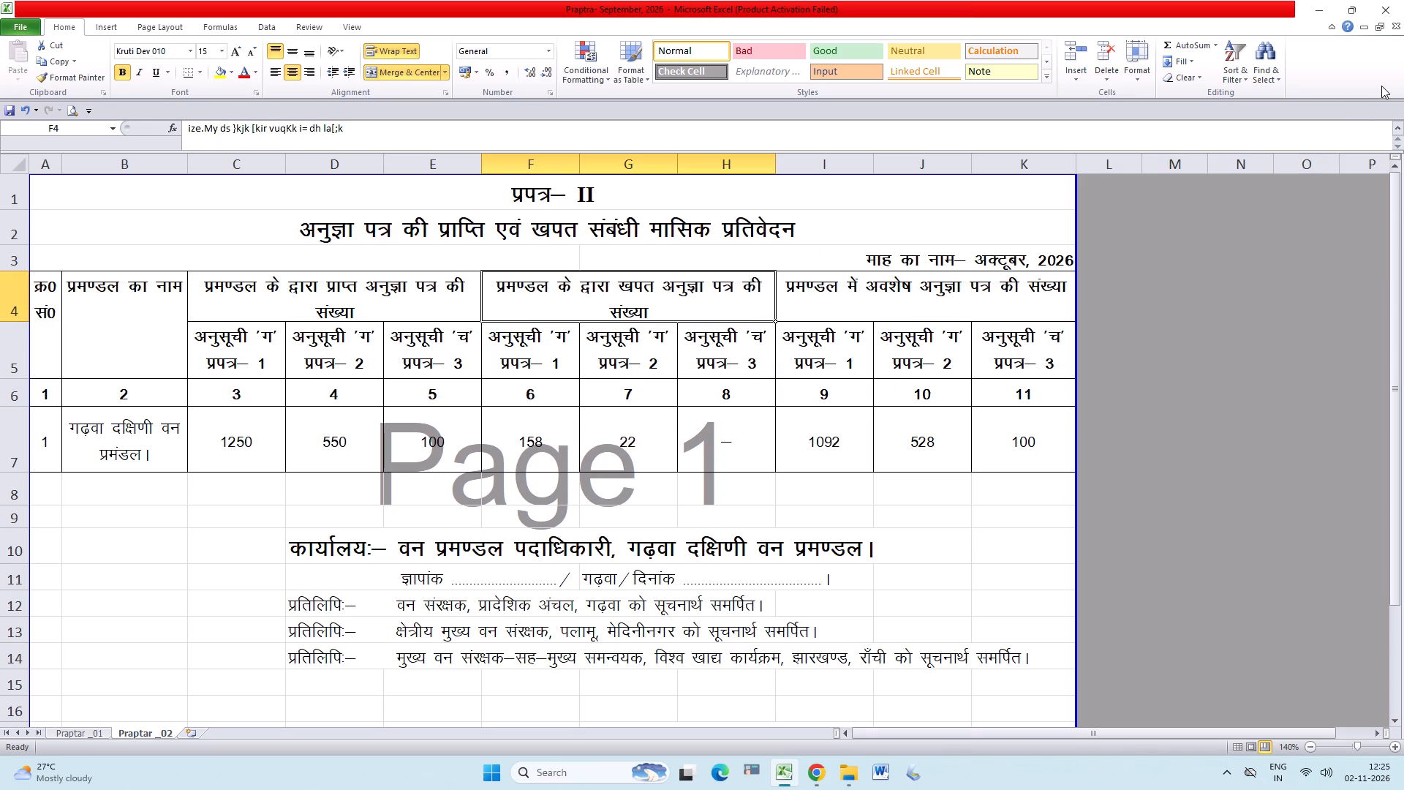
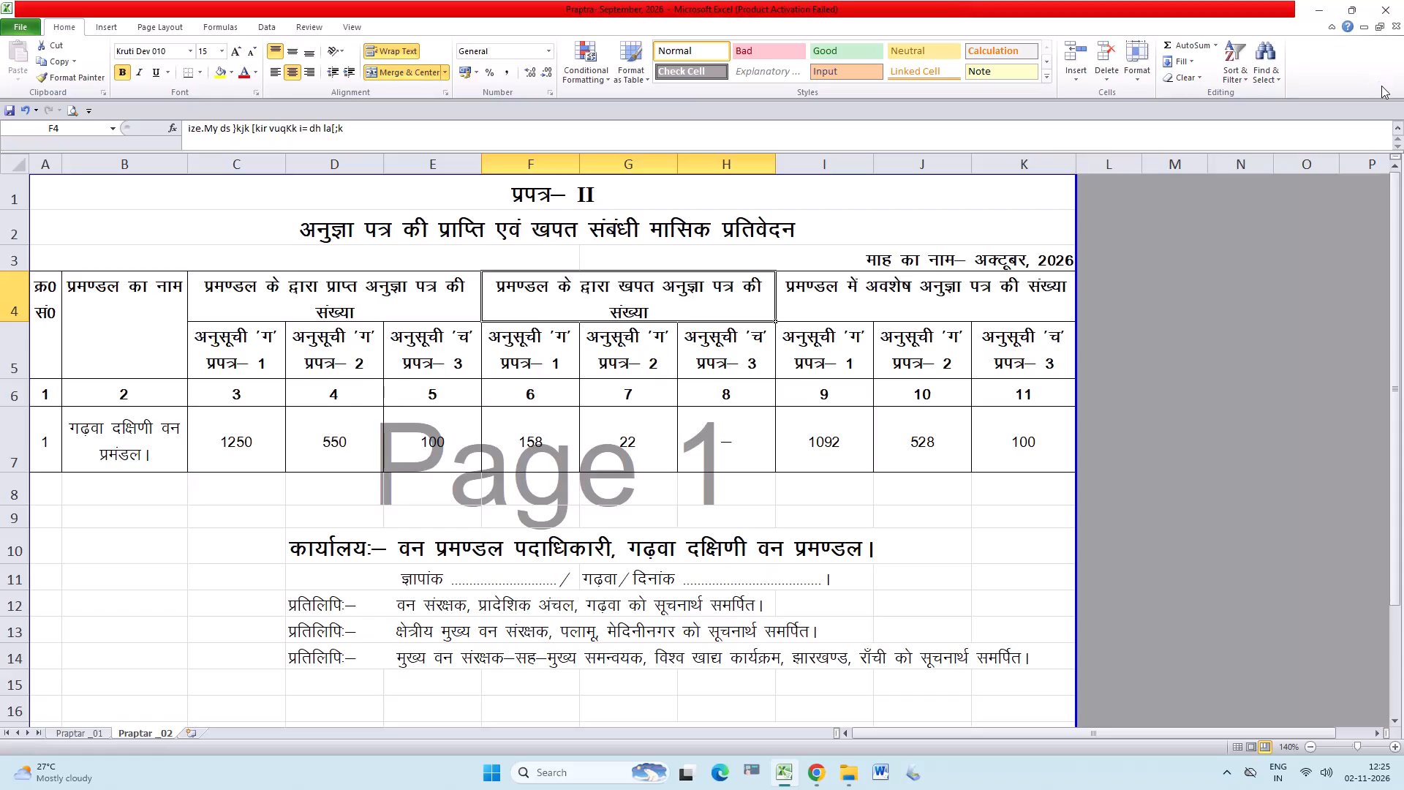
Save and close the Praptra- September, 2026 workbook.
key(ctrl+s)
click(1377, 0)
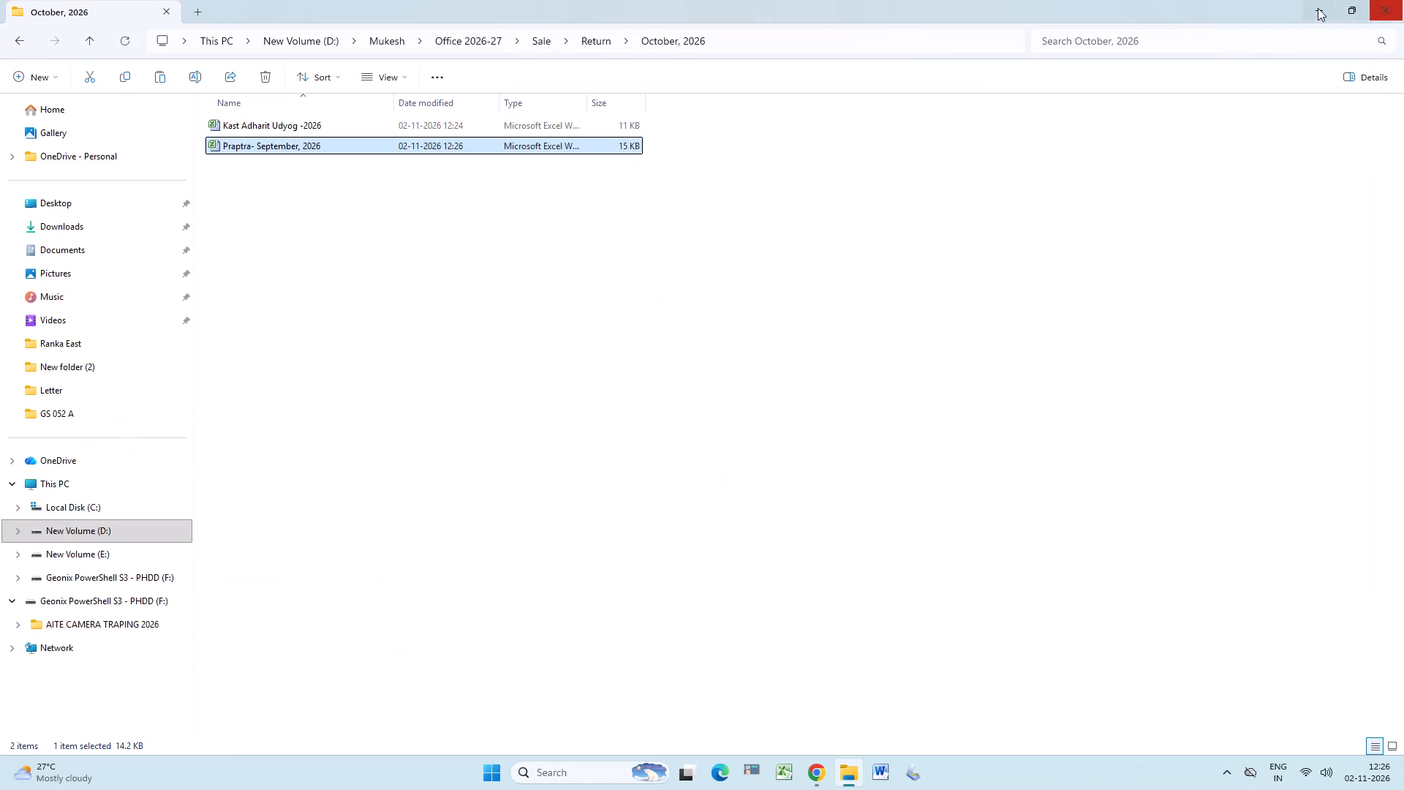
Go to the Return folder of the Amin Section within Office 2026-27.
click(587, 38)
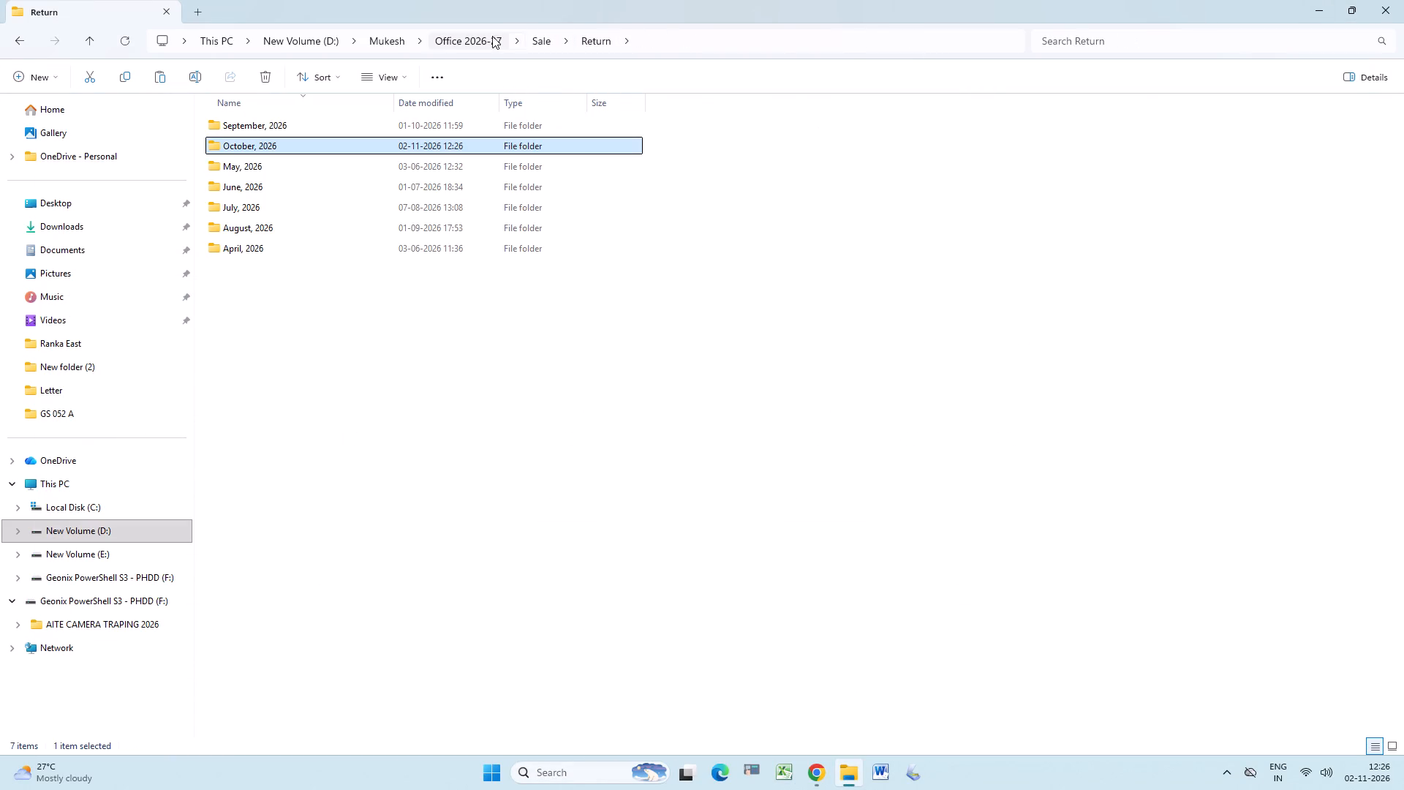
click(465, 39)
click(388, 152)
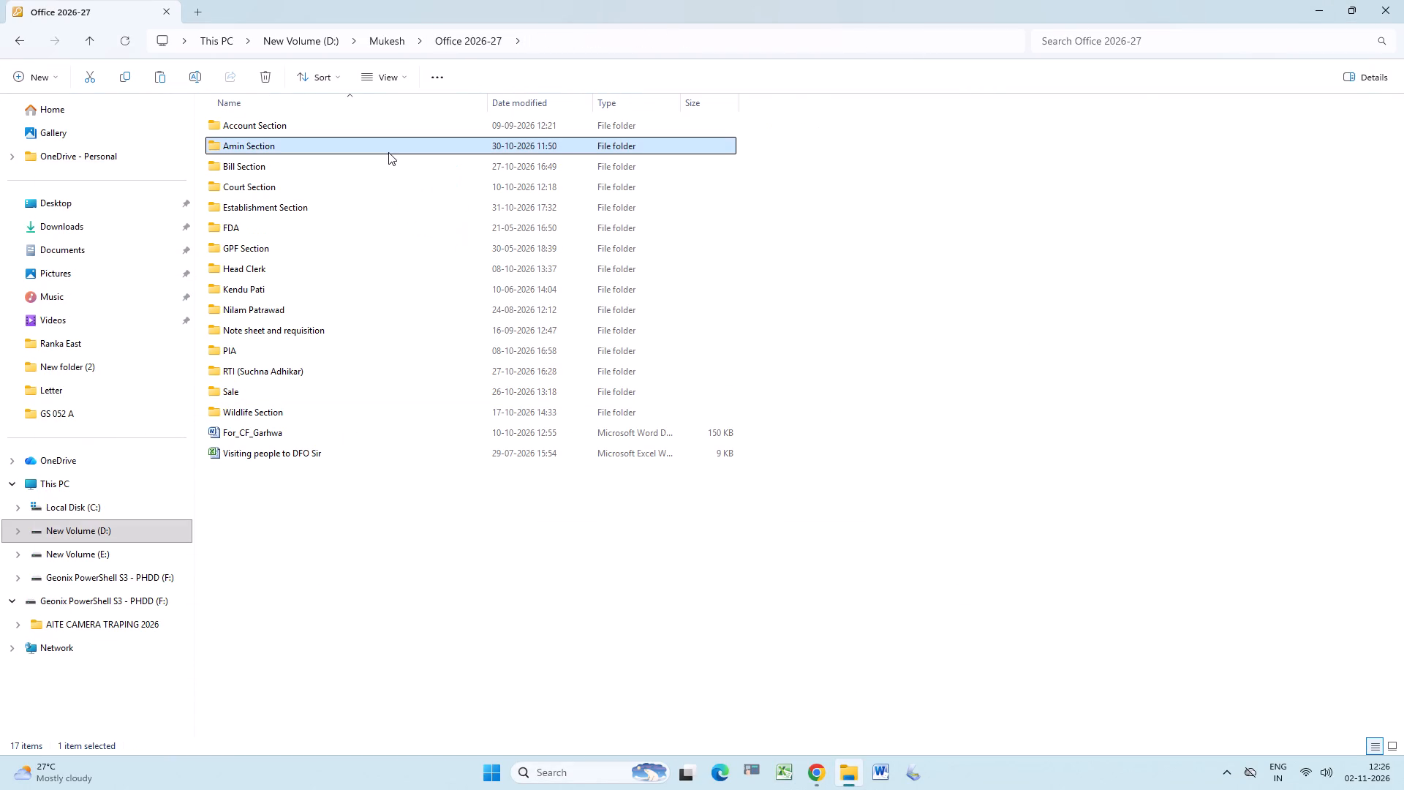
key(Down)
key(Up)
key(Return)
key(Down)
key(Down)
key(Down)
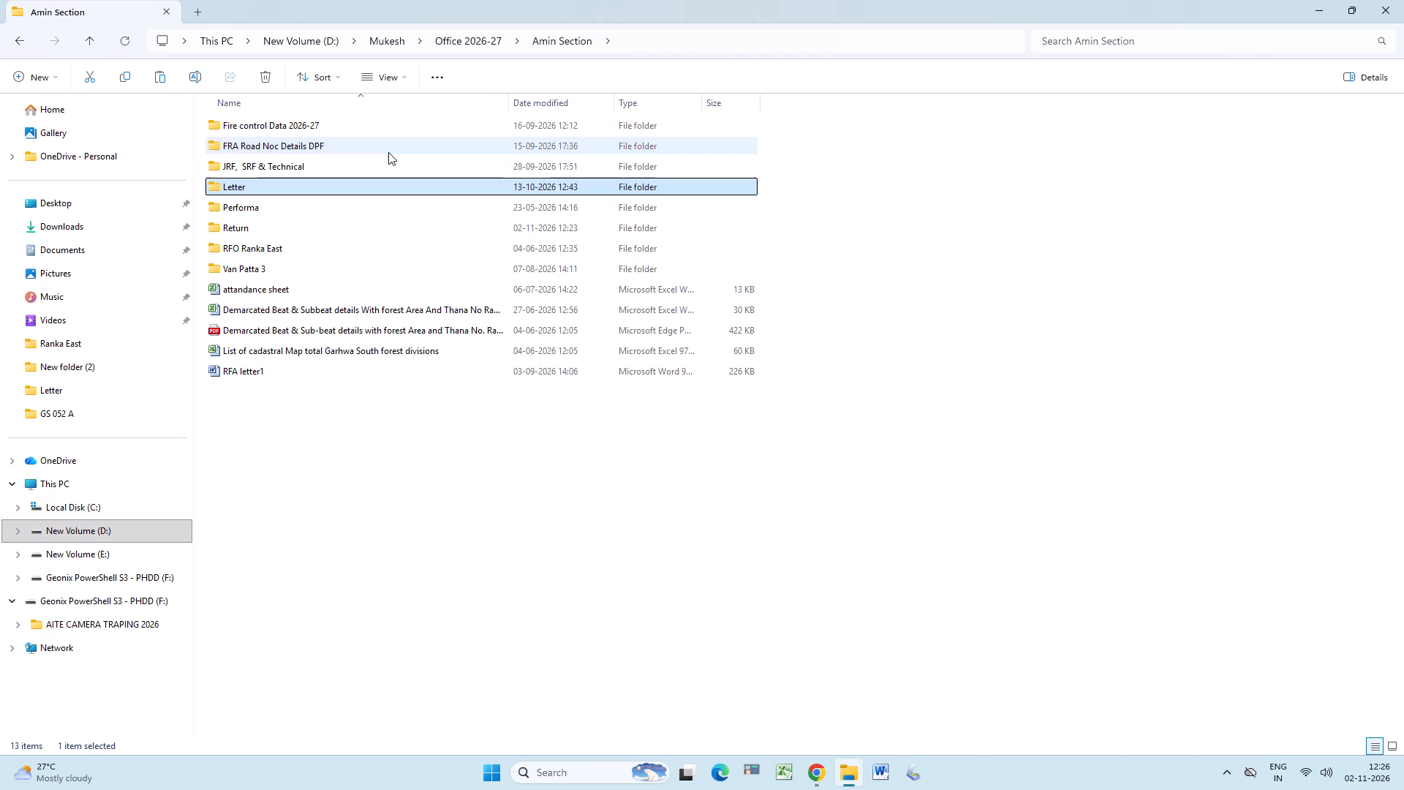
key(Down)
key(Down)
key(Return)
Open the Compliance of Order of HPC workbook from the HPC folder's October, 2026 subfolder.
key(Down)
key(Down)
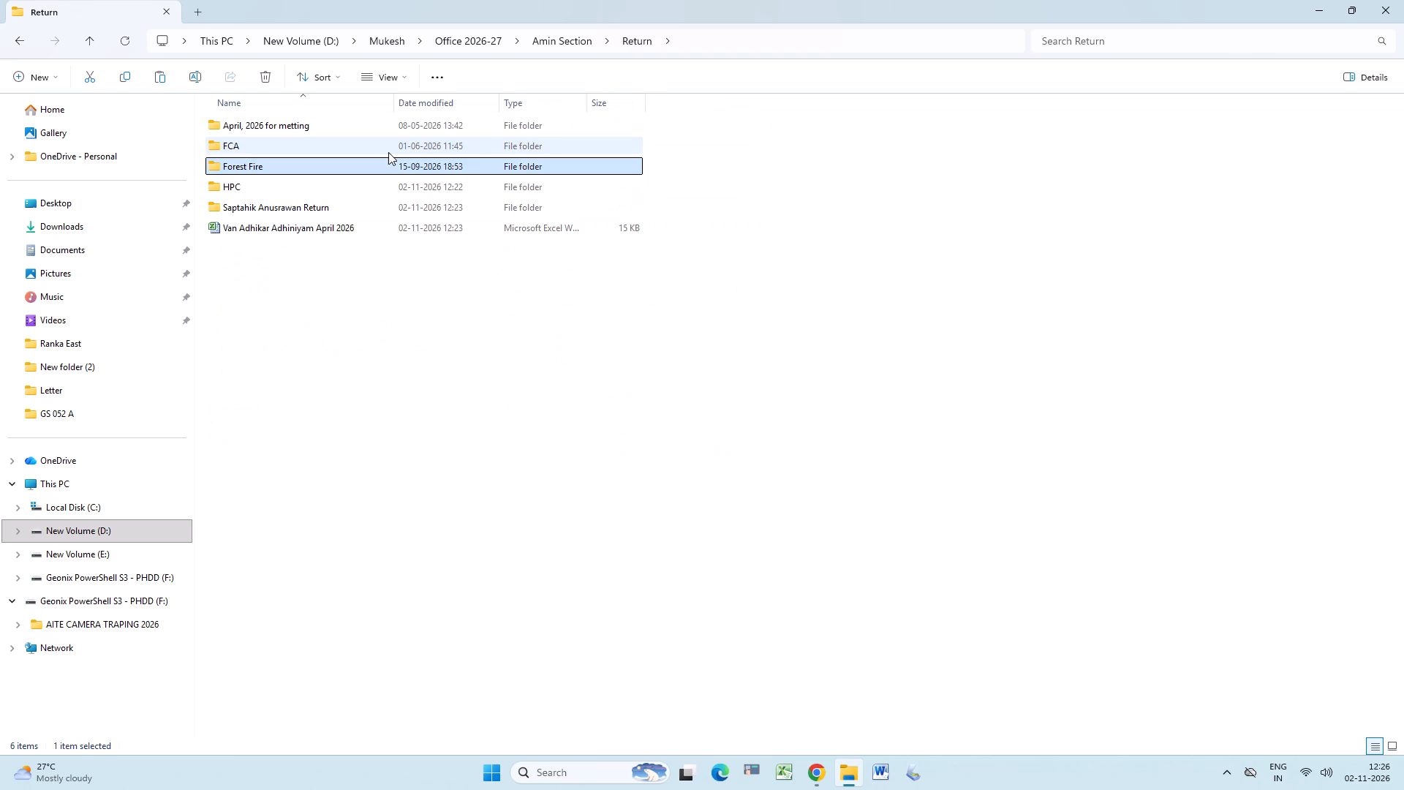
key(Down)
key(Return)
key(Down)
key(Down)
key(Down)
key(Down)
key(Down)
key(Down)
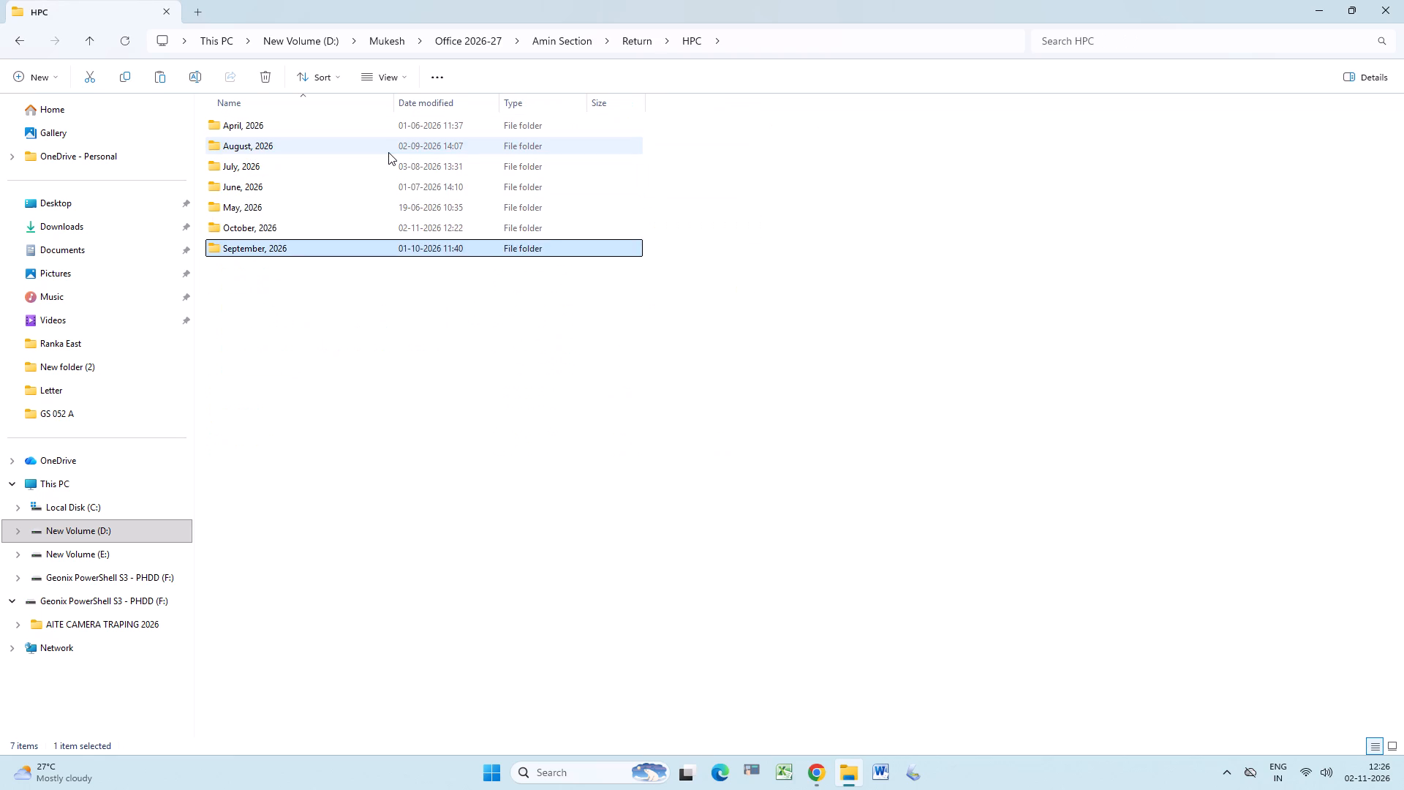
key(Up)
key(Return)
key(Down)
key(Up)
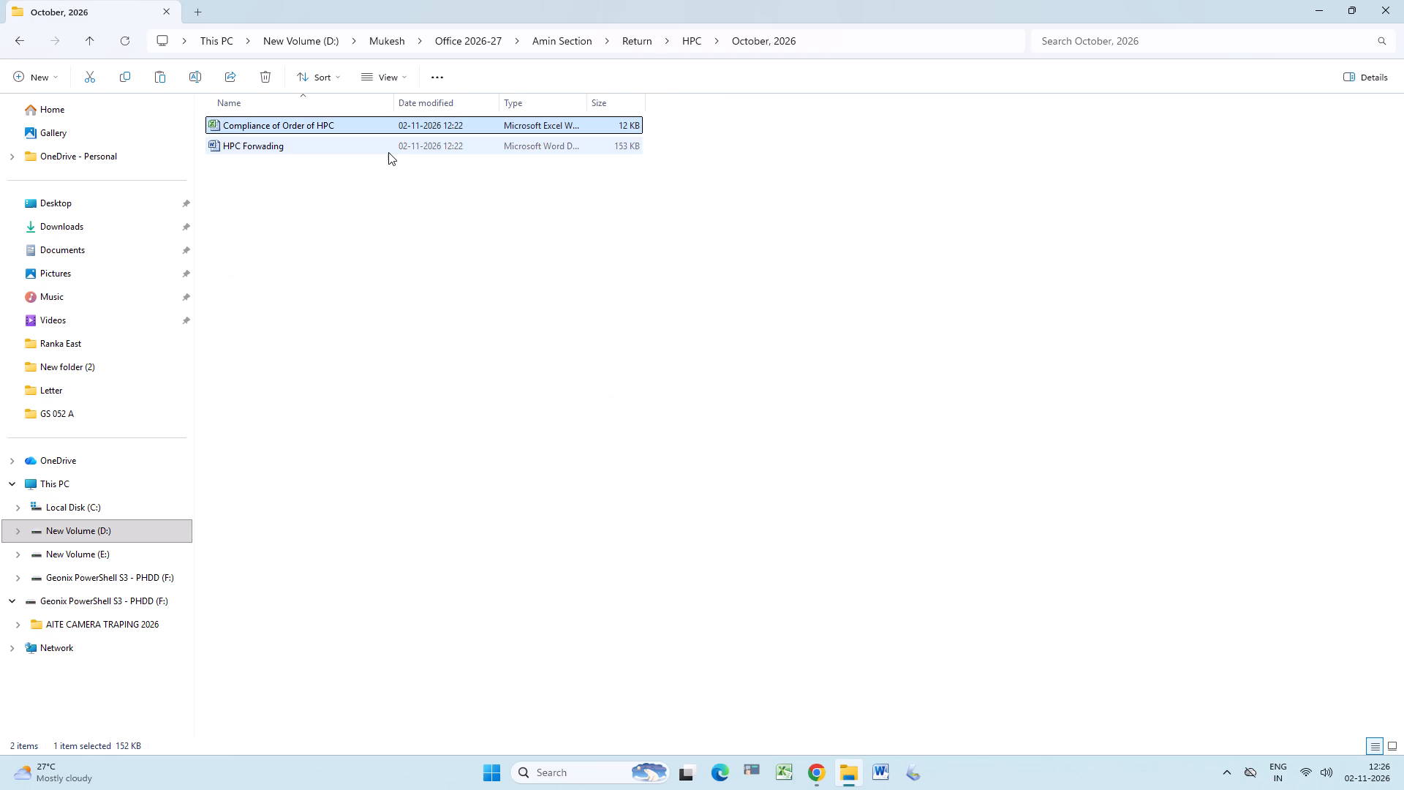
key(Return)
key(Return)
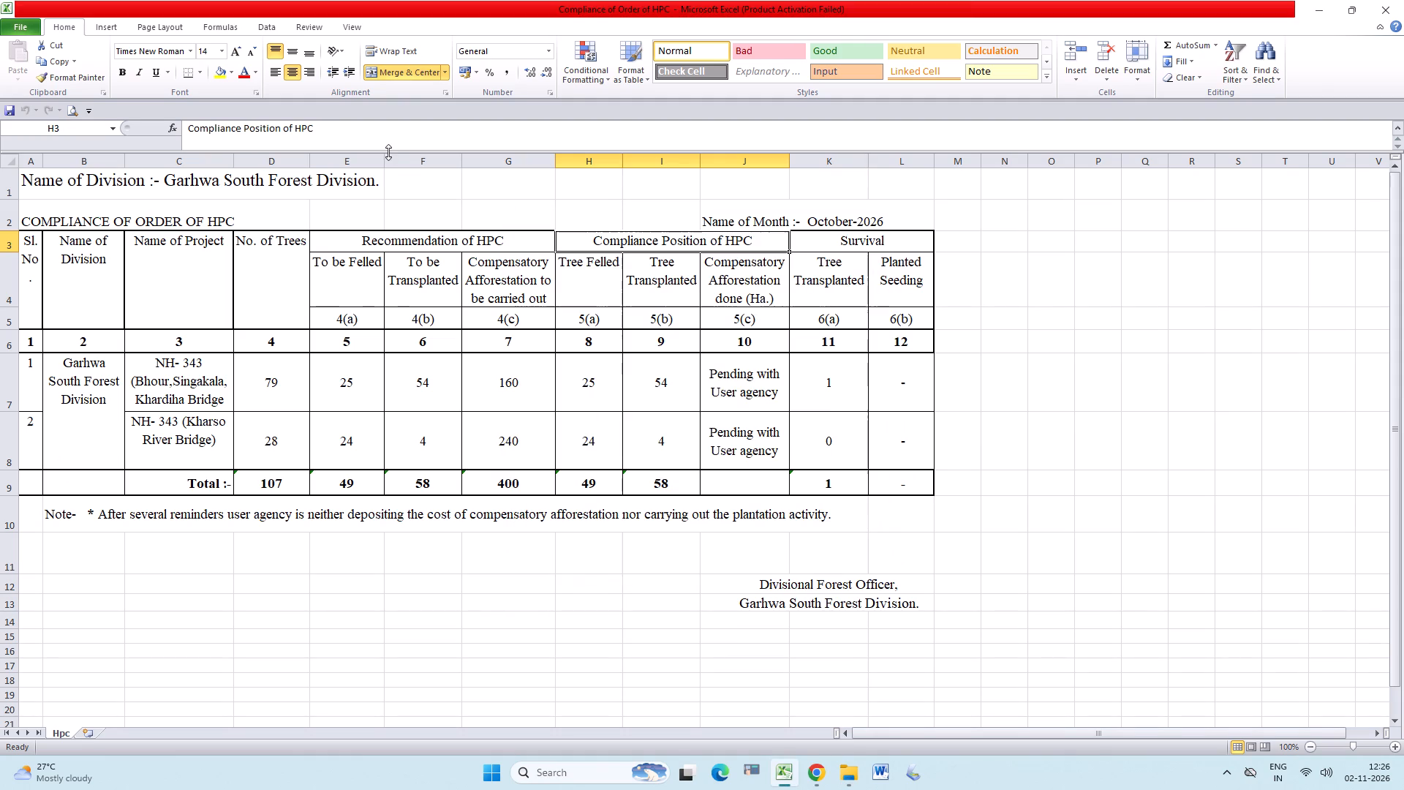
Save the HPC compliance workbook, print two copies on the HP LaserJet M1005 and close it.
key(ctrl+s)
key(ctrl+s)
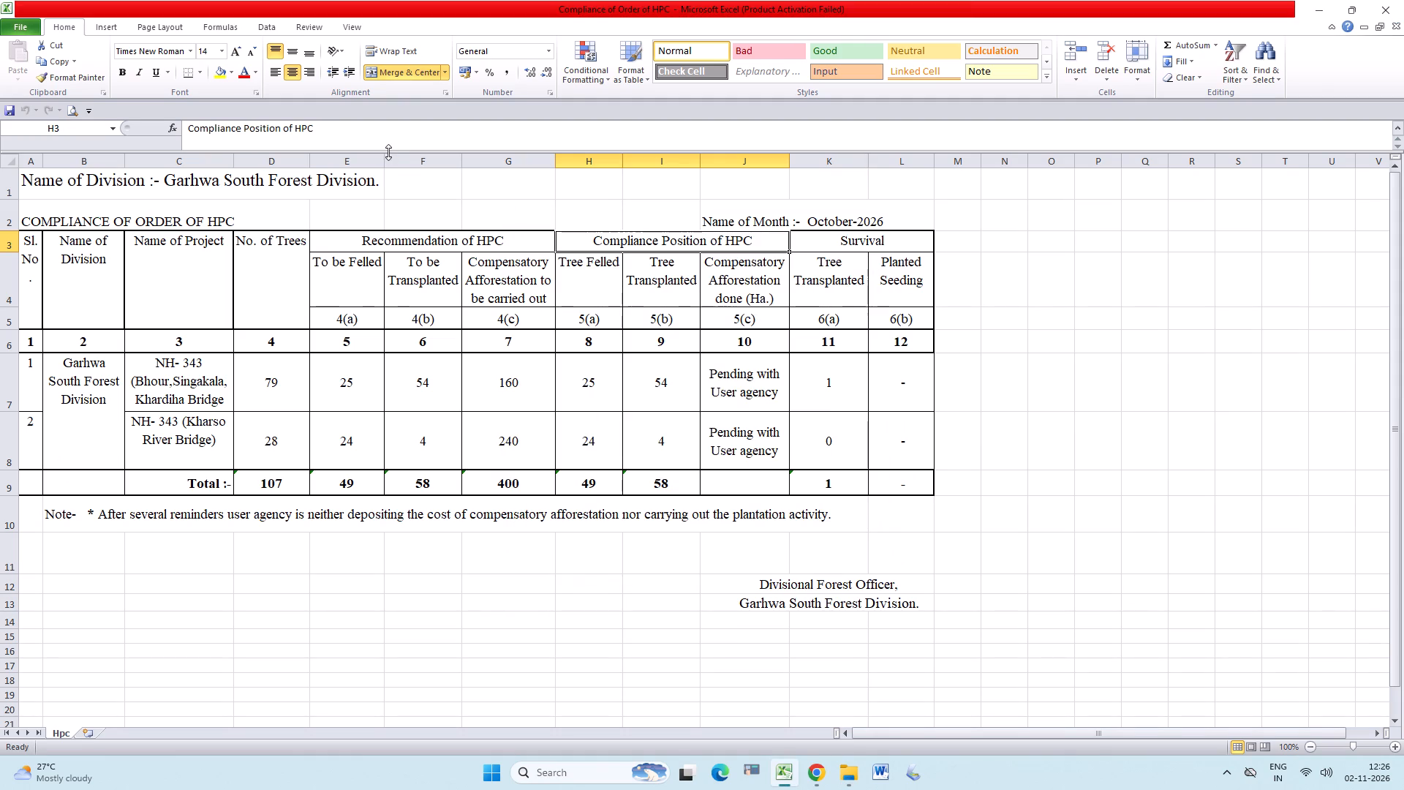
key(ctrl+F2)
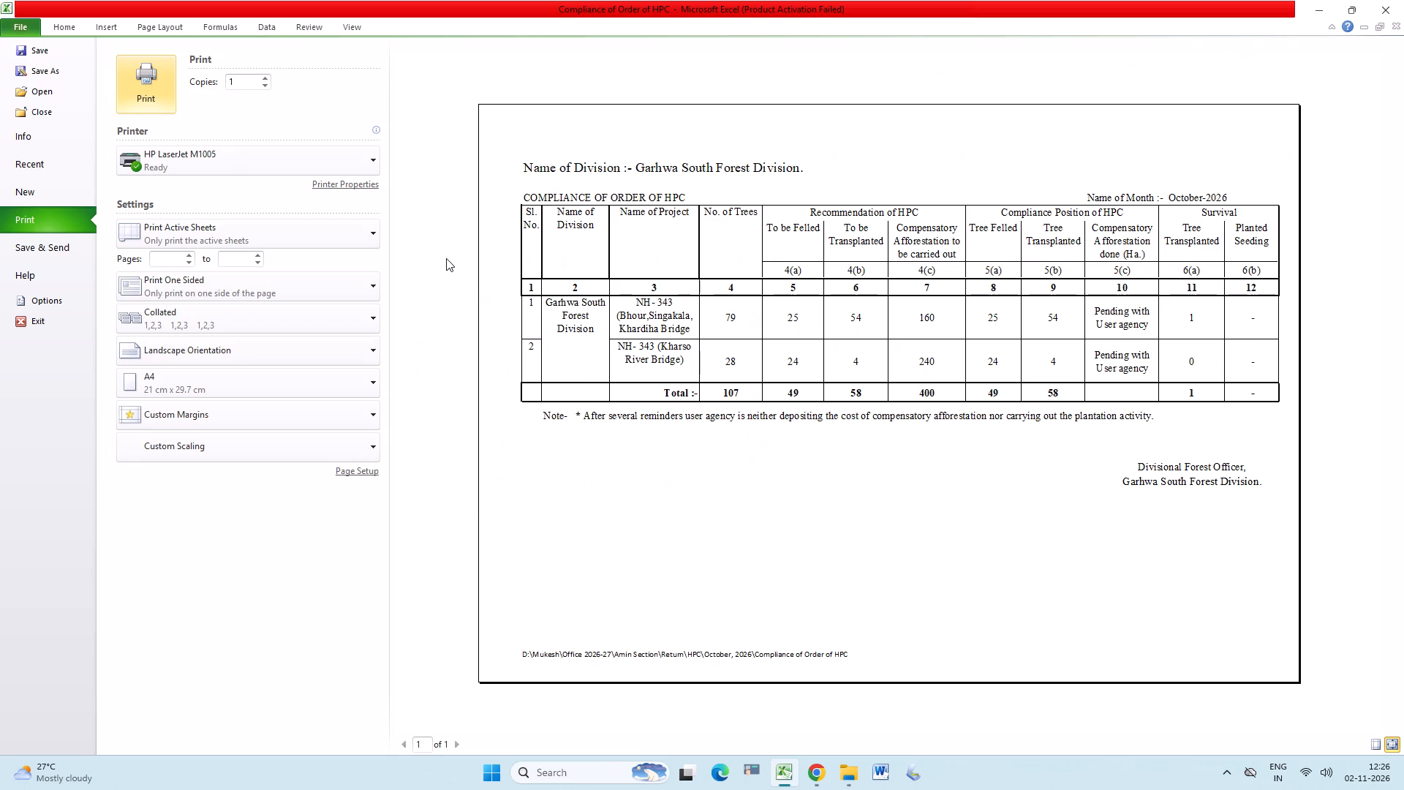
click(265, 81)
click(144, 94)
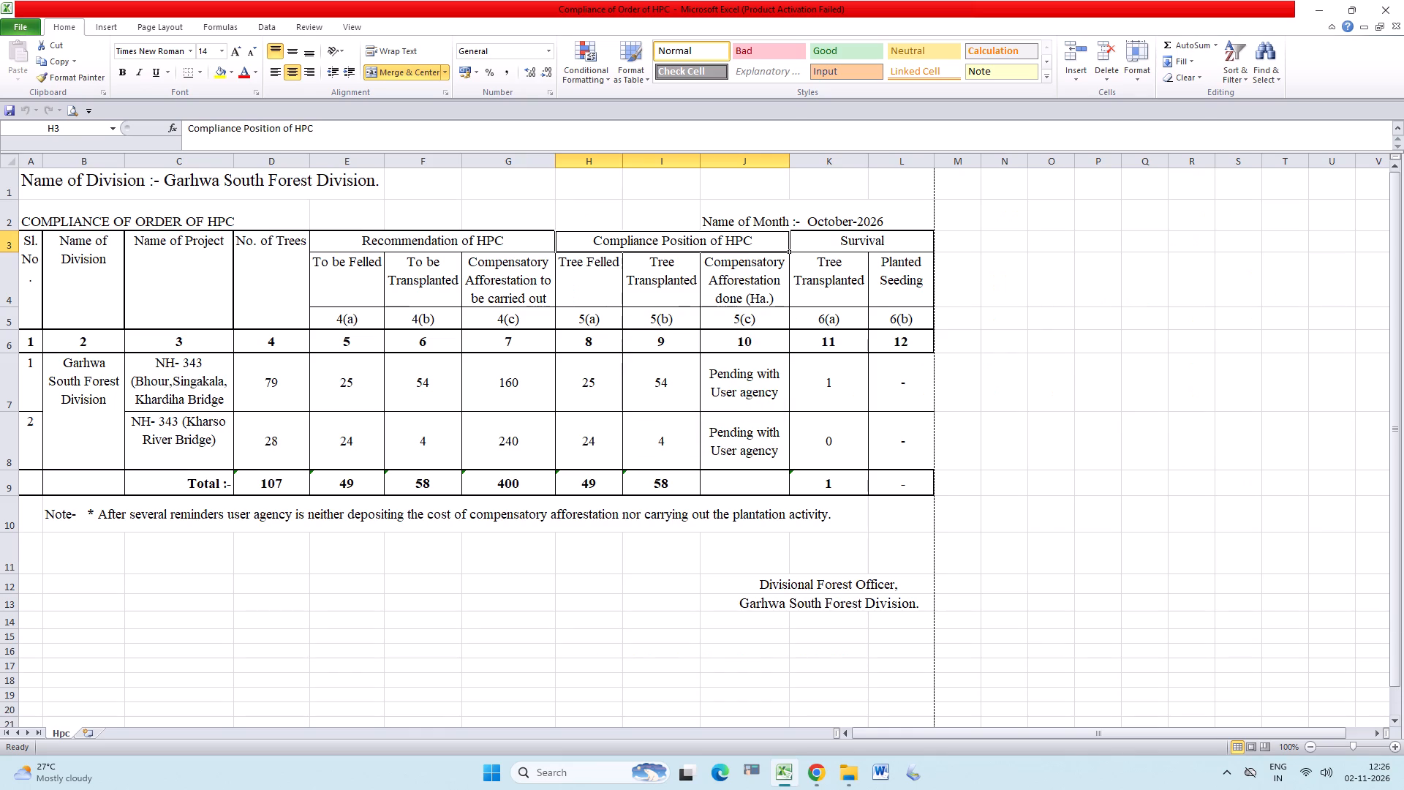
click(1403, 0)
Open the HPC Forwading letter and print one copy of it on the HP LaserJet M1005.
click(241, 148)
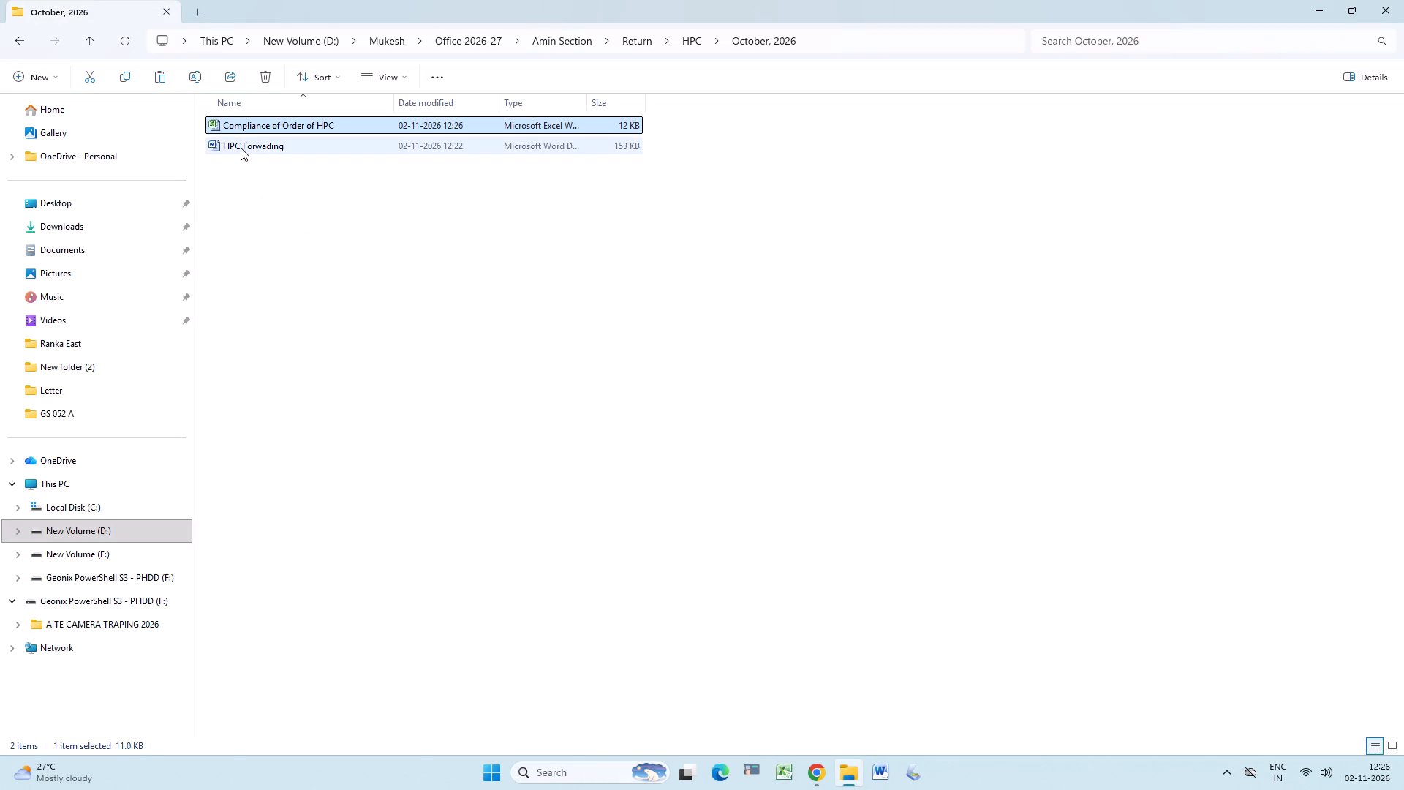
key(Return)
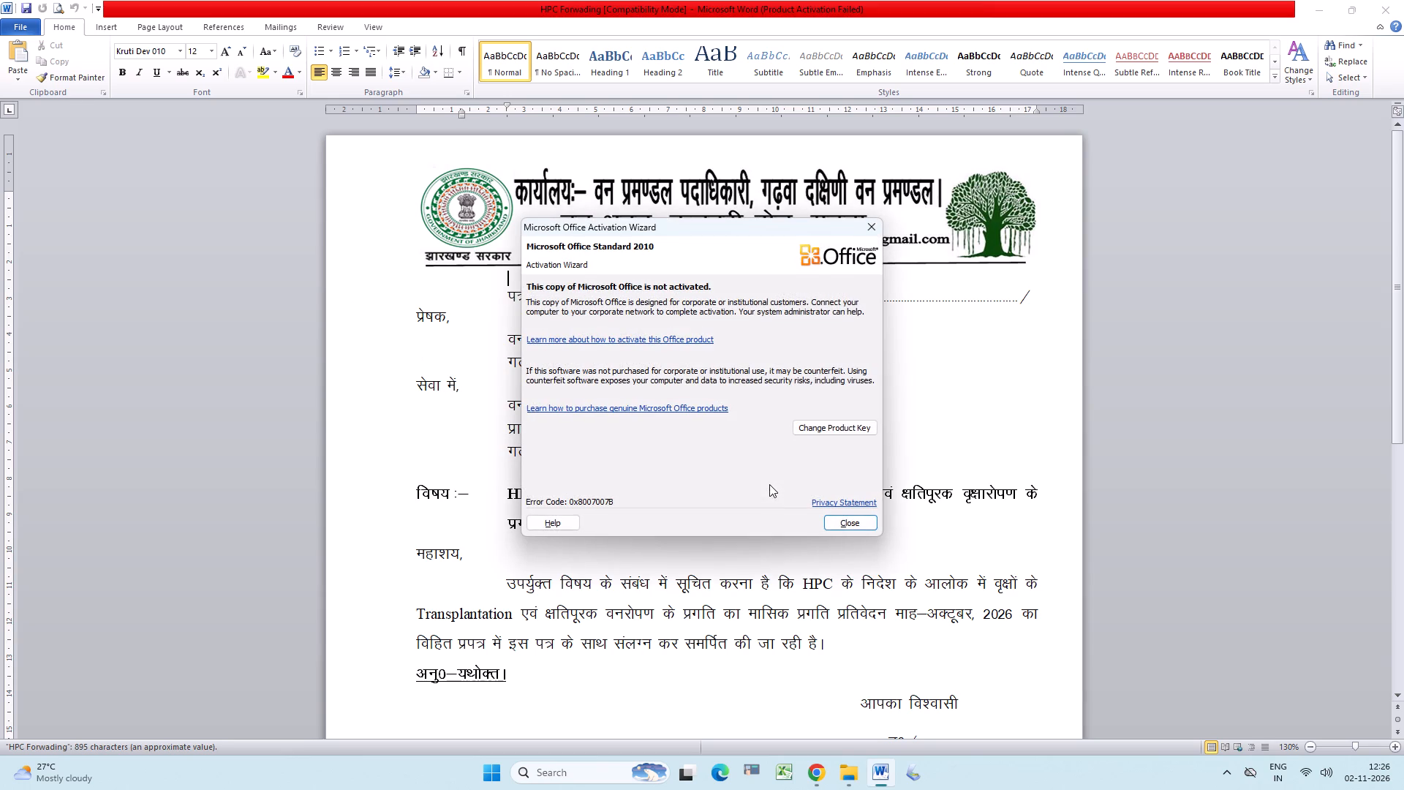
key(Return)
scroll(813, 515, down, 1)
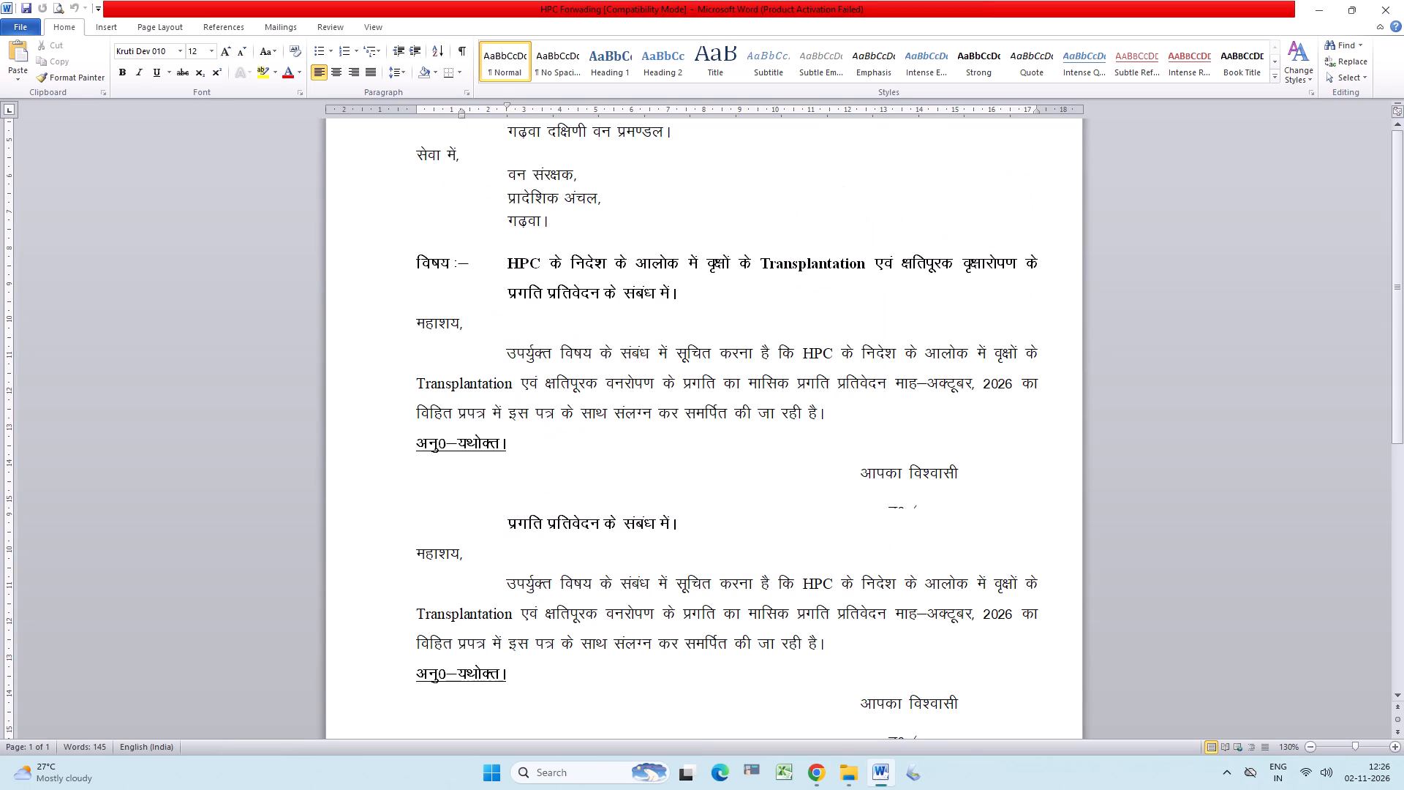
scroll(894, 534, down, 1)
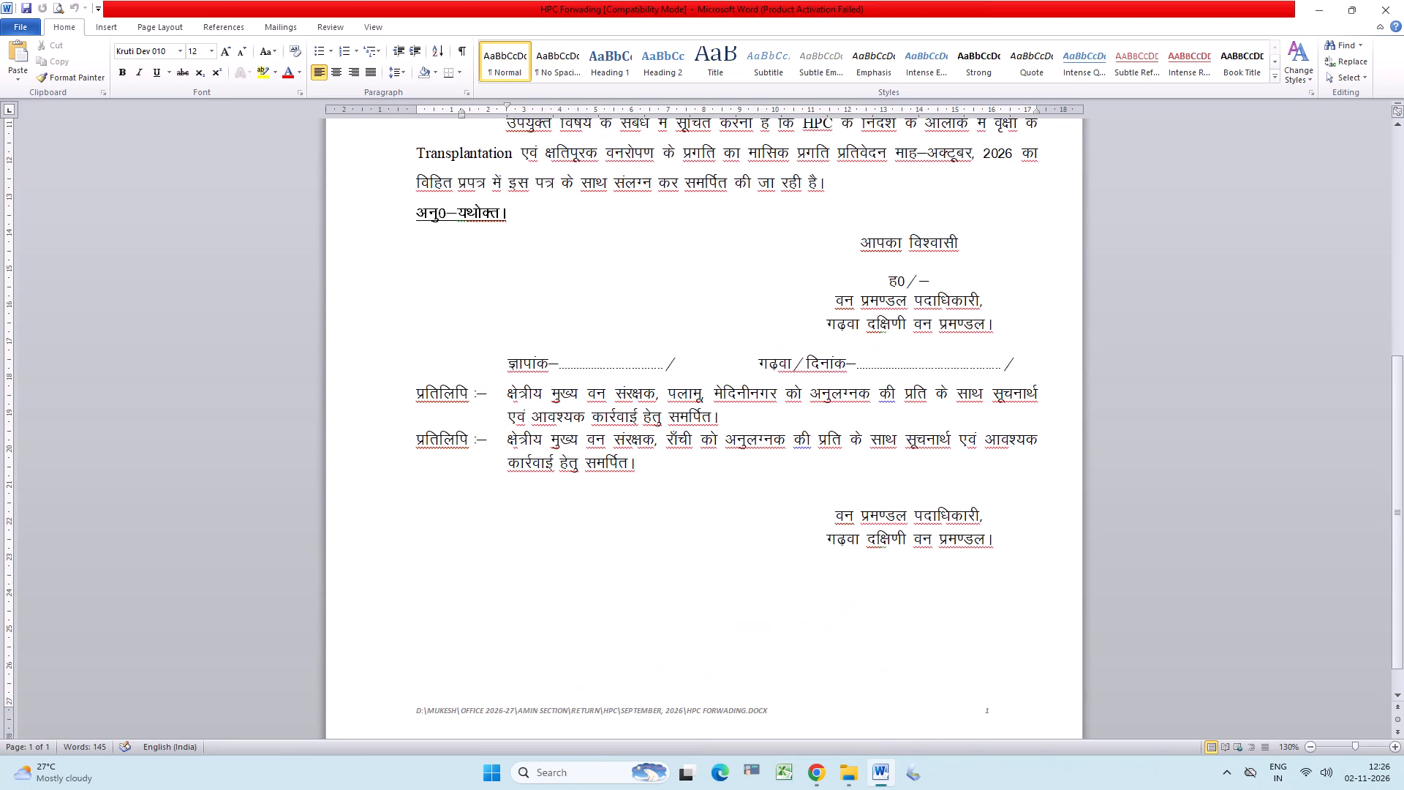
click(62, 6)
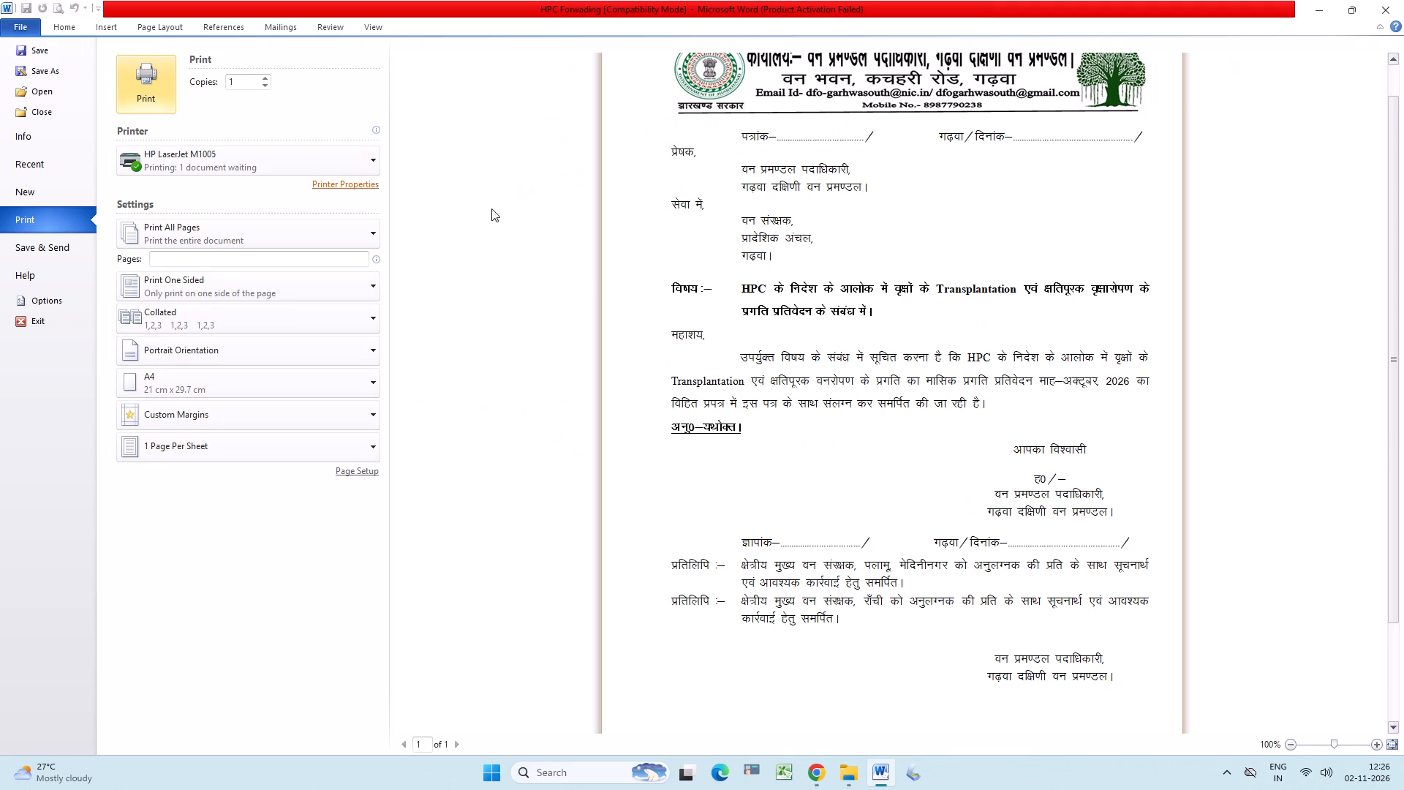
click(135, 87)
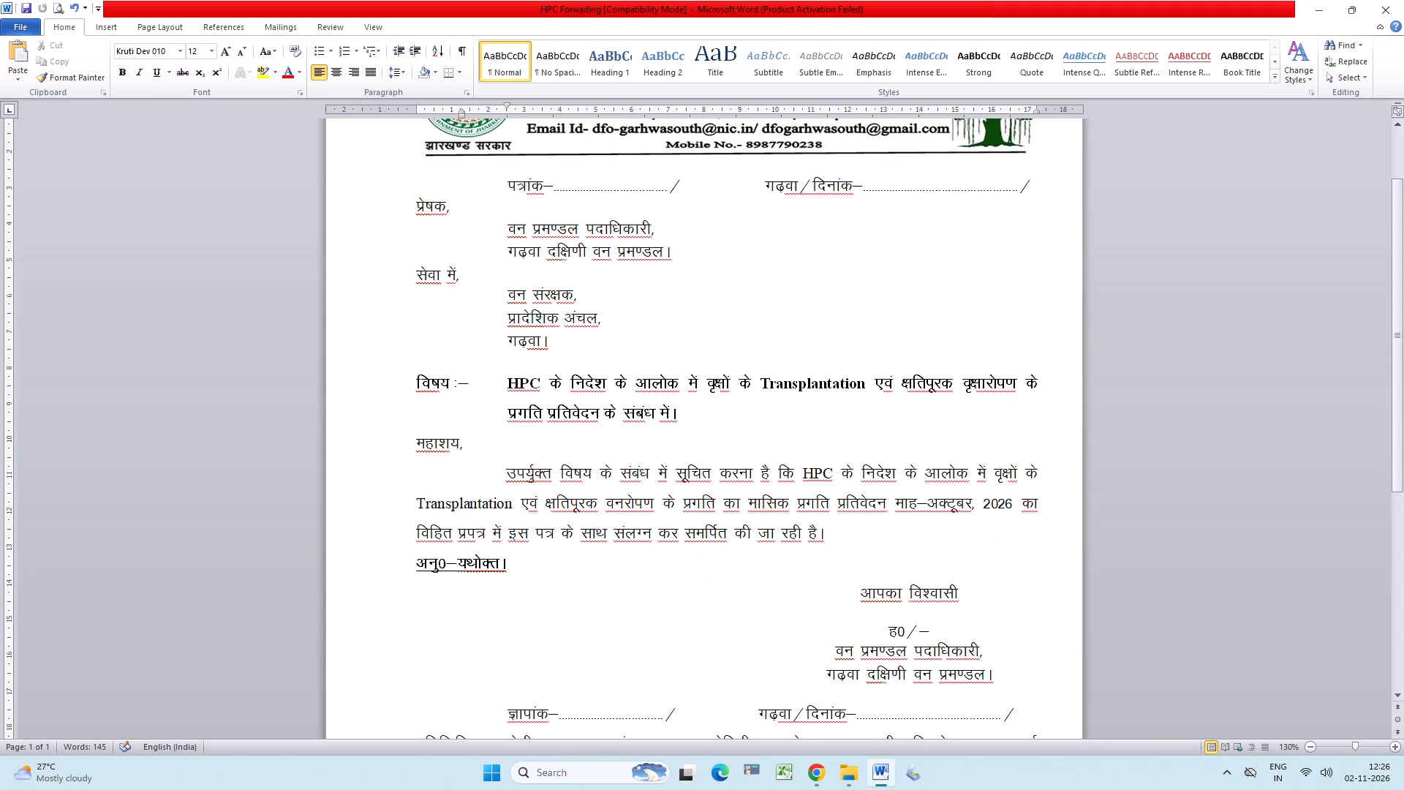
Hide the ह0/– mark and the whole block from ज्ञापांक to the final signature by making their font colour white.
scroll(537, 505, down, 1)
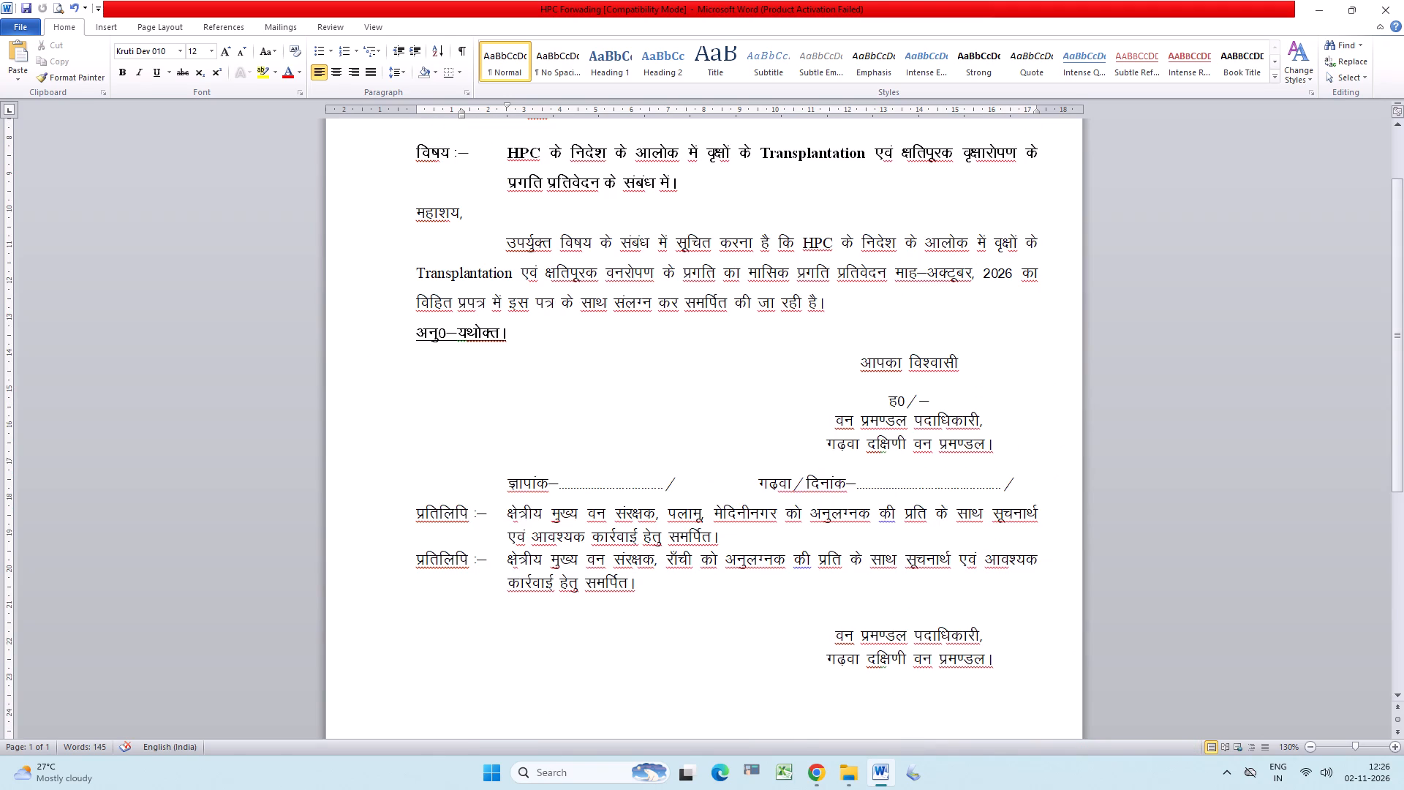
drag(507, 486, 989, 654)
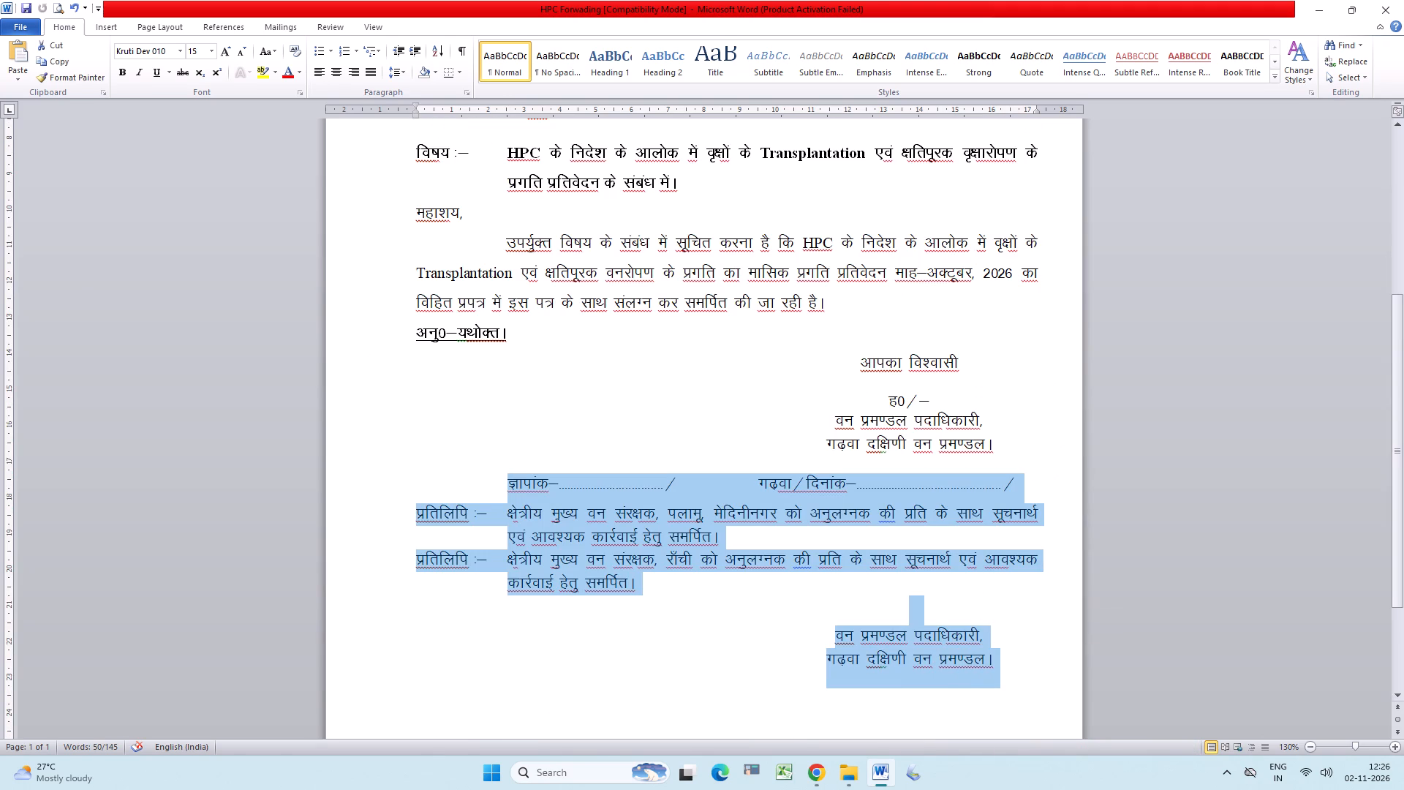
ctrl+drag(888, 399, 926, 399)
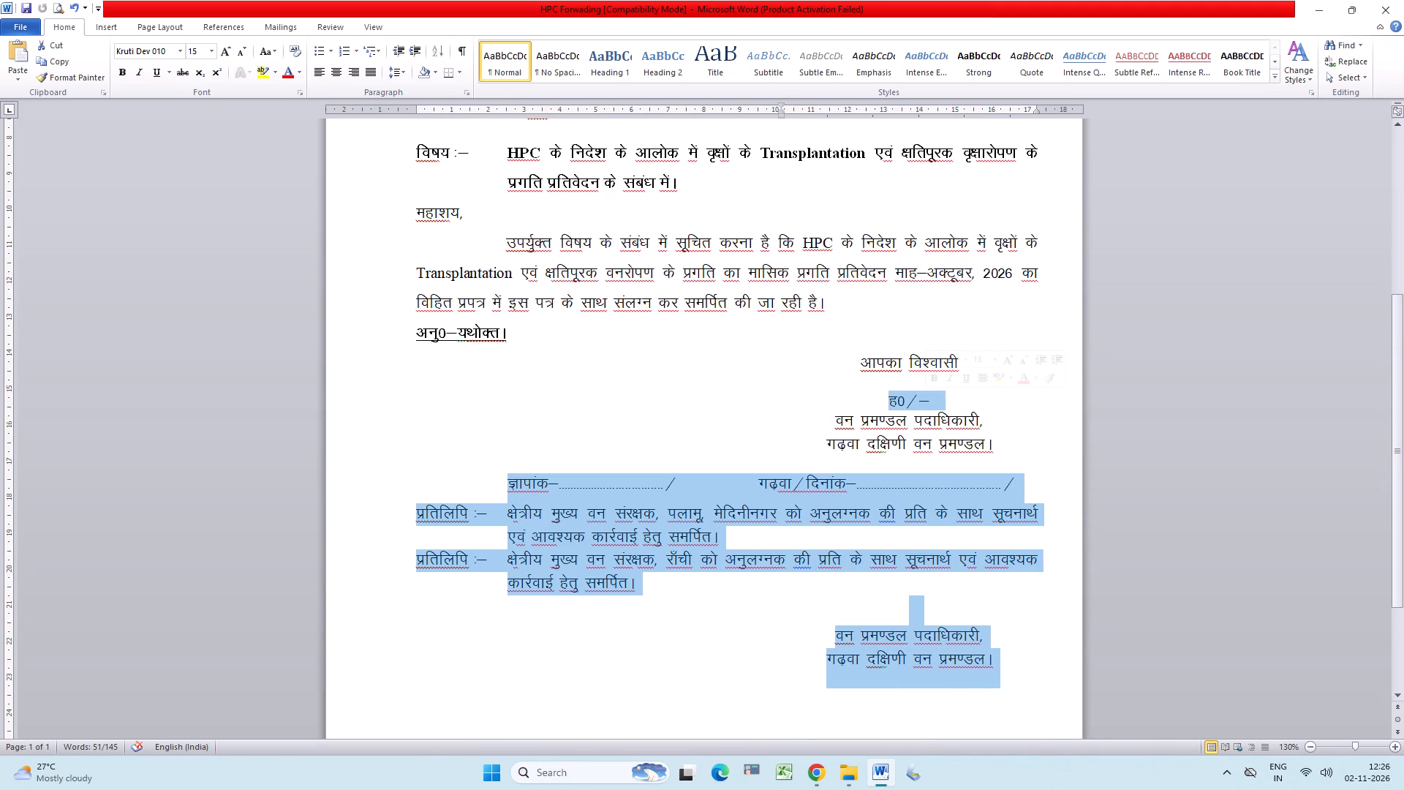
click(294, 69)
click(302, 72)
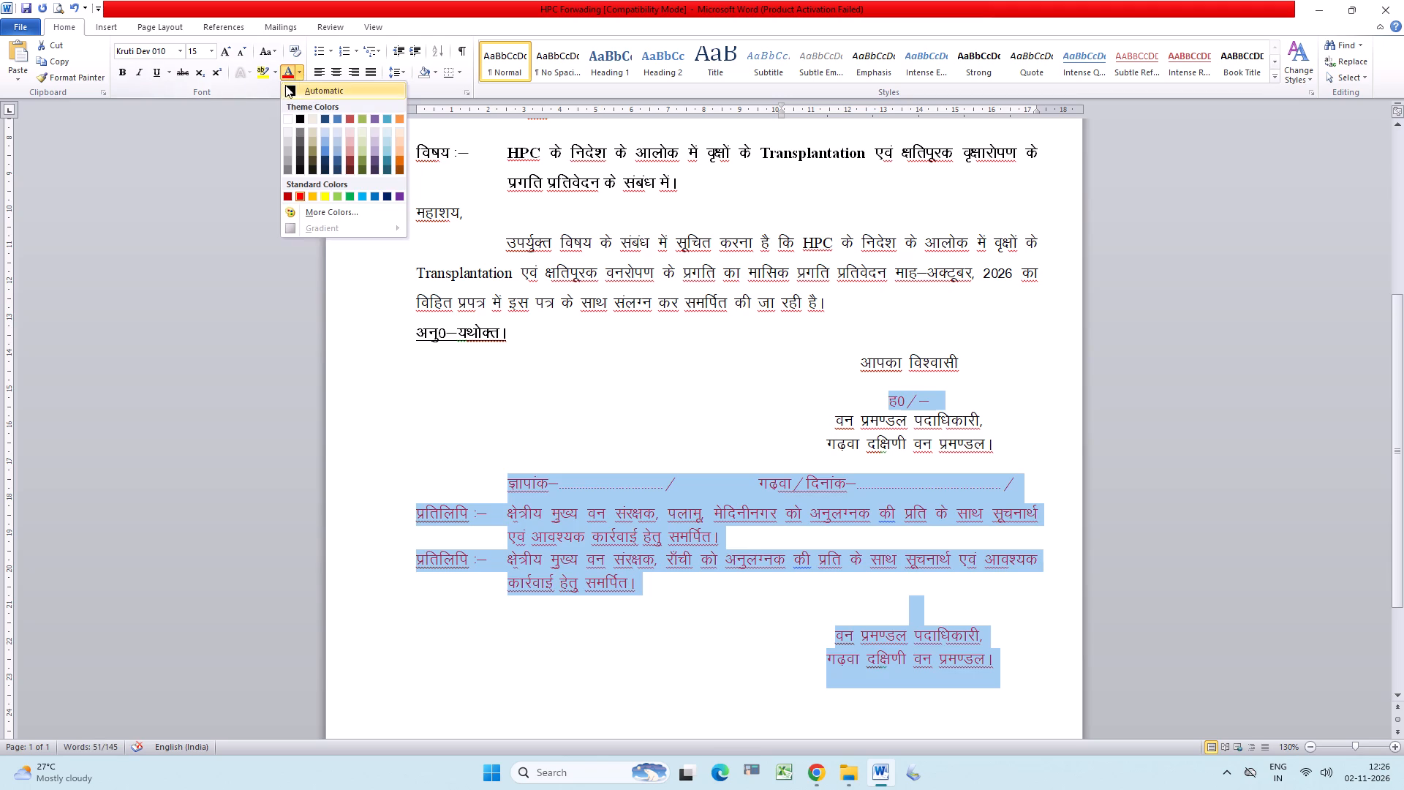
click(288, 116)
click(608, 252)
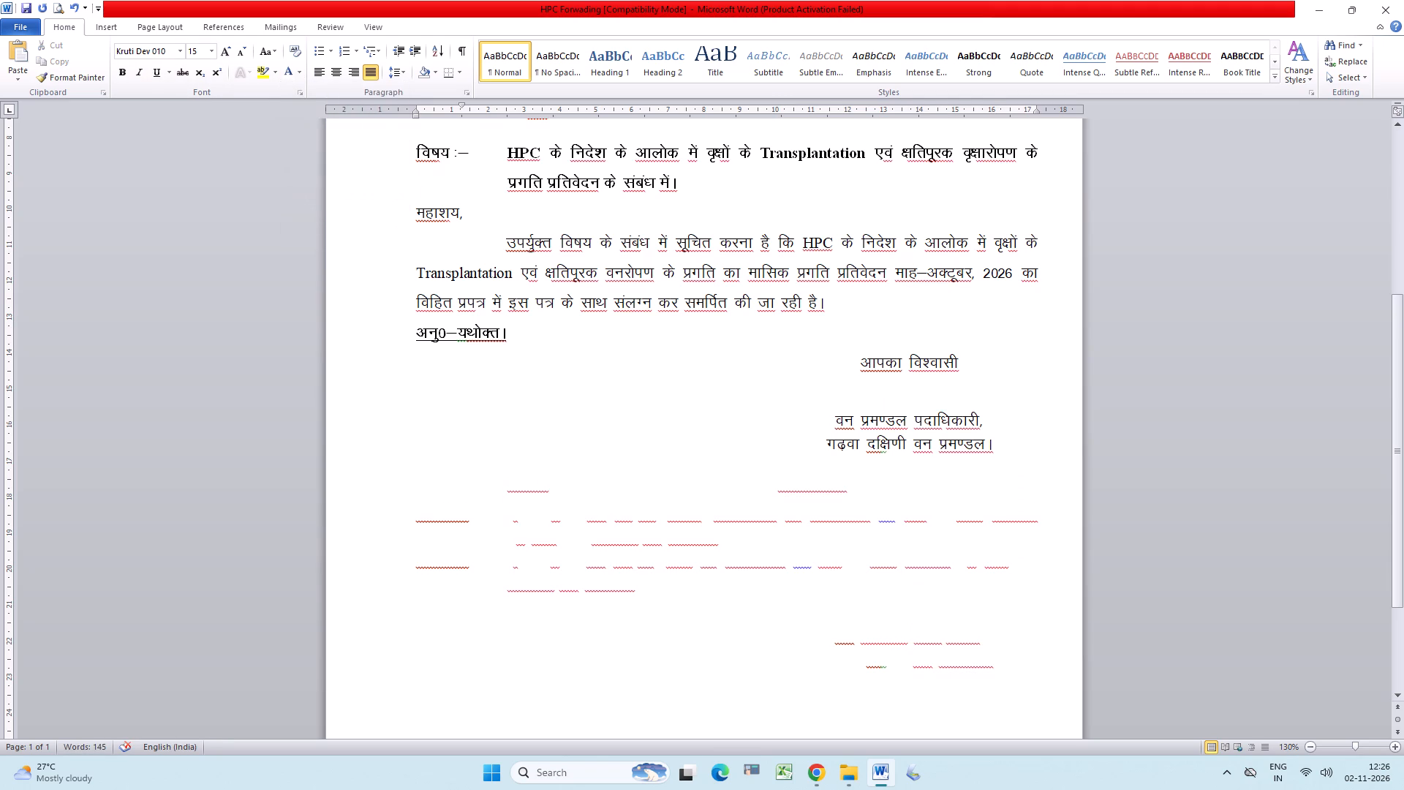
Print one copy of the HPC forwarding letter without the hidden text on the HP LaserJet M1005.
key(ctrl+p)
scroll(659, 285, up, 1)
key(Return)
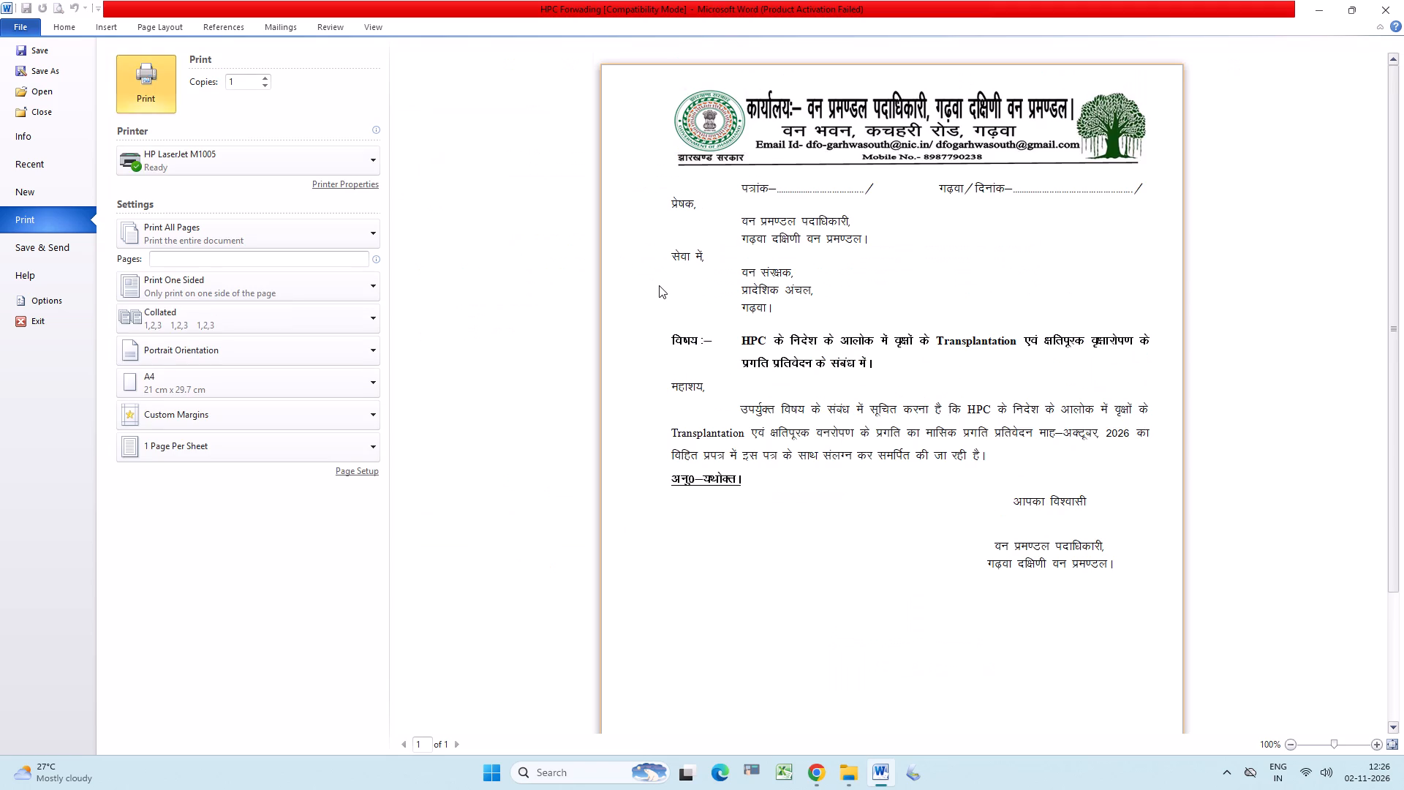
Undo the font colour changes in the forwarding letter, then save and close it.
key(ctrl+z)
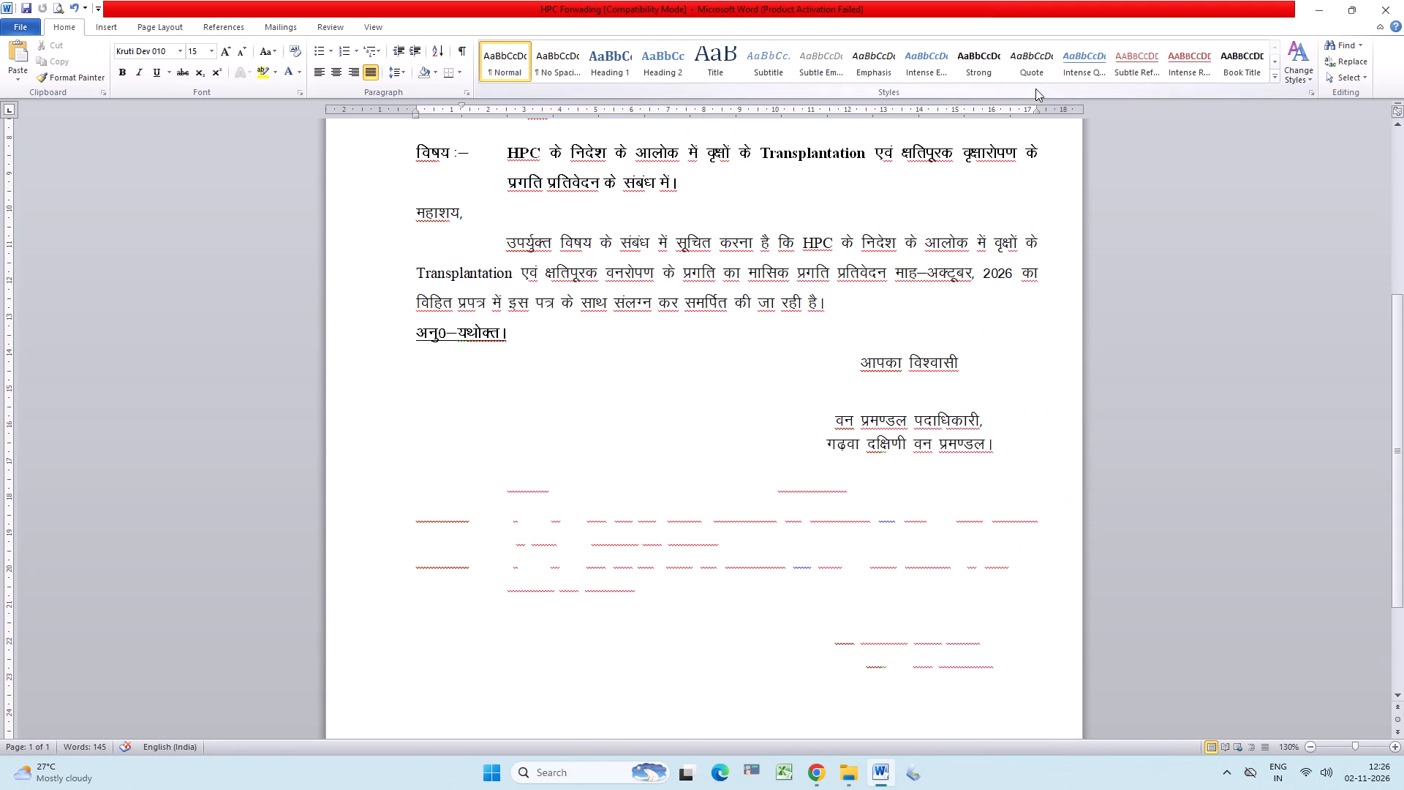
key(ctrl+z)
key(ctrl+z)
key(ctrl+z)
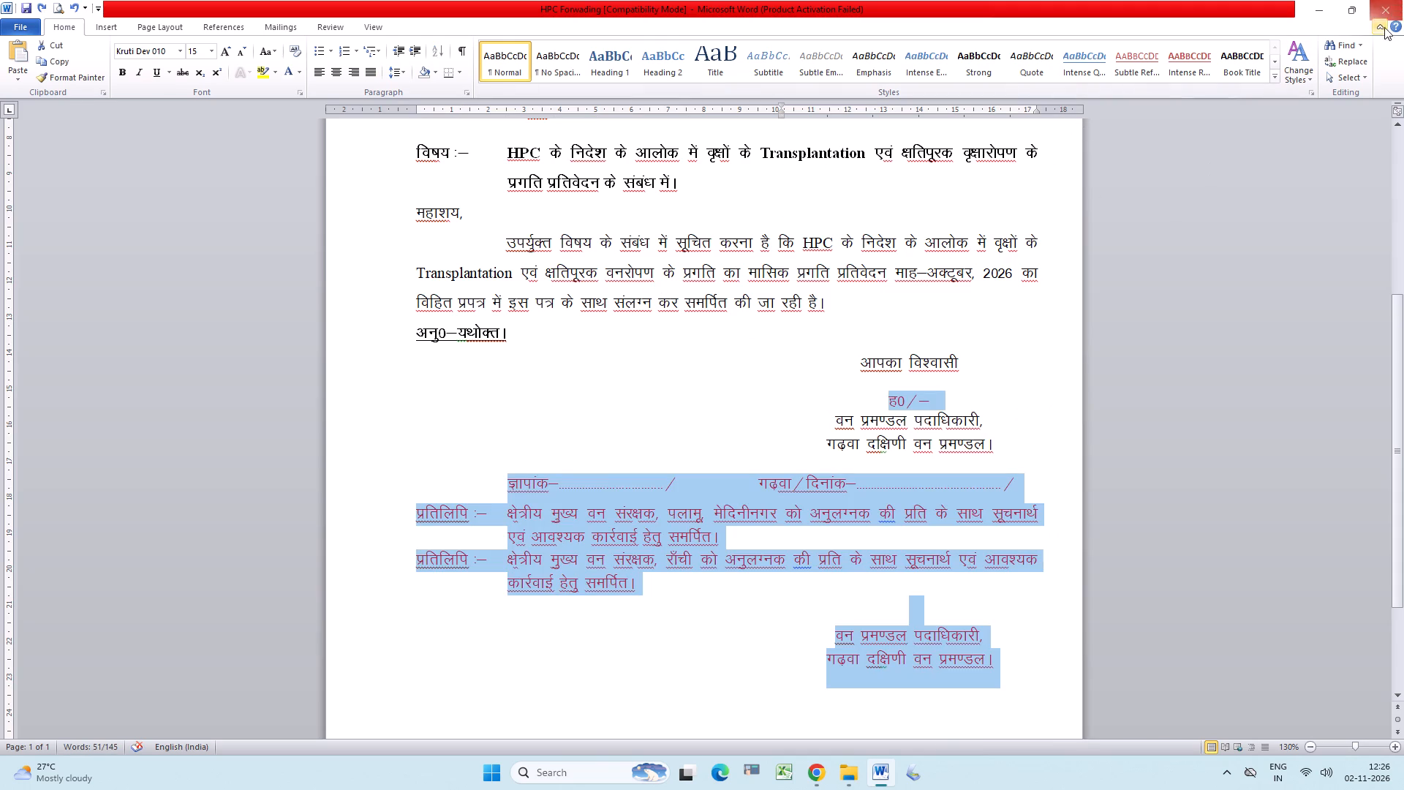
key(ctrl+z)
click(1047, 354)
key(ctrl+s)
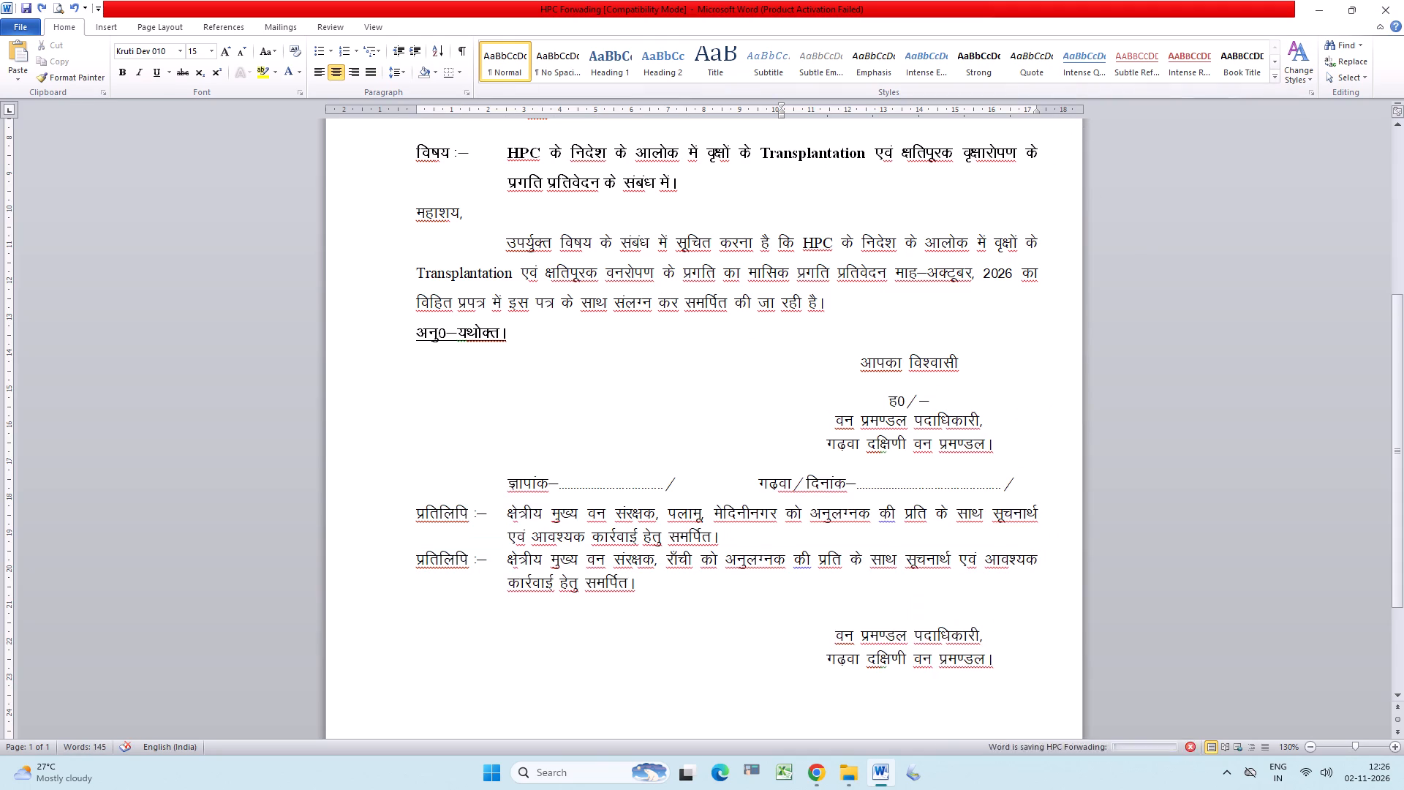
key(ctrl+s)
click(1392, 1)
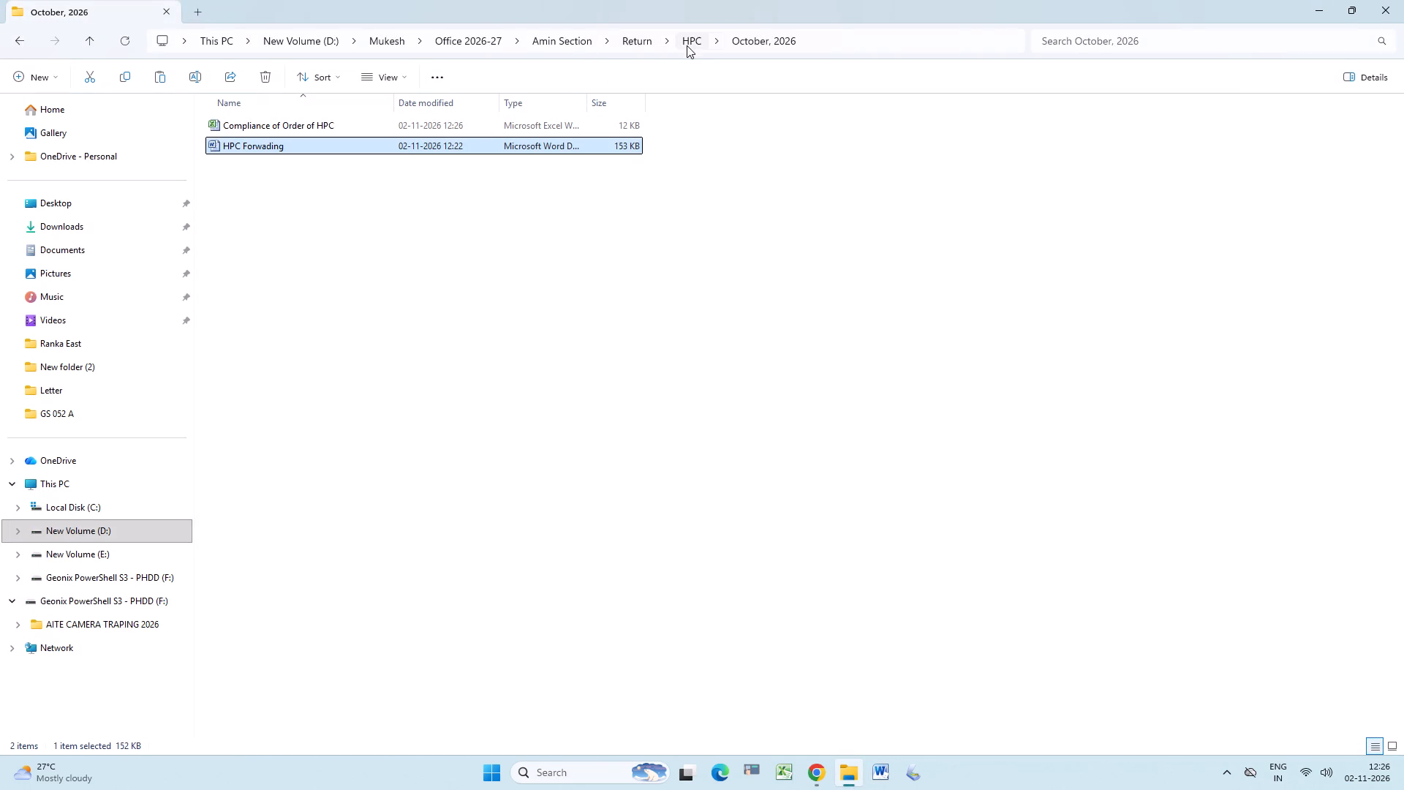
Open the October, 2026 workbook from the Saptahik Anusrawan Return folder of the Amin Section returns.
click(687, 45)
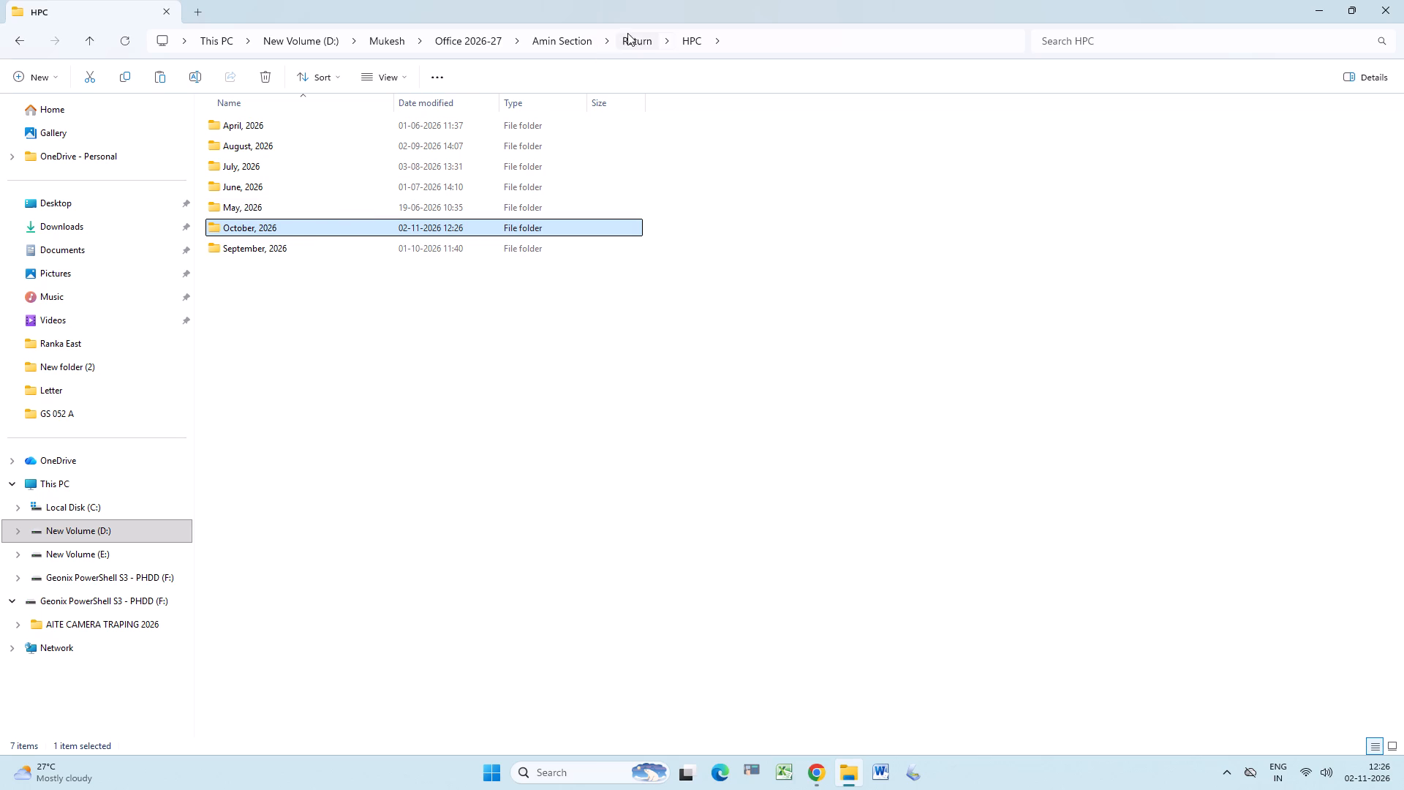
click(635, 36)
click(264, 215)
key(Return)
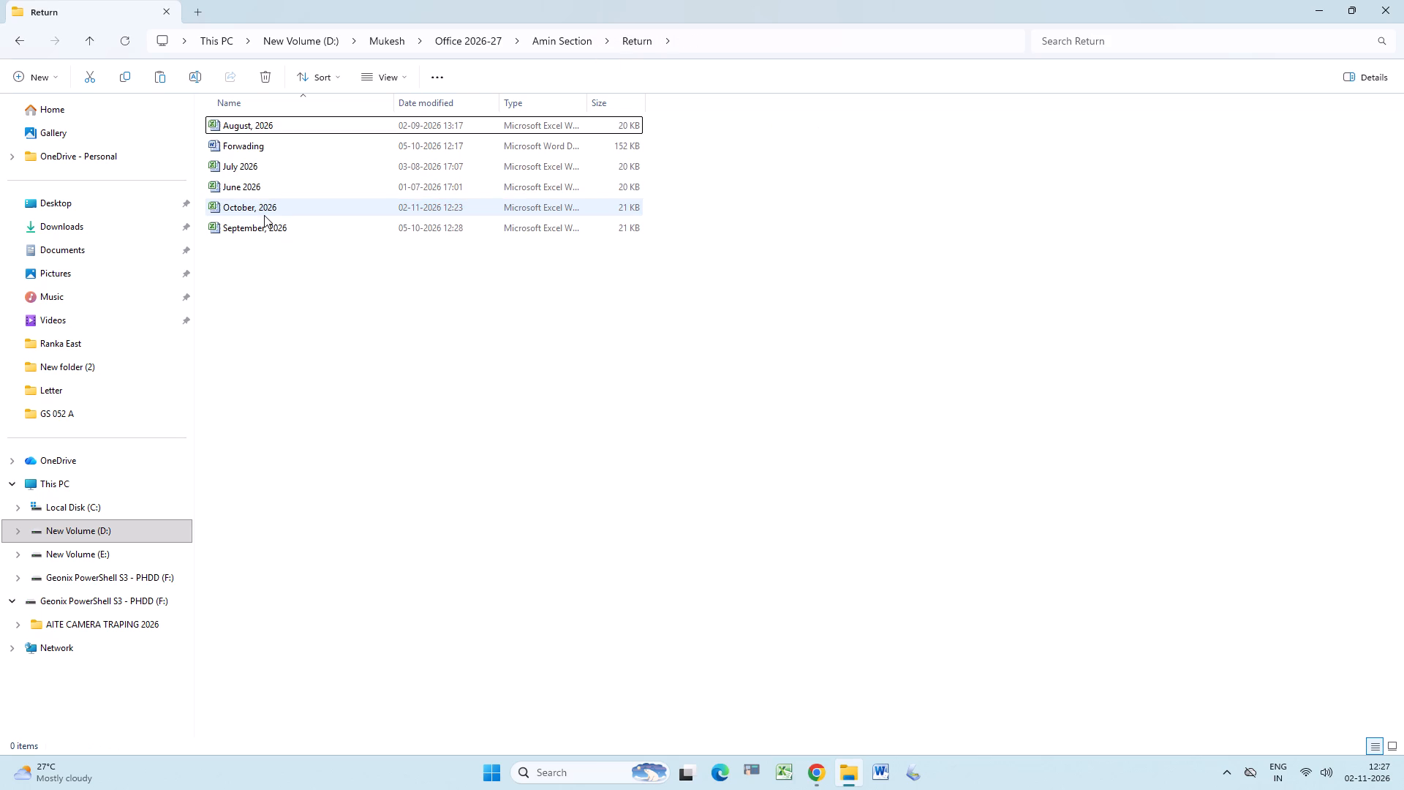
click(265, 214)
key(Return)
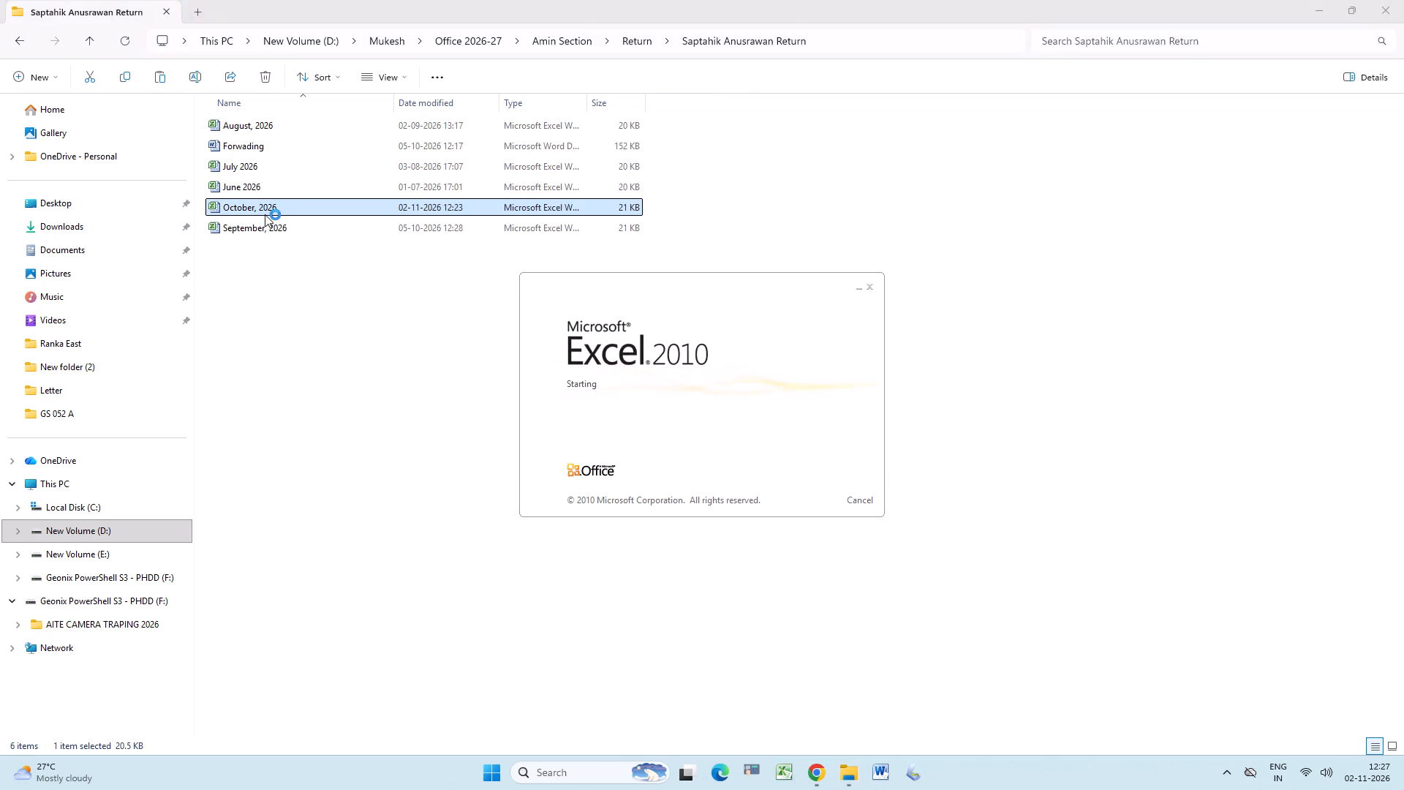
key(space)
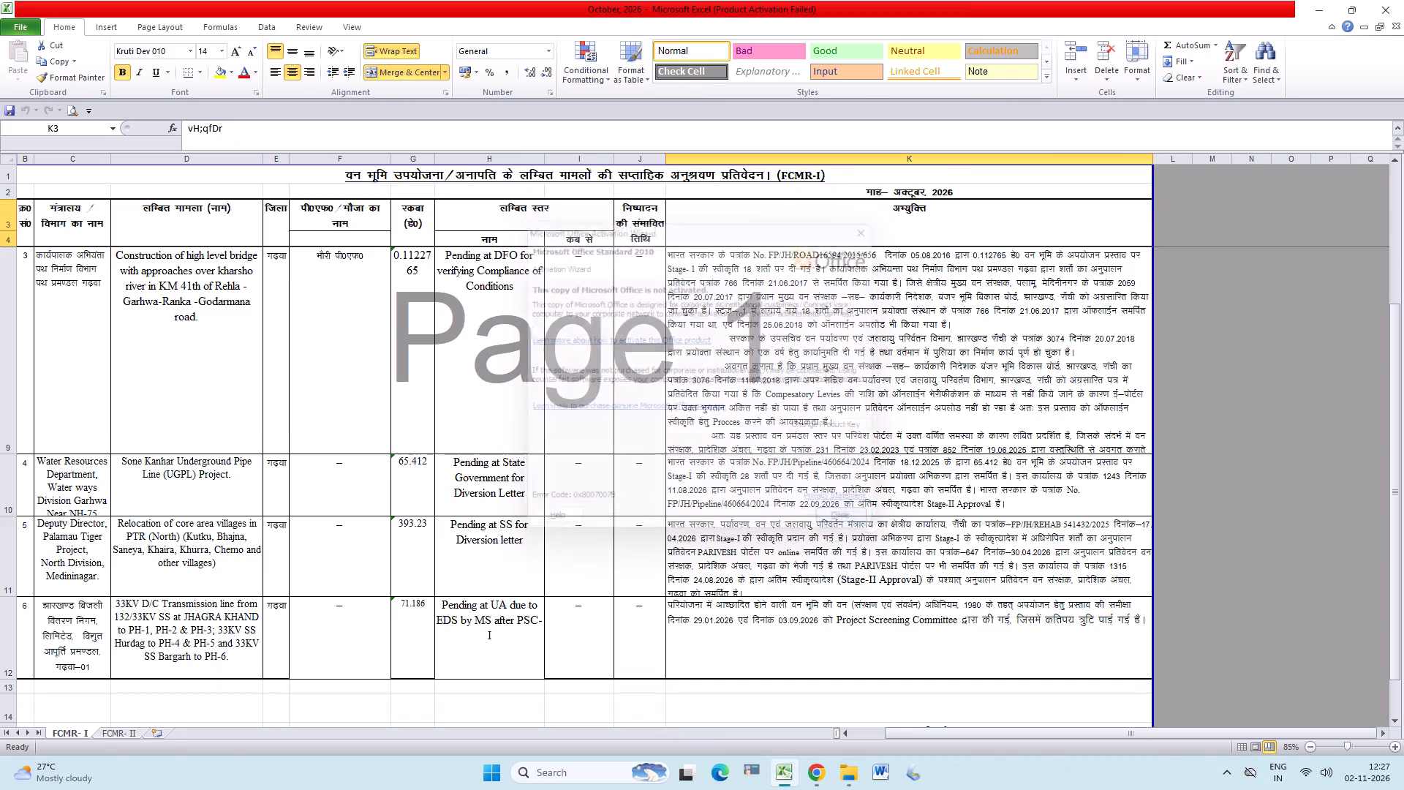
Check the FCMR- II and FCMR- I sheets of the October, 2026 workbook and save it.
click(111, 731)
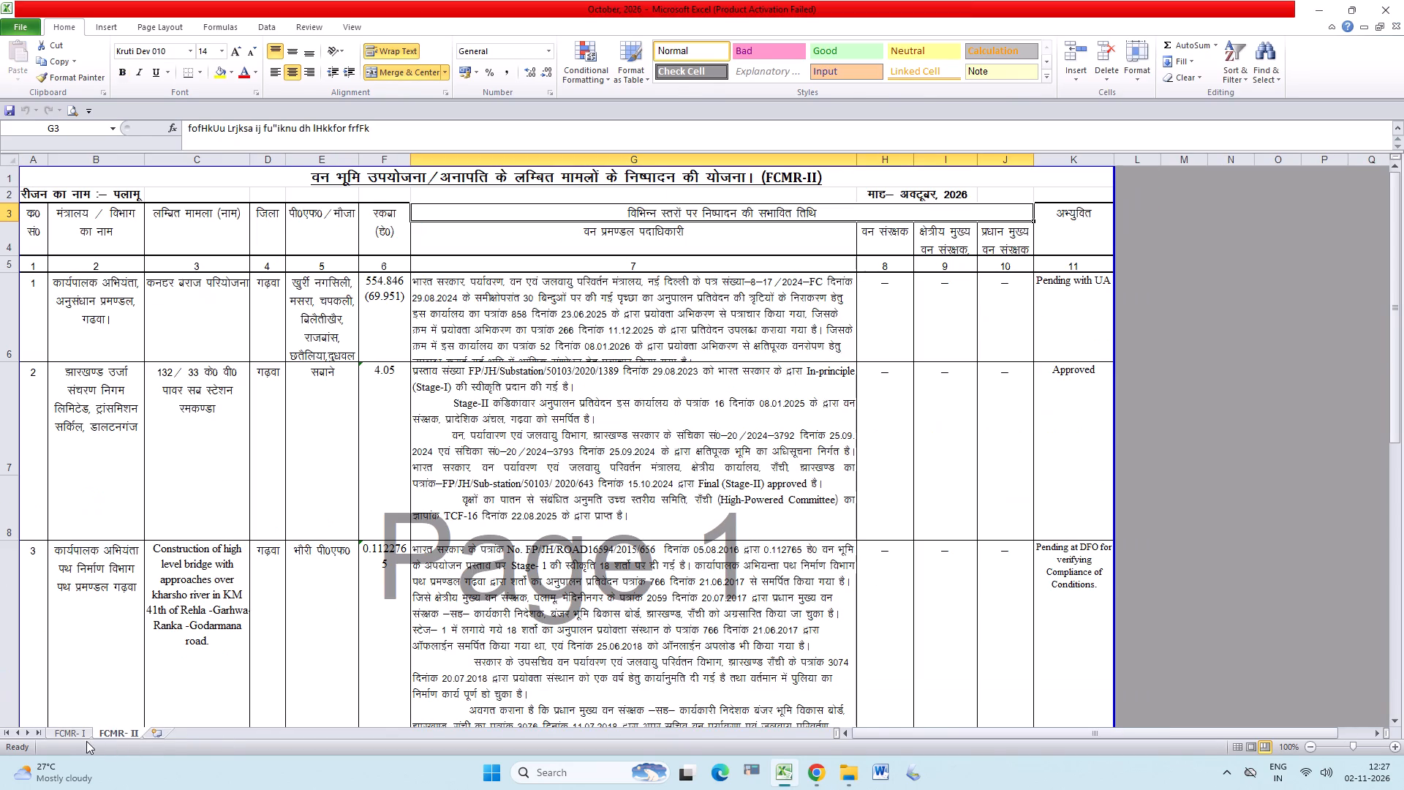
click(78, 735)
scroll(486, 564, up, 5)
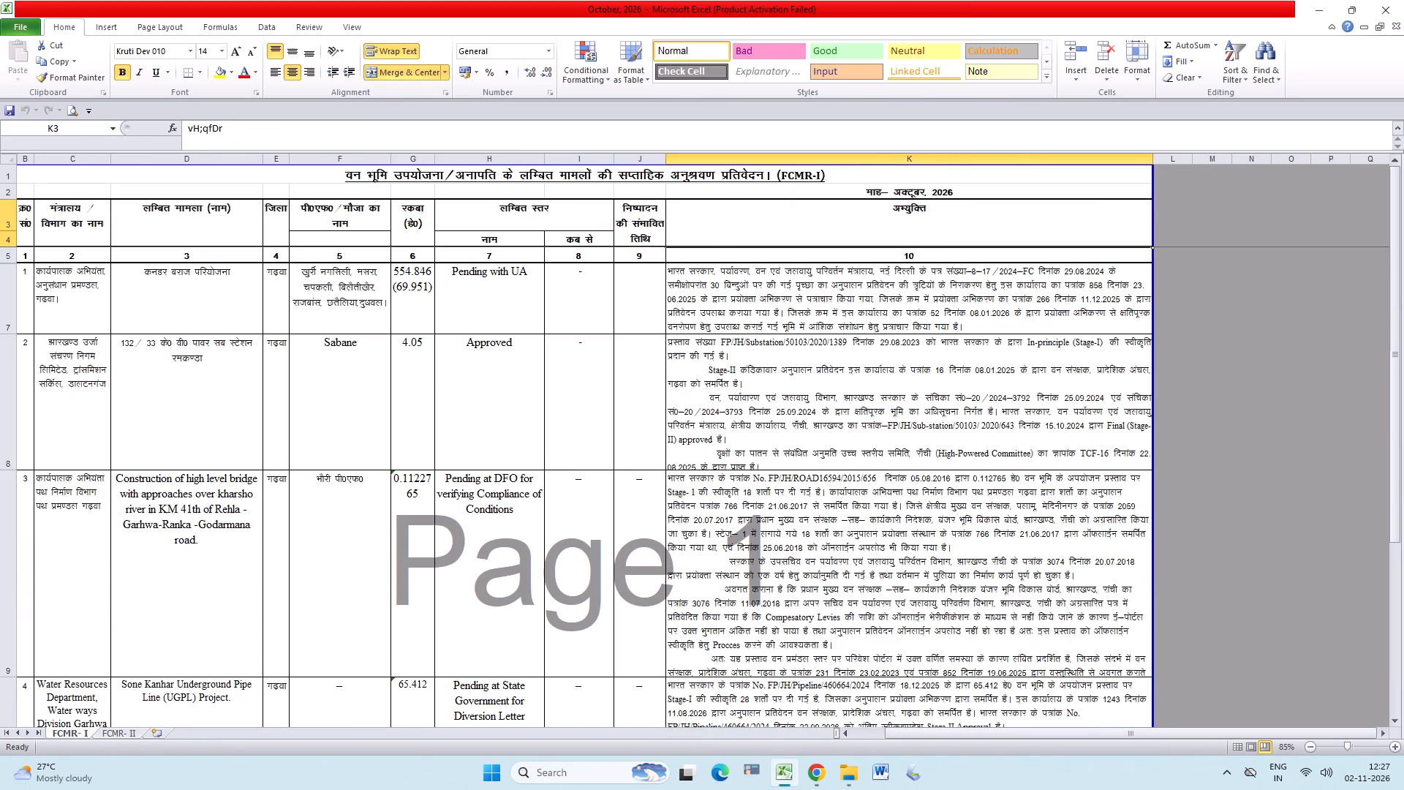
key(ctrl+s)
key(ctrl+s)
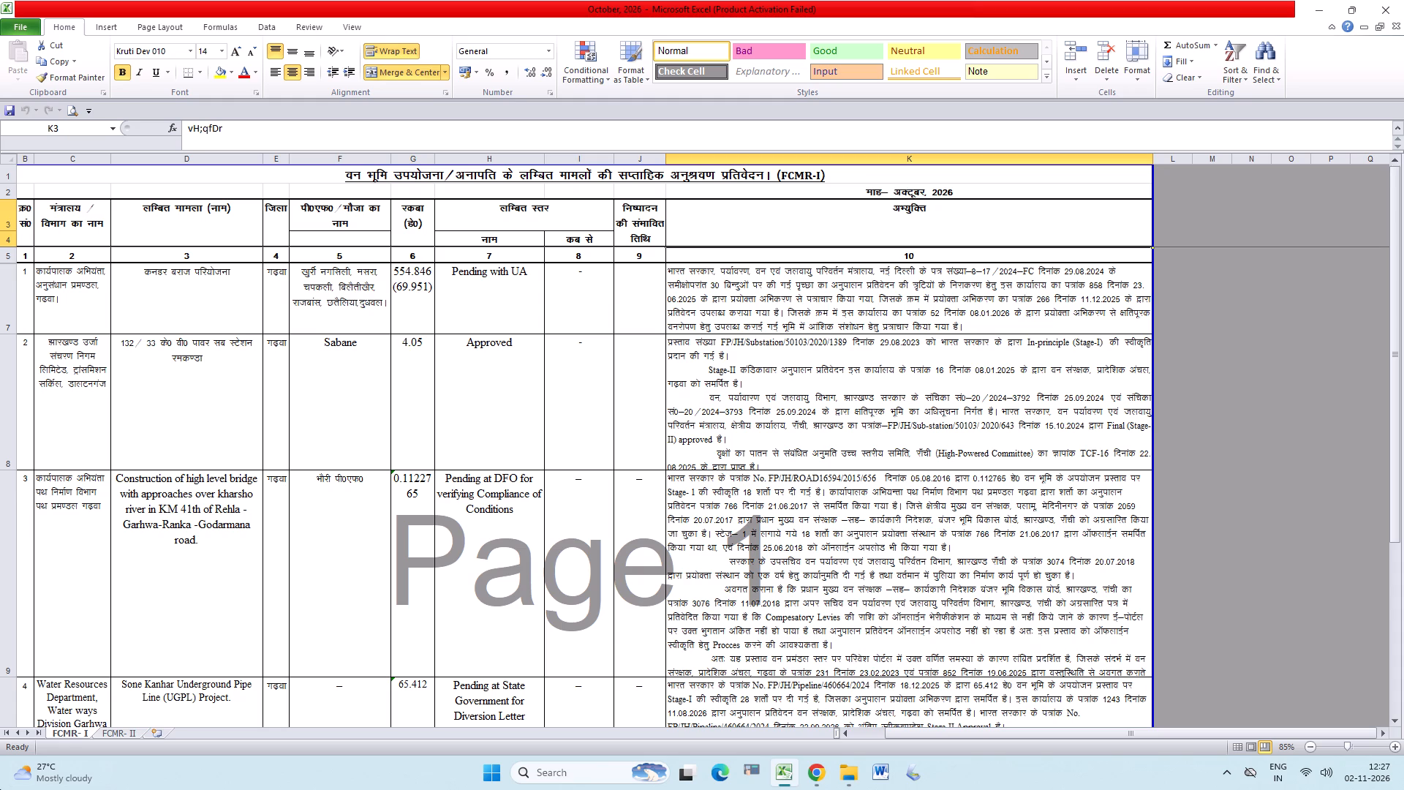
Review the pending-level entries of the listed cases on the FCMR- I sheet, down to the last case.
click(198, 297)
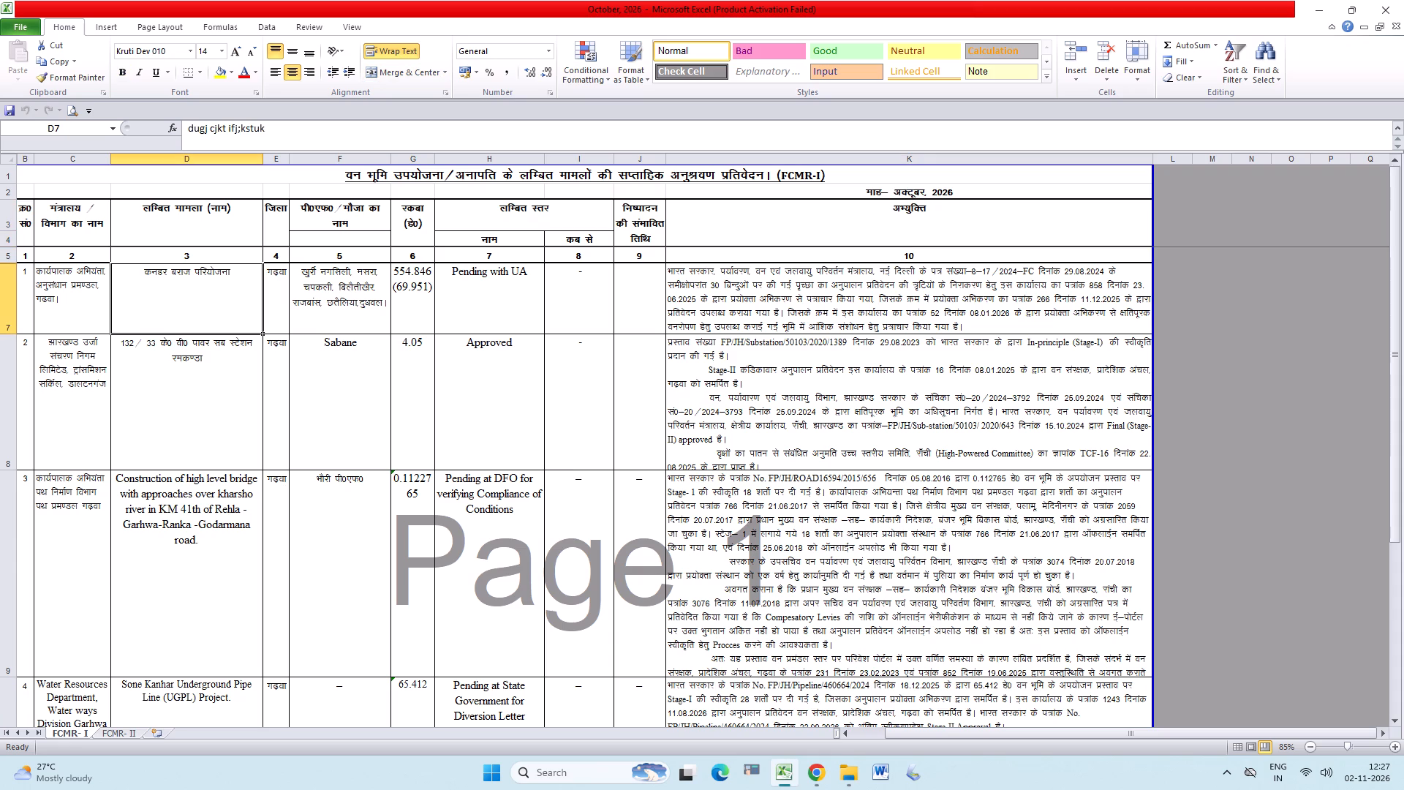
click(508, 303)
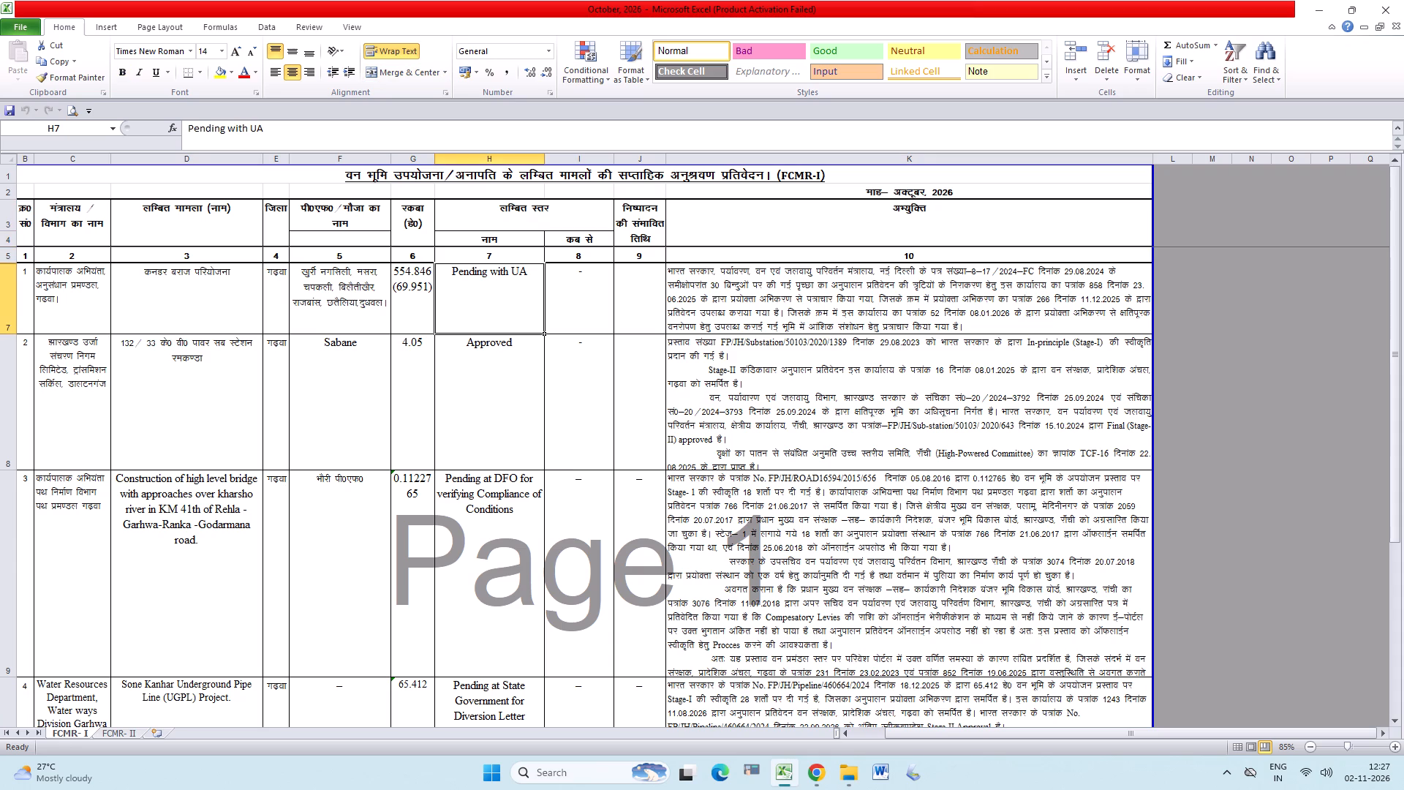
click(491, 396)
click(507, 511)
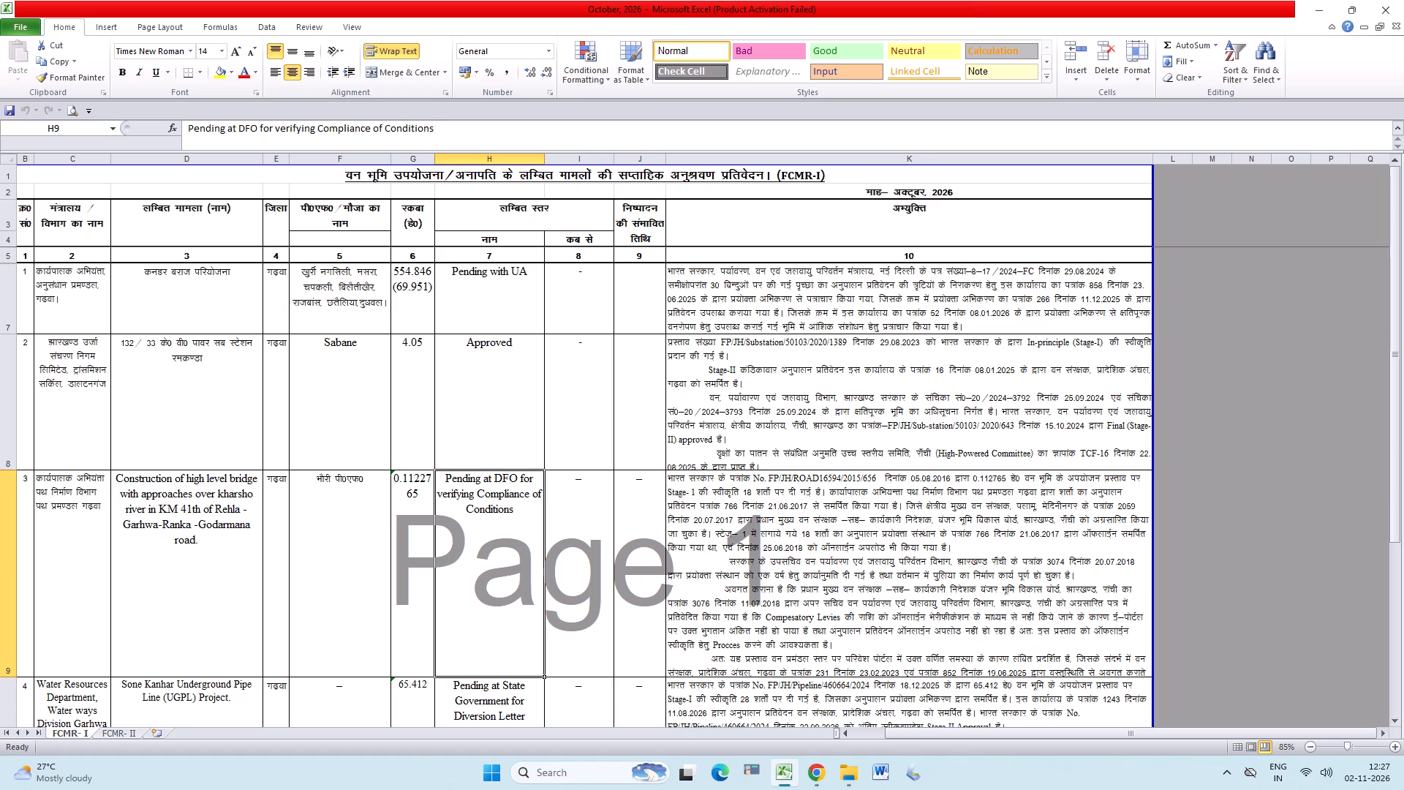
click(519, 535)
click(524, 392)
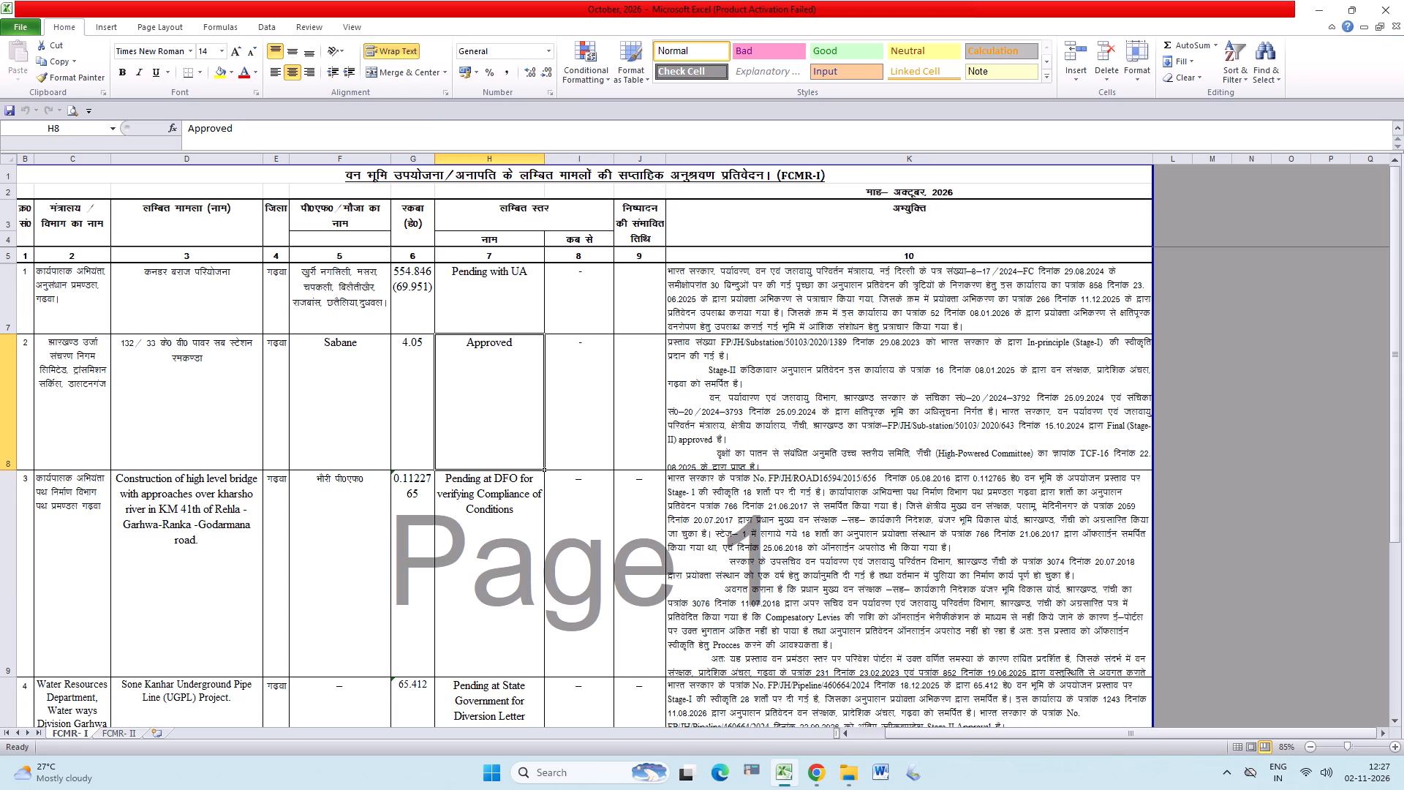
click(508, 703)
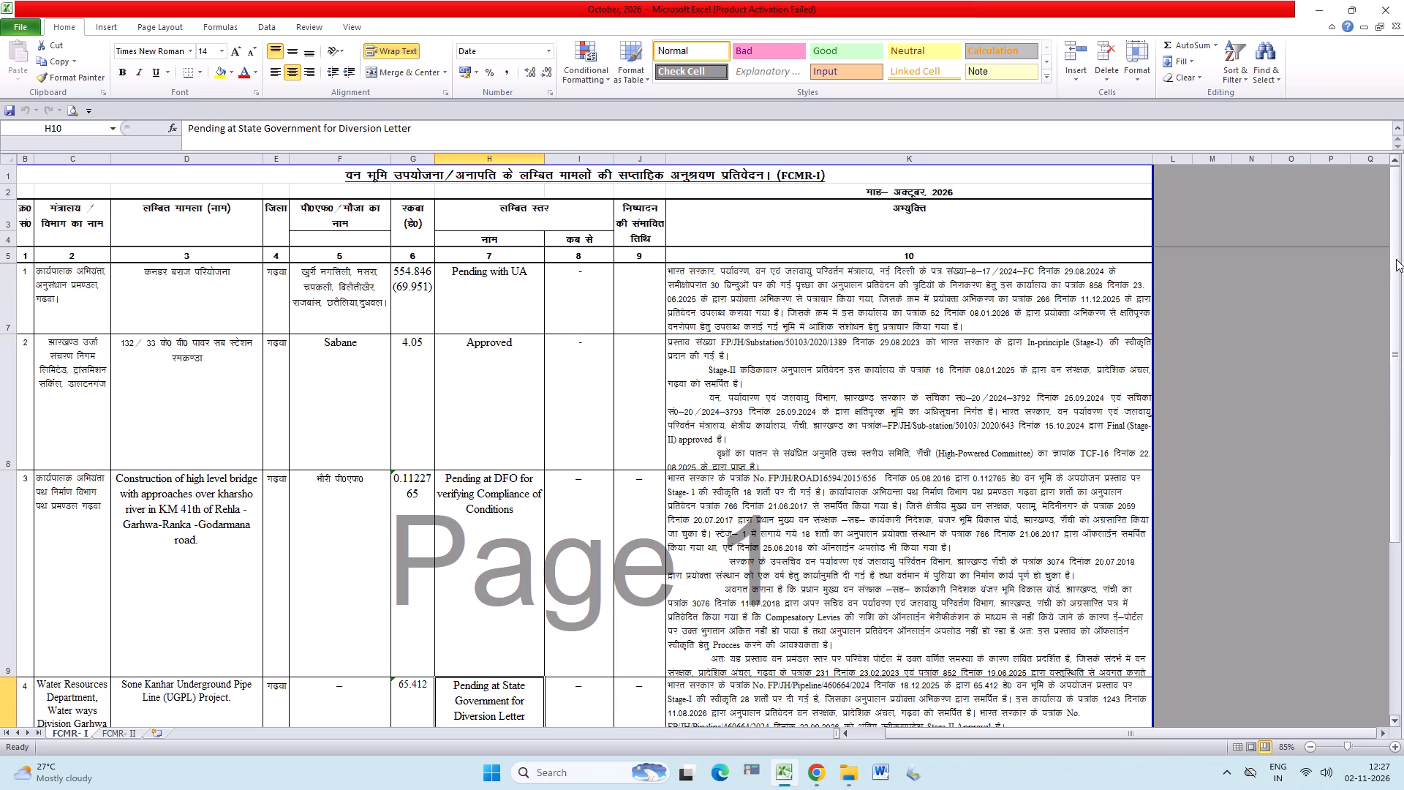
drag(1396, 259, 1392, 386)
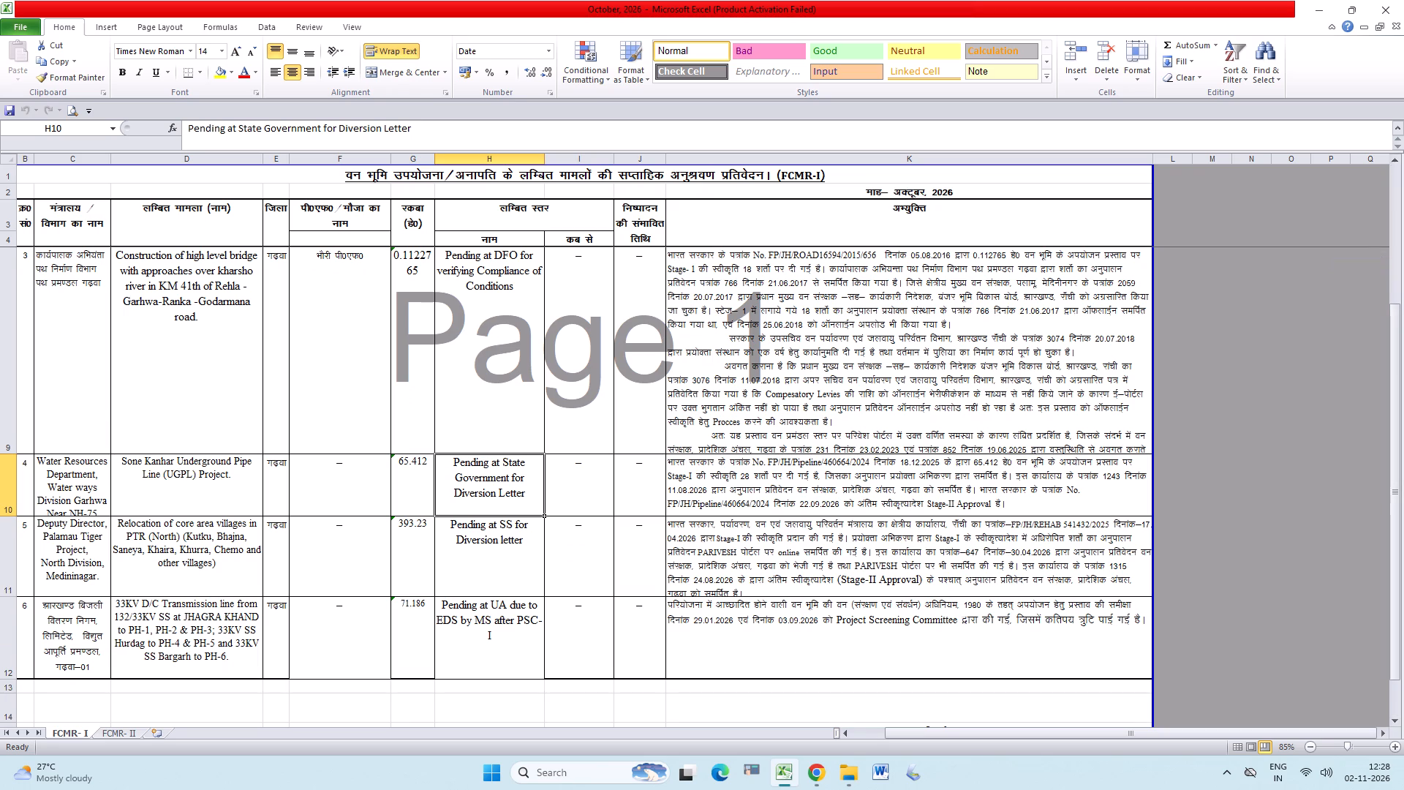
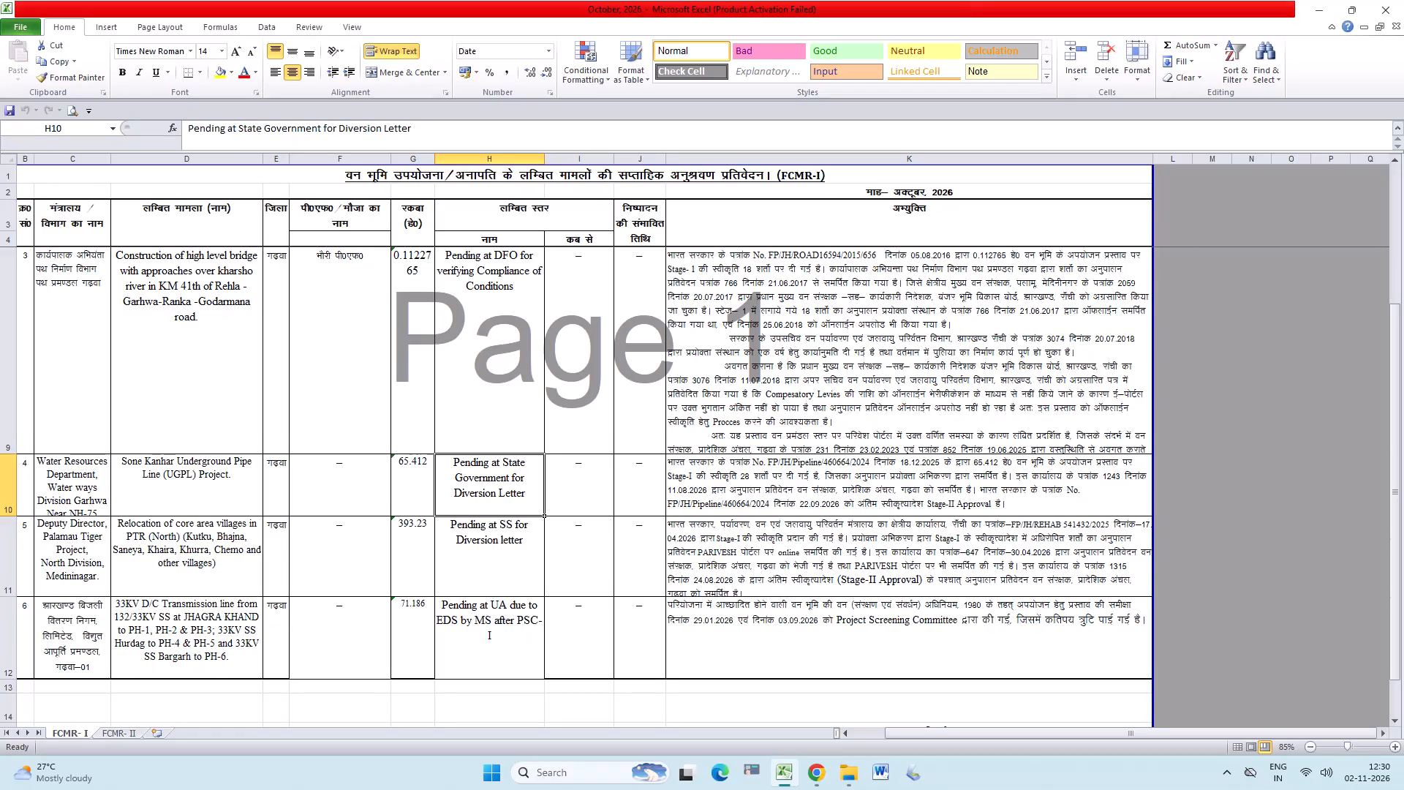
Apply a thick box border around case rows 1 to 6 on the FCMR- I sheet and save the workbook.
click(480, 691)
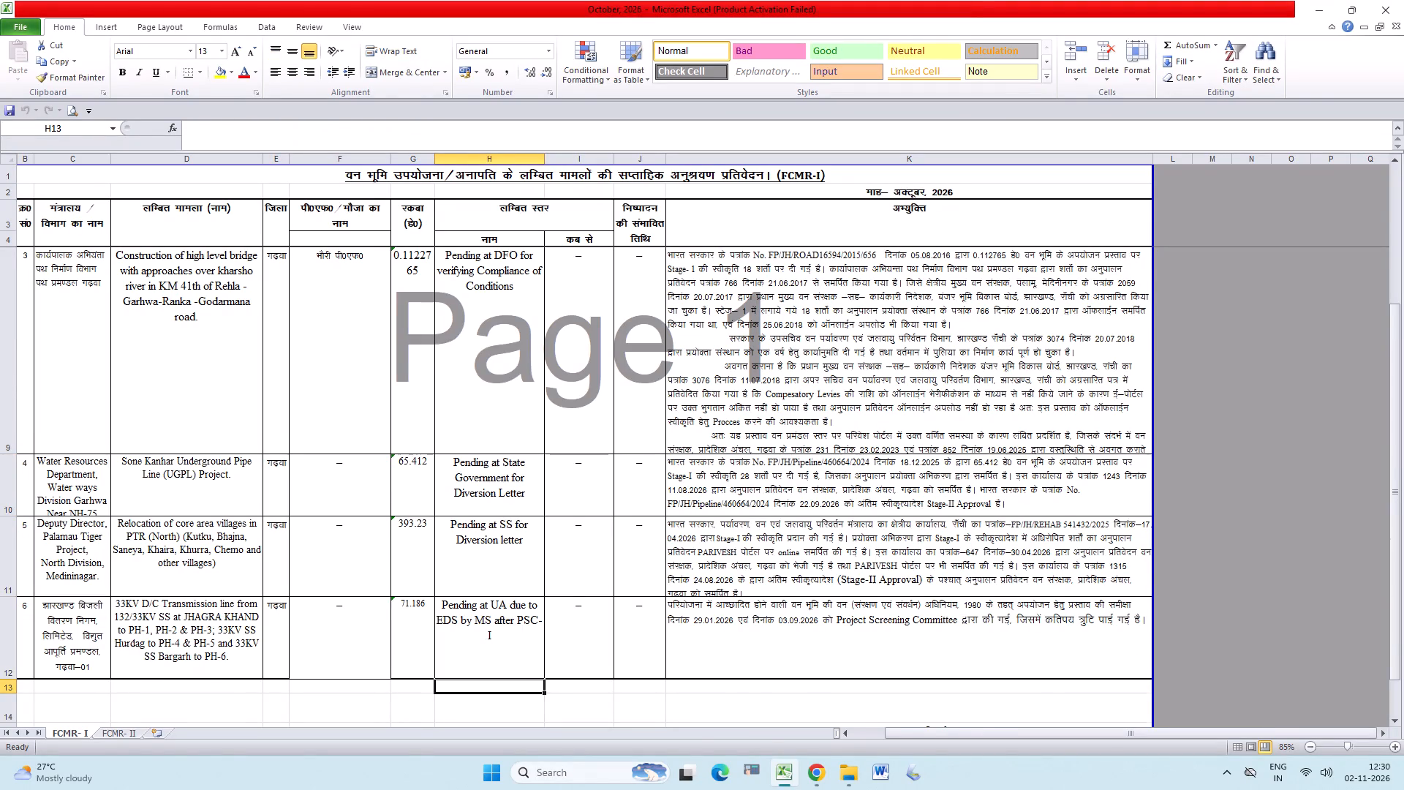
scroll(55, 577, up, 5)
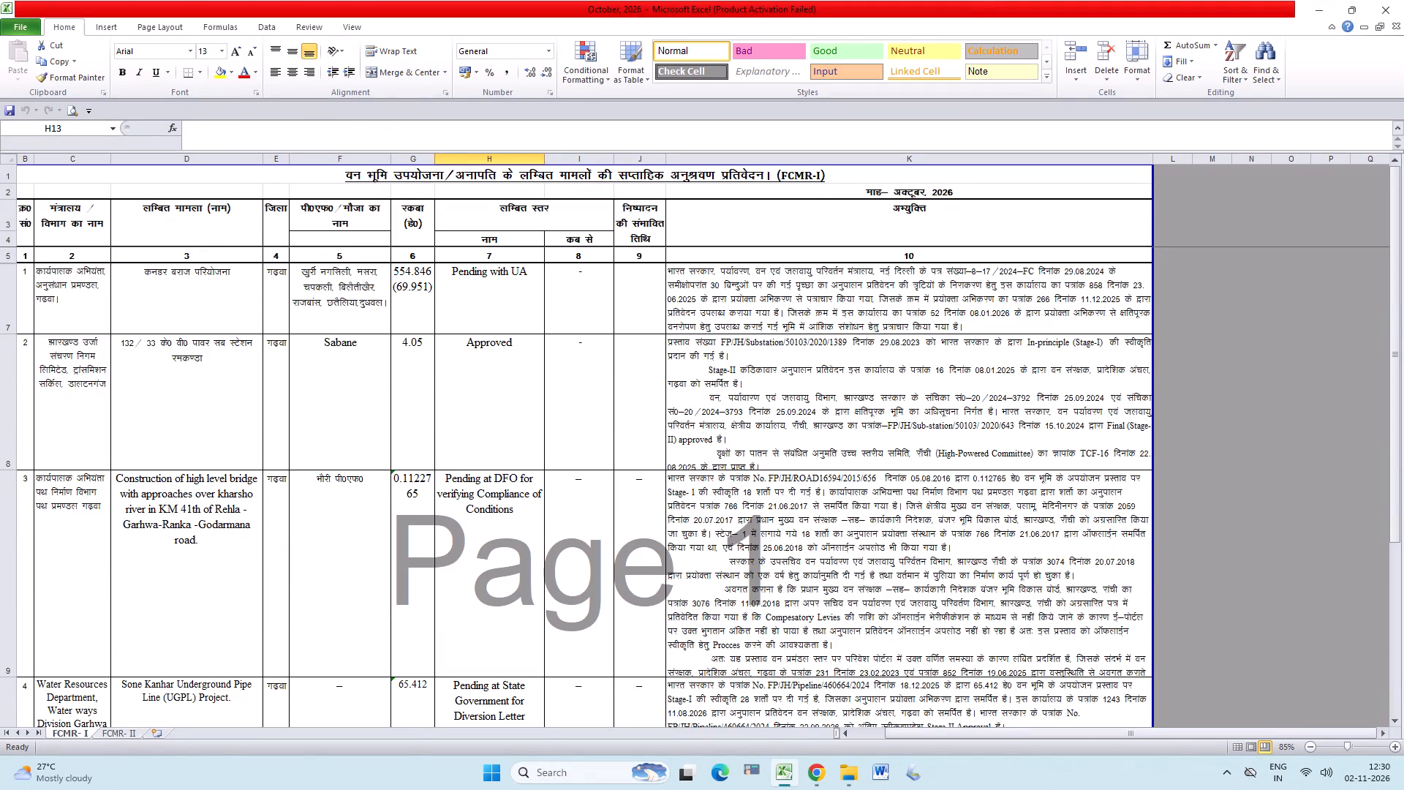
drag(29, 281, 875, 632)
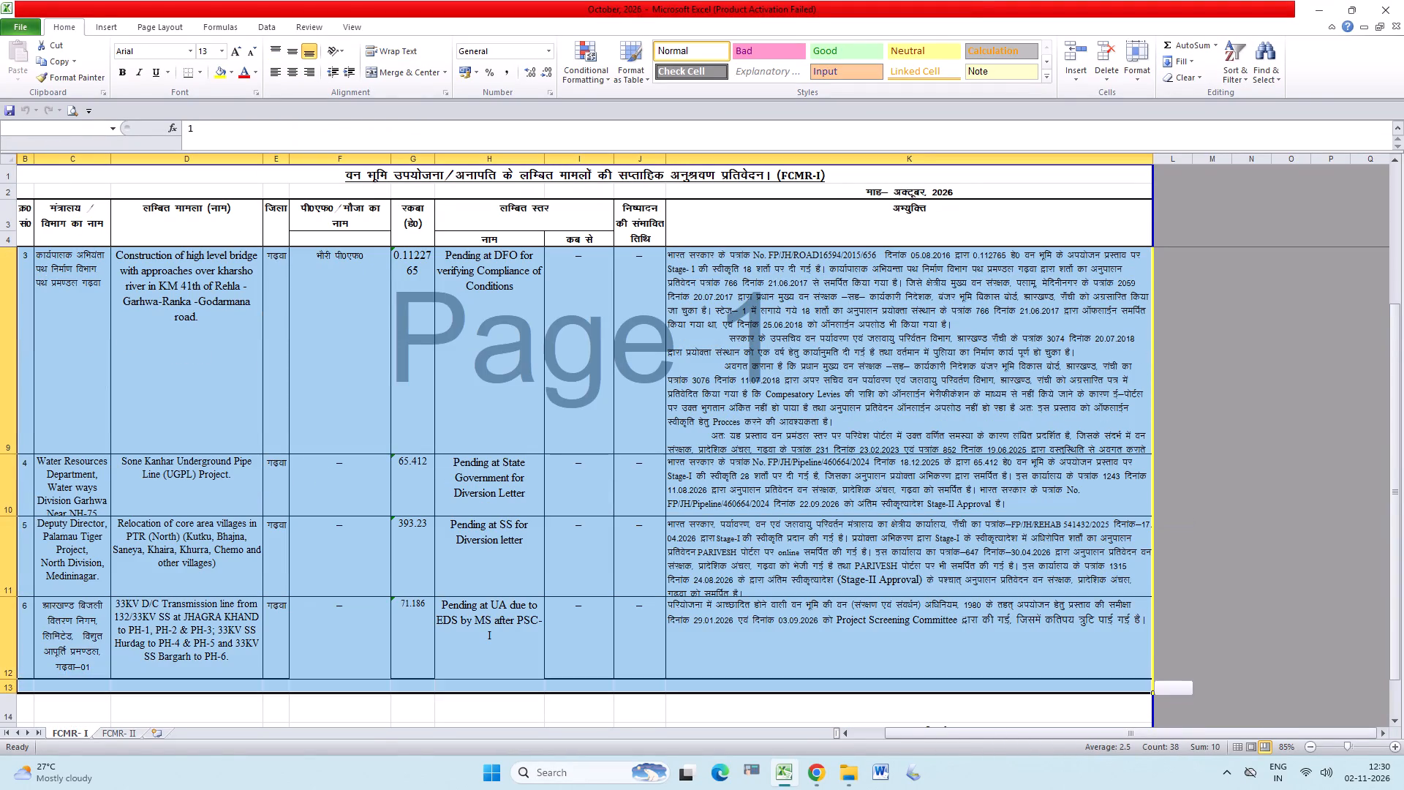
drag(875, 632, 878, 650)
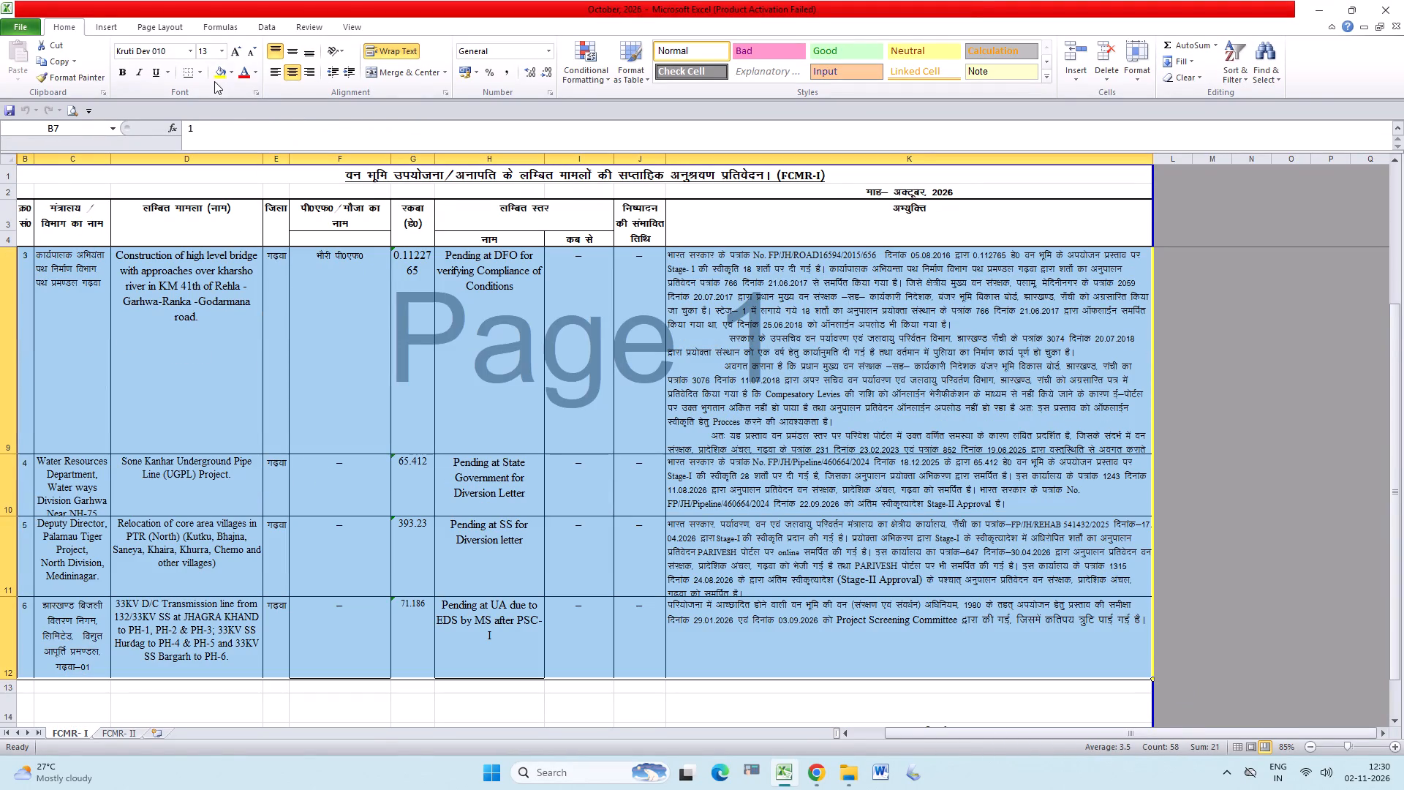
click(203, 71)
click(213, 221)
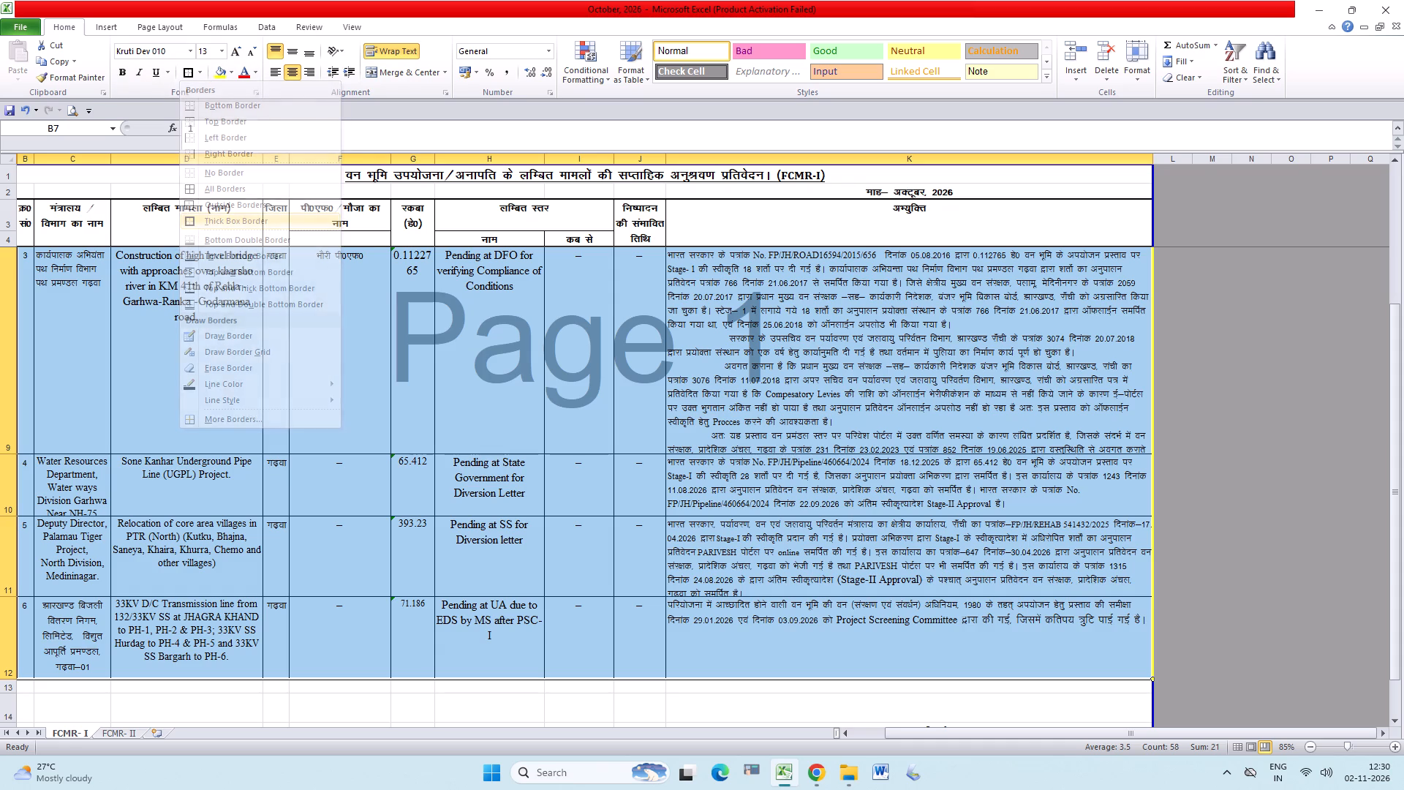
click(600, 473)
key(ctrl+s)
key(ctrl+s)
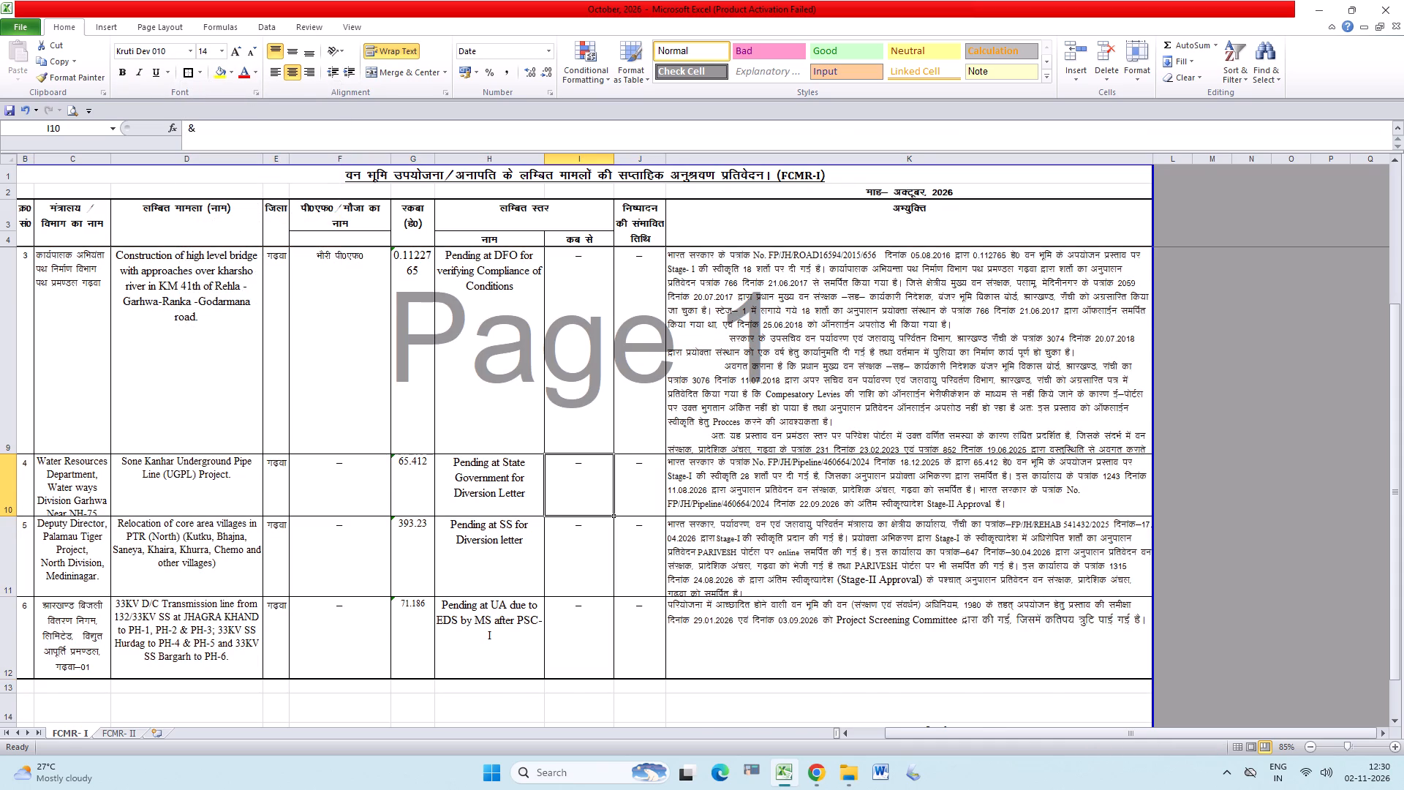
scroll(649, 576, up, 2)
scroll(785, 308, up, 3)
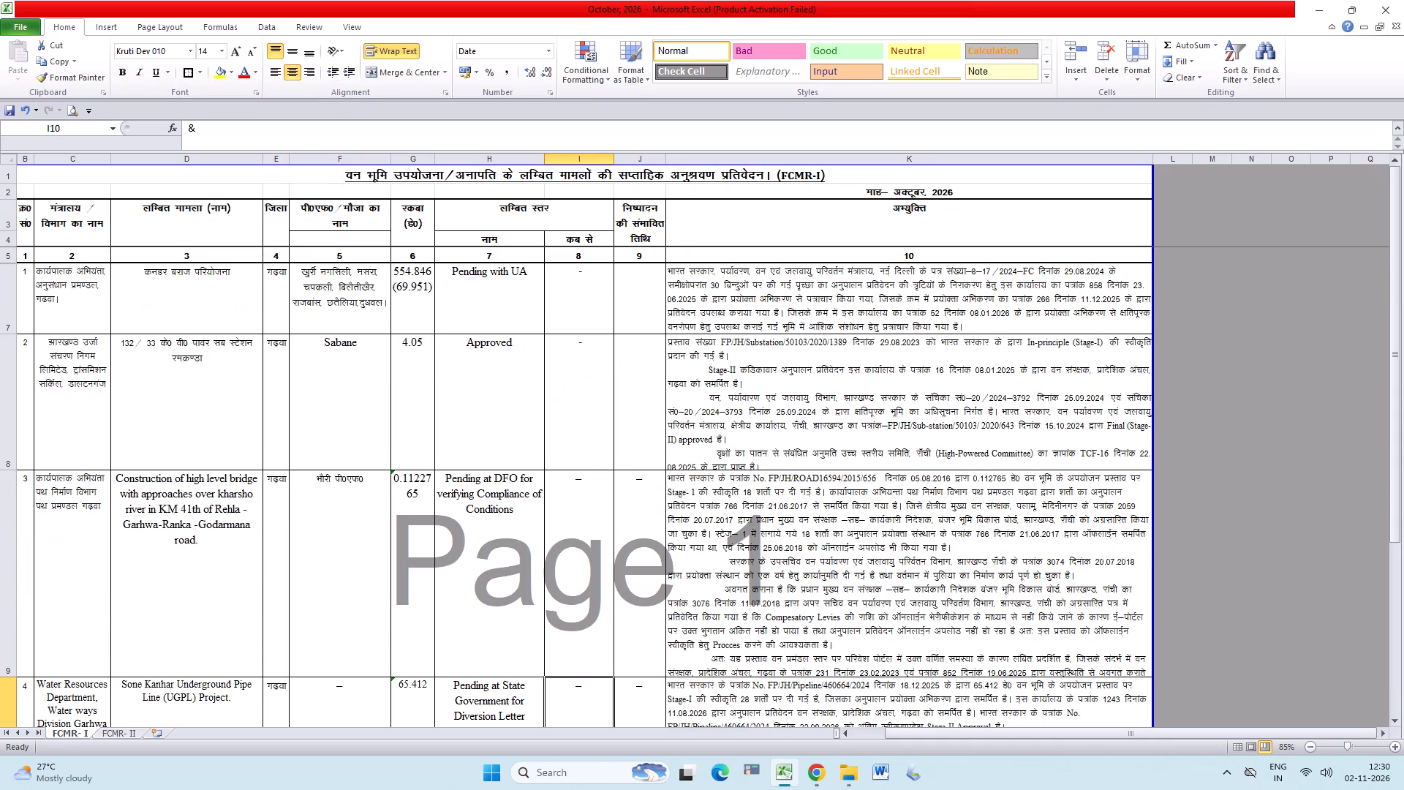
key(ctrl+s)
Save the workbook and print two copies of the FCMR- I sheet after checking its print preview.
scroll(513, 516, down, 2)
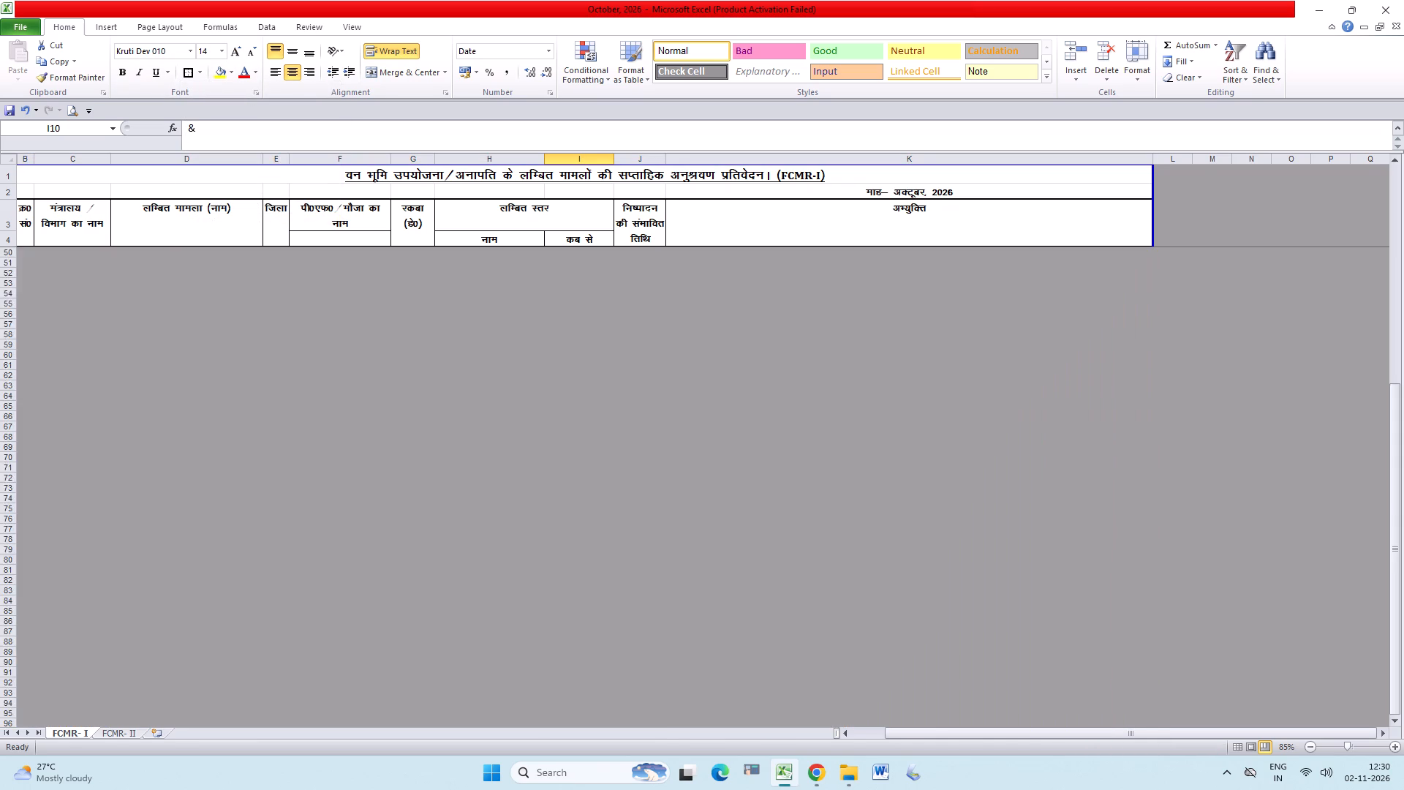
scroll(539, 516, down, 1)
scroll(656, 523, up, 3)
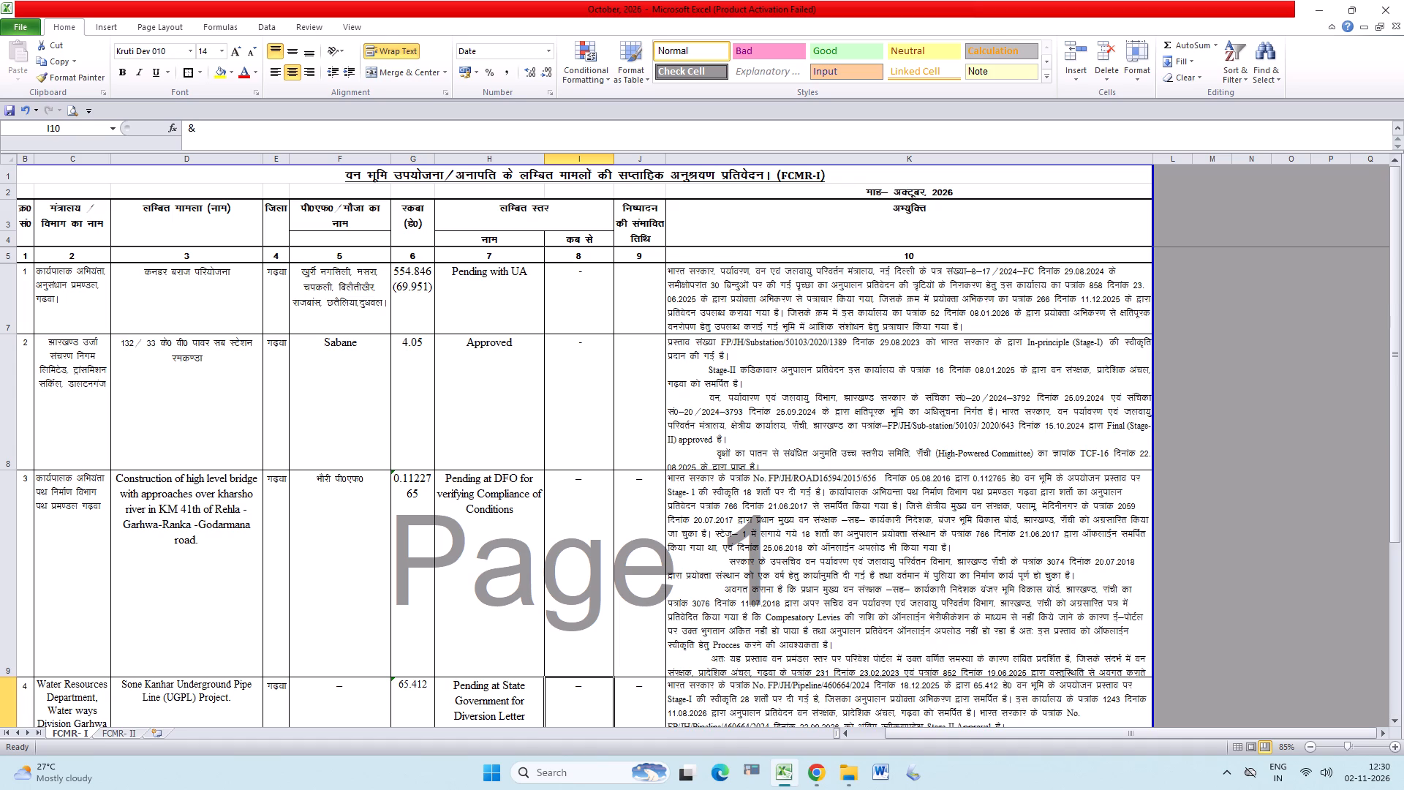
key(ctrl+s)
key(ctrl+F2)
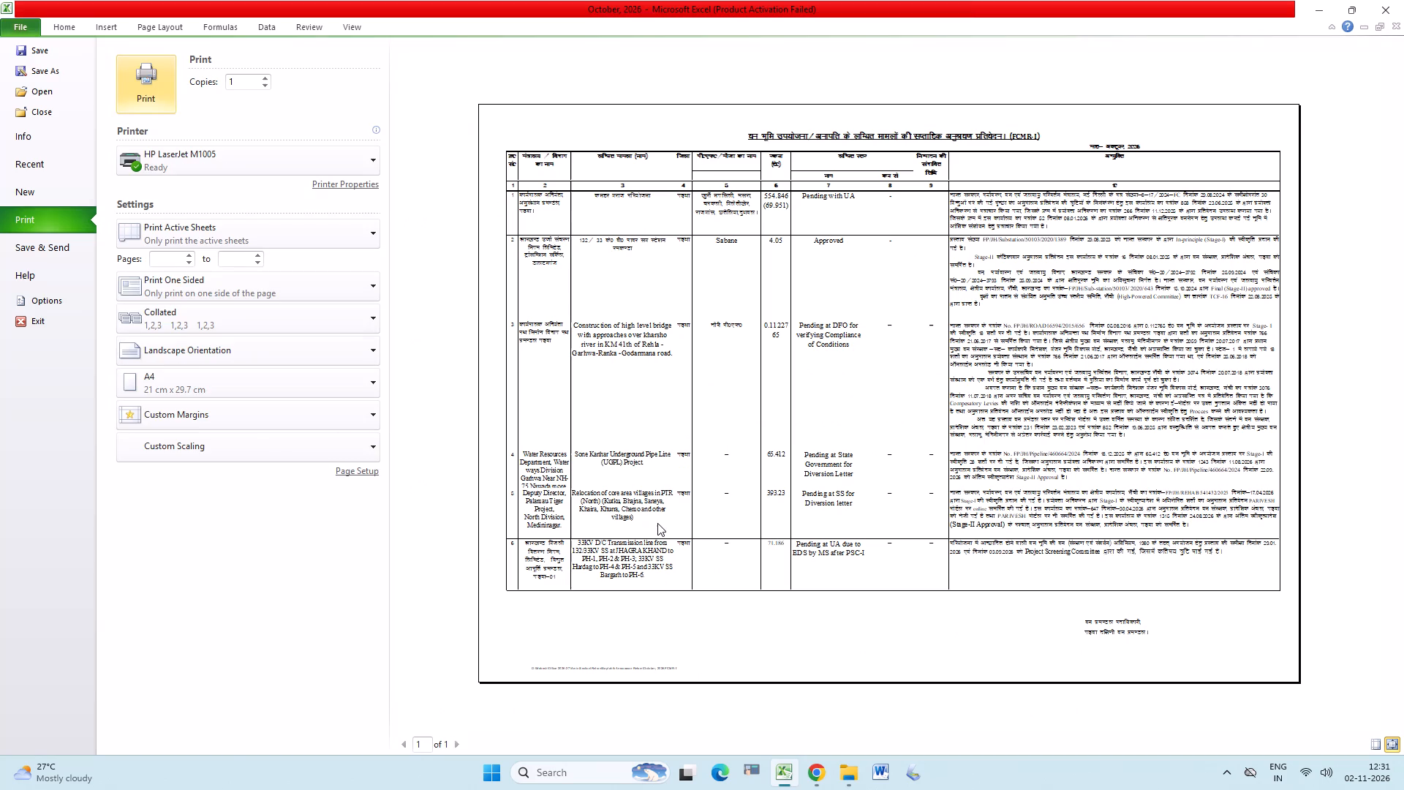
scroll(952, 419, down, 3)
scroll(1032, 549, up, 1)
click(233, 77)
key(2)
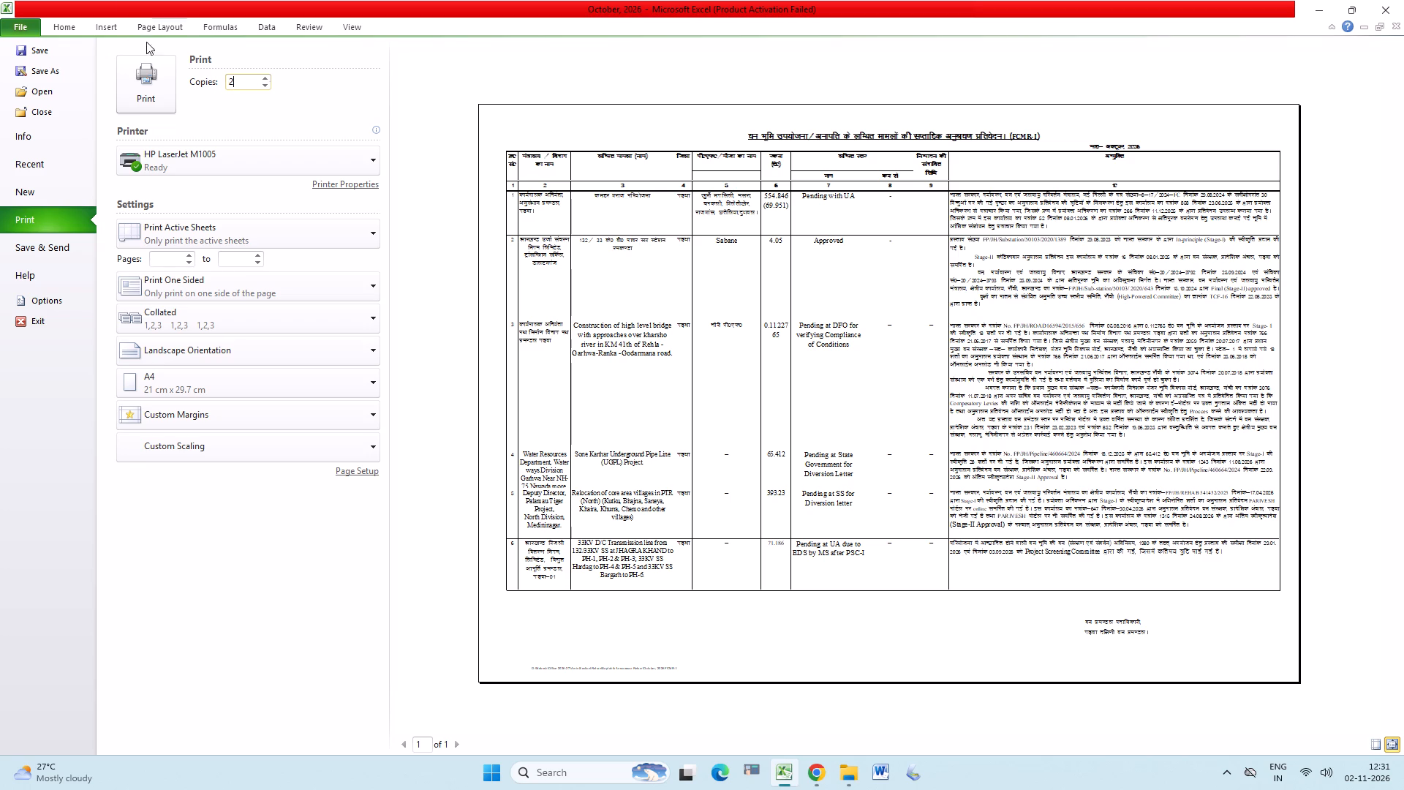
click(135, 87)
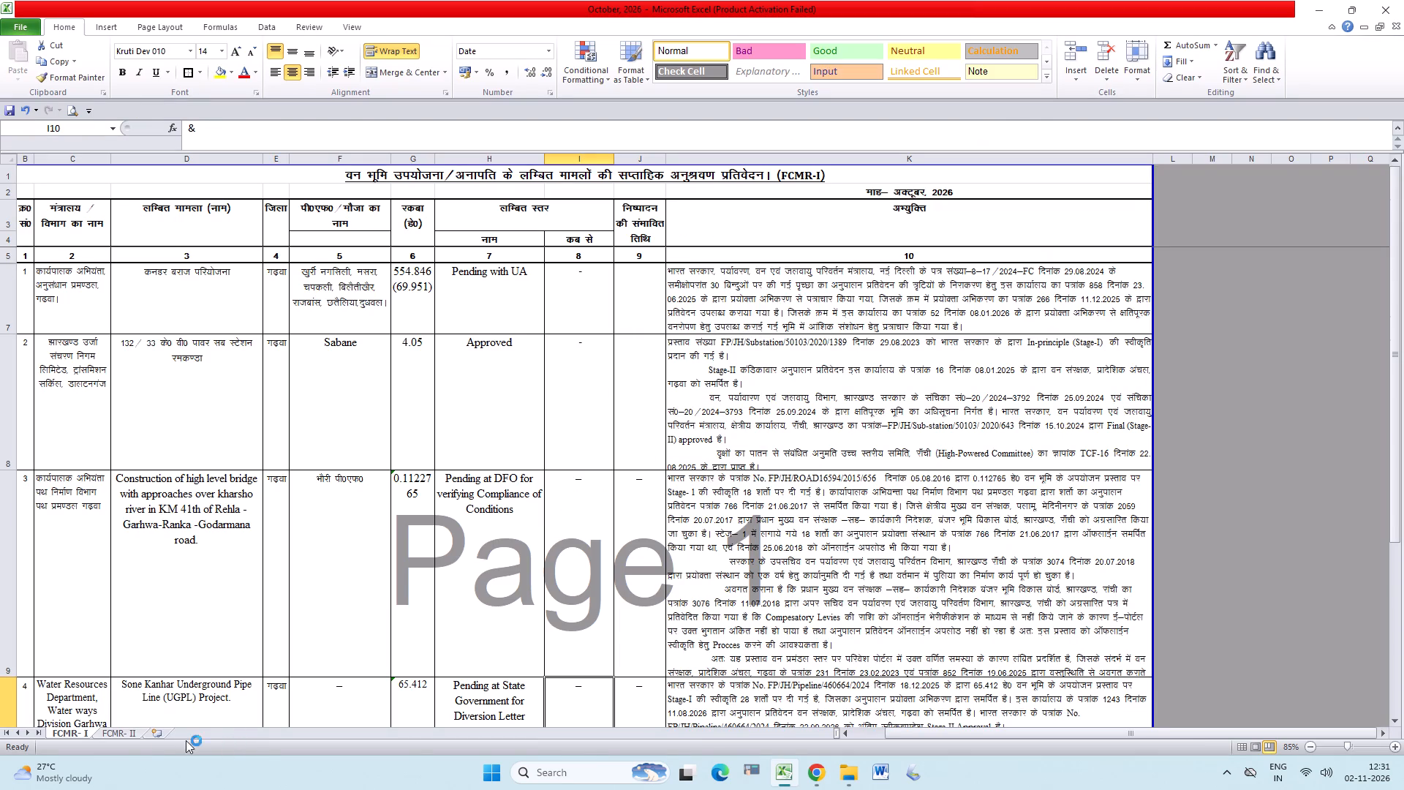
Examine the print preview of the FCMR- II sheet through its second page.
click(114, 734)
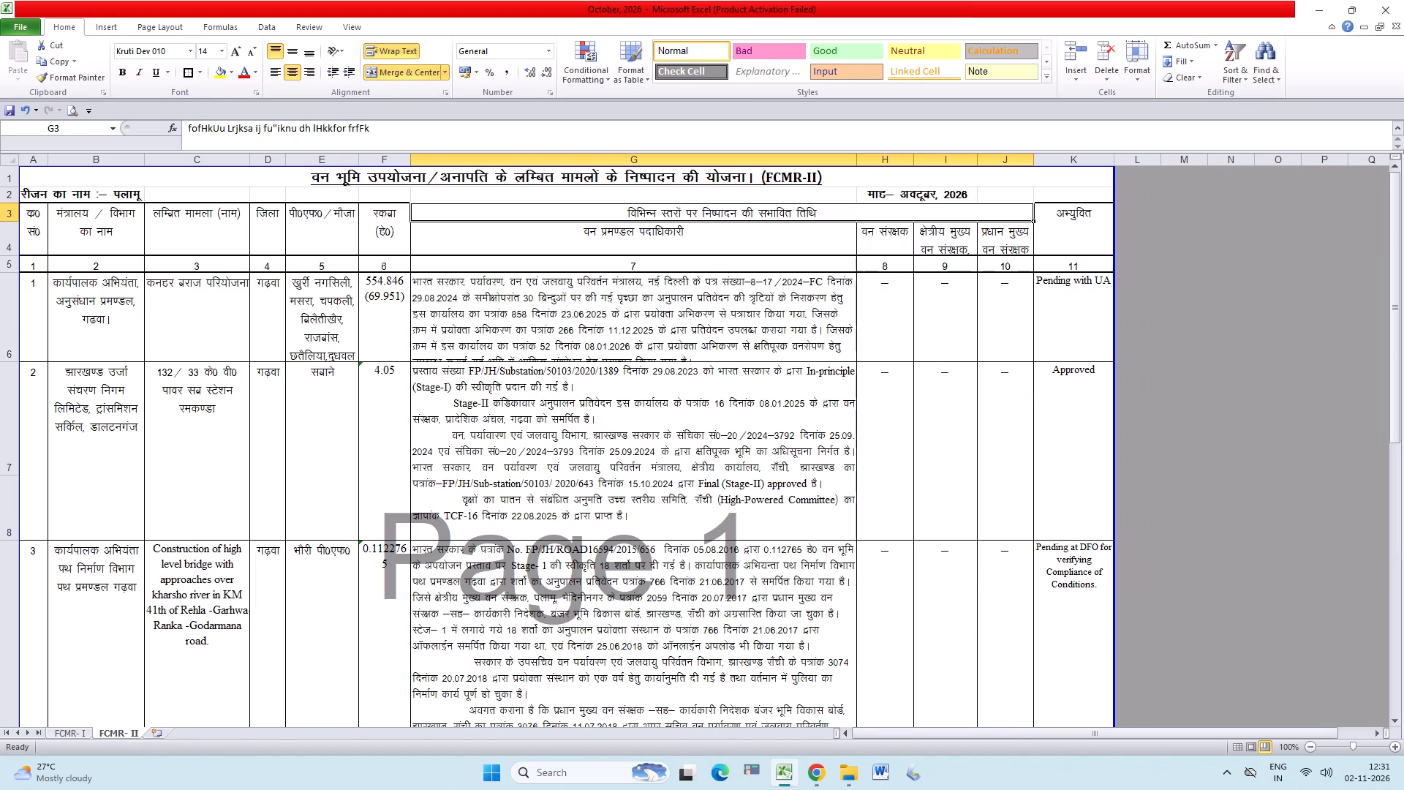
scroll(709, 439, down, 1)
scroll(709, 439, up, 1)
key(ctrl+F2)
scroll(690, 473, down, 2)
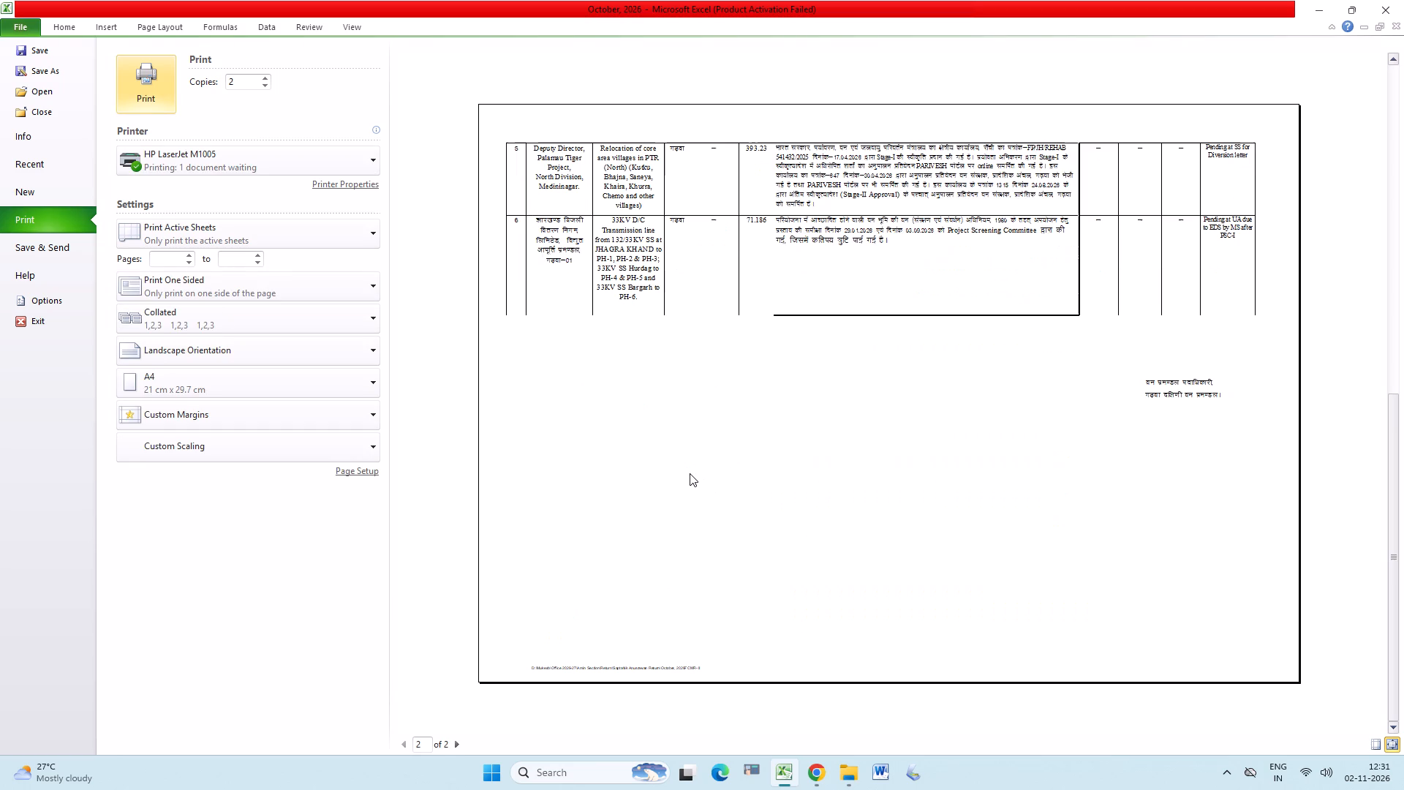
scroll(690, 473, down, 1)
scroll(990, 348, down, 2)
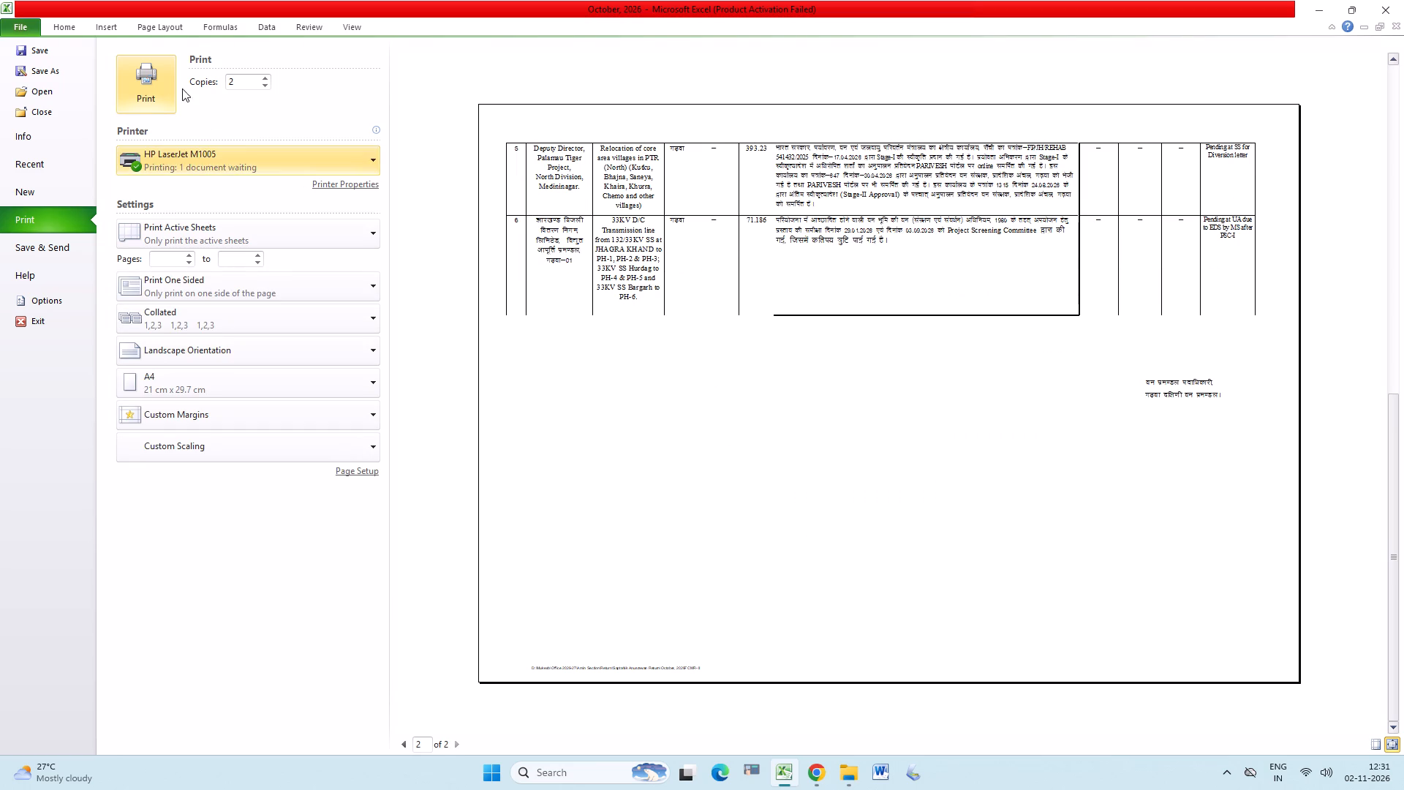
click(75, 31)
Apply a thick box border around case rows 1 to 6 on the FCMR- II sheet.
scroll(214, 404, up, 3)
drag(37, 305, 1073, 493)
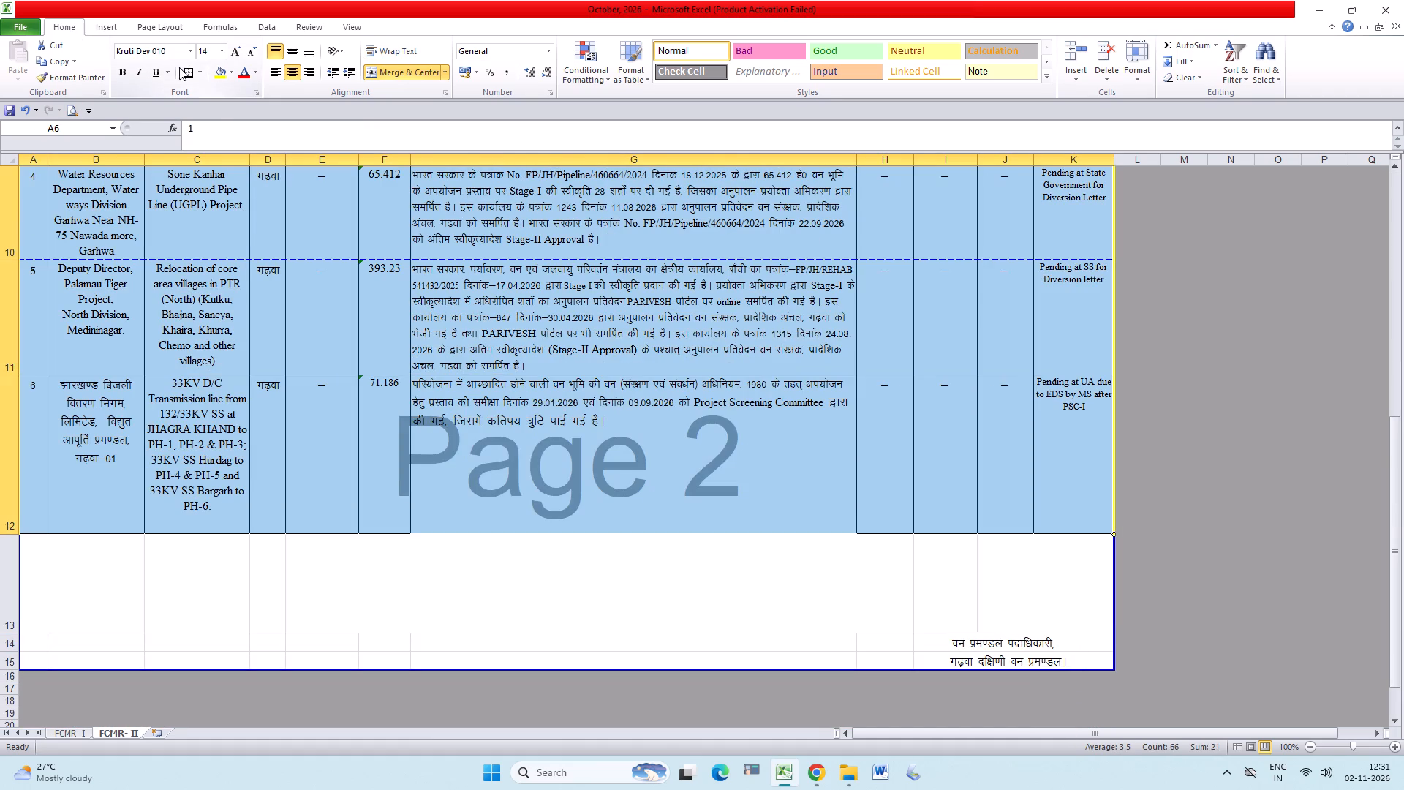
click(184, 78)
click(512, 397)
Check the table borders of FCMR- II on both pages of the print preview and down the sheet.
scroll(888, 509, down, 2)
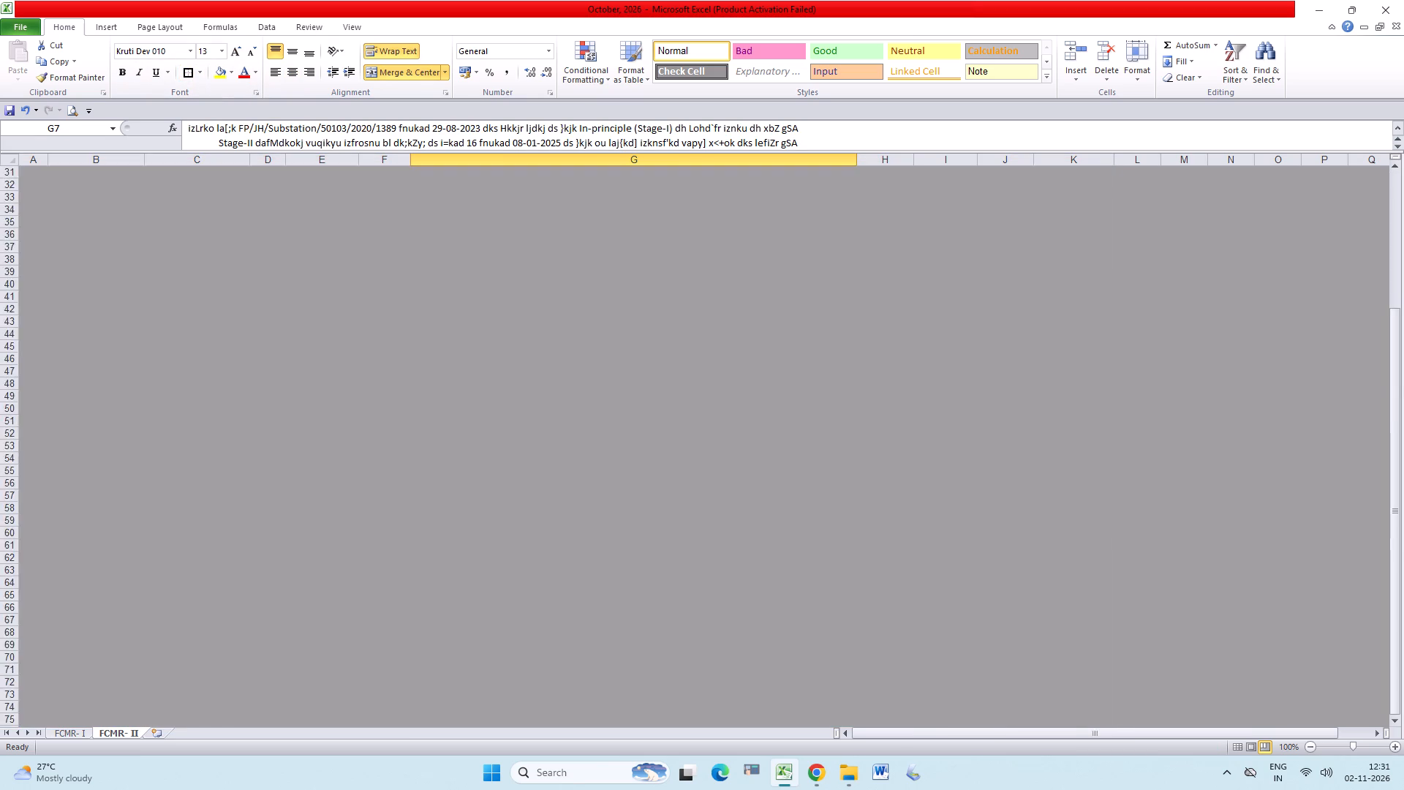
scroll(896, 482, up, 2)
key(ctrl+F2)
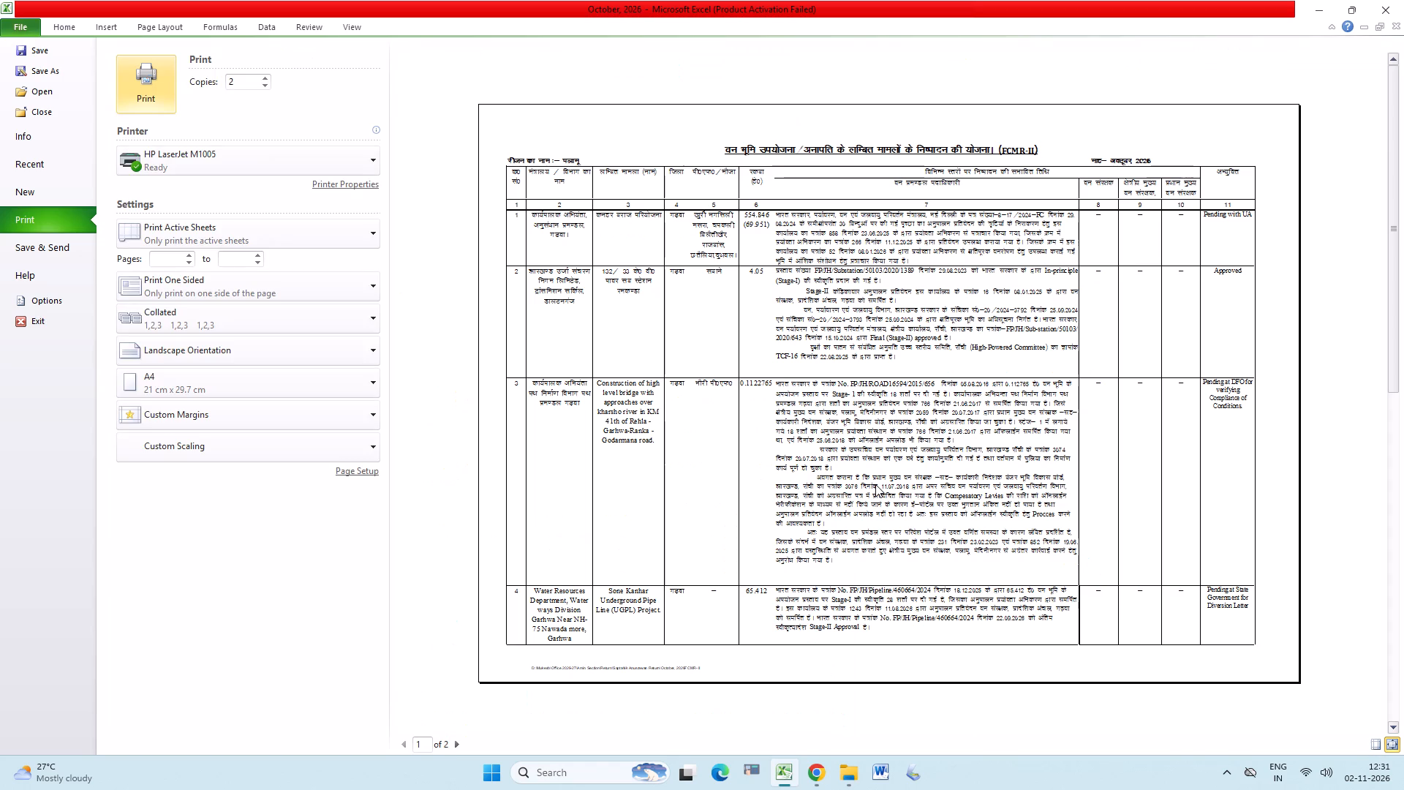
scroll(986, 478, down, 1)
scroll(986, 478, up, 1)
scroll(986, 478, down, 2)
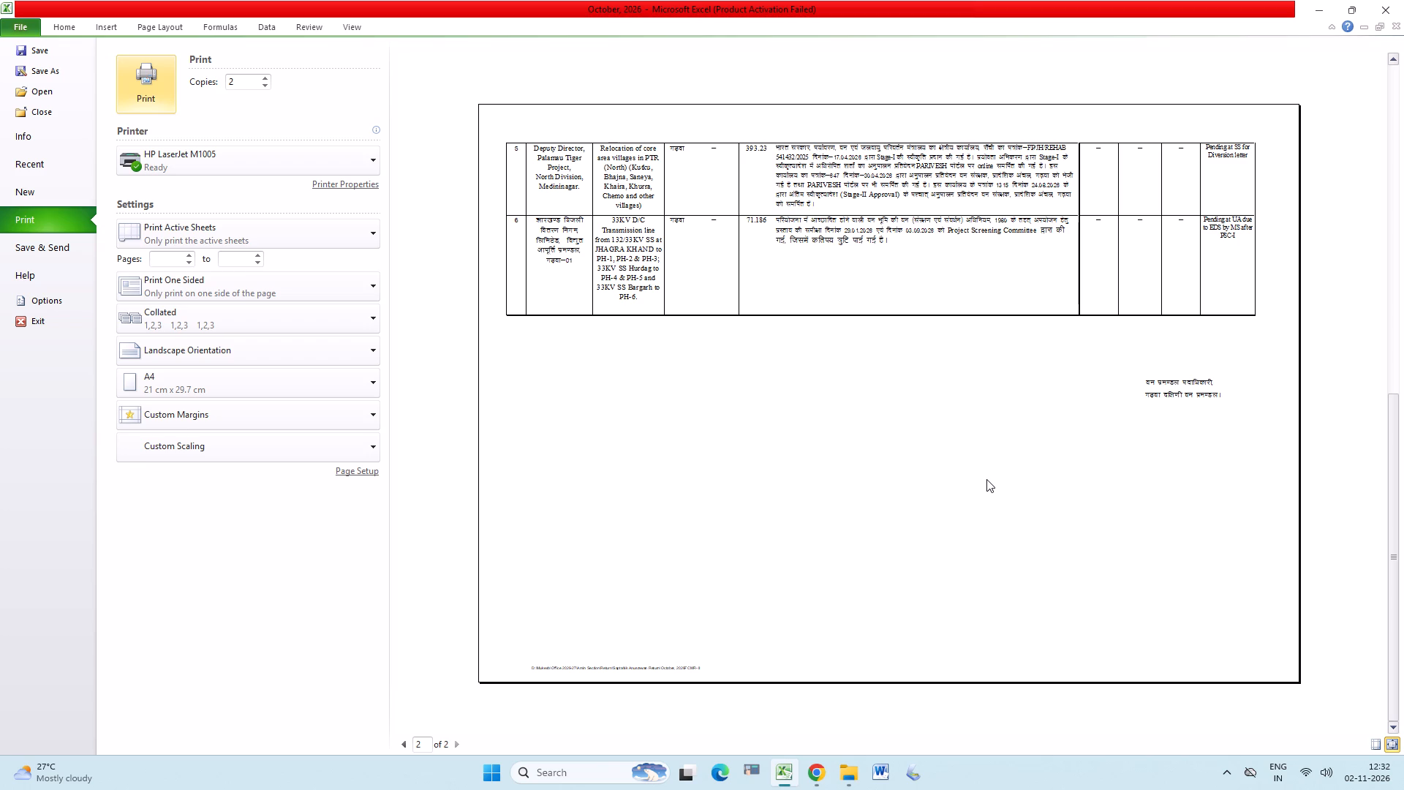
scroll(1083, 413, up, 2)
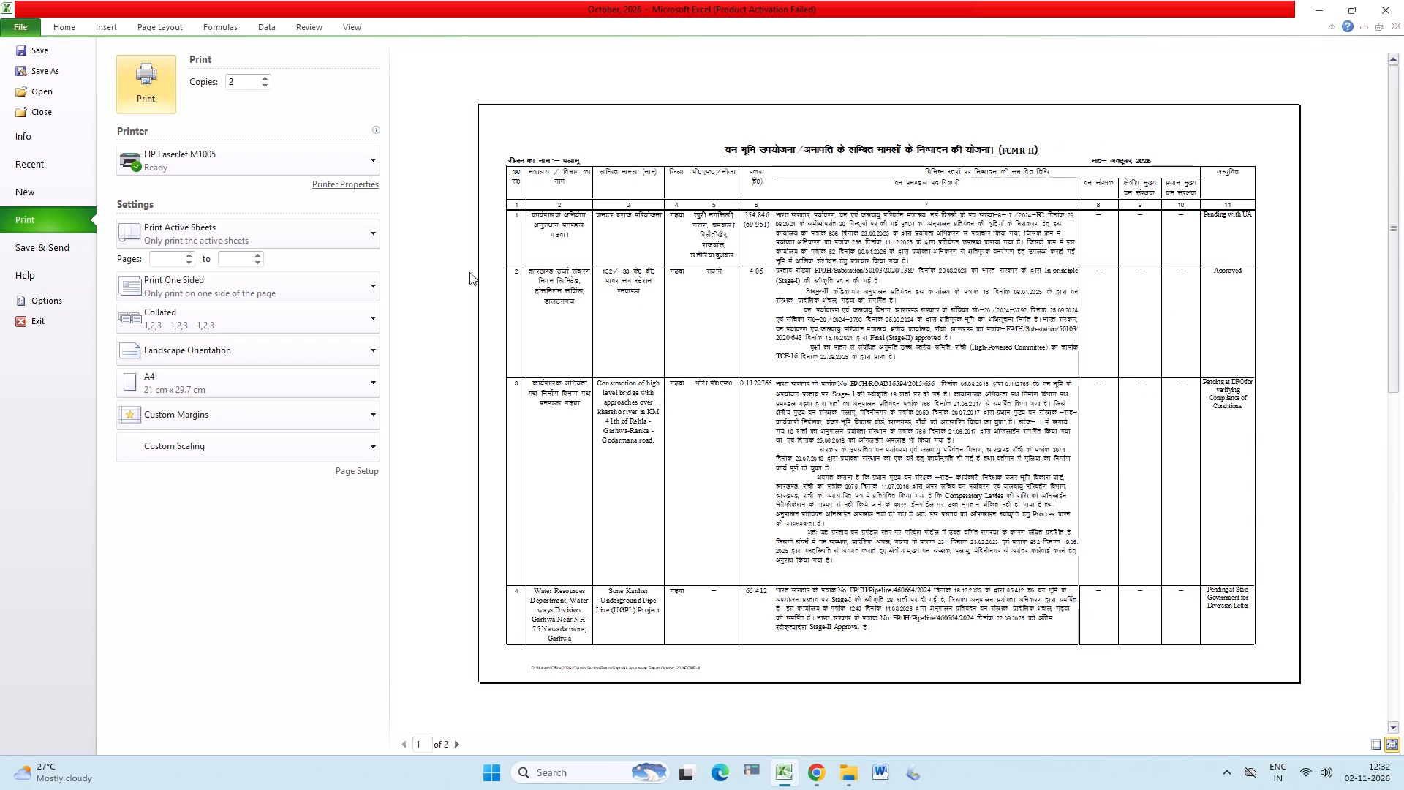
click(71, 25)
scroll(638, 407, down, 1)
scroll(700, 418, up, 1)
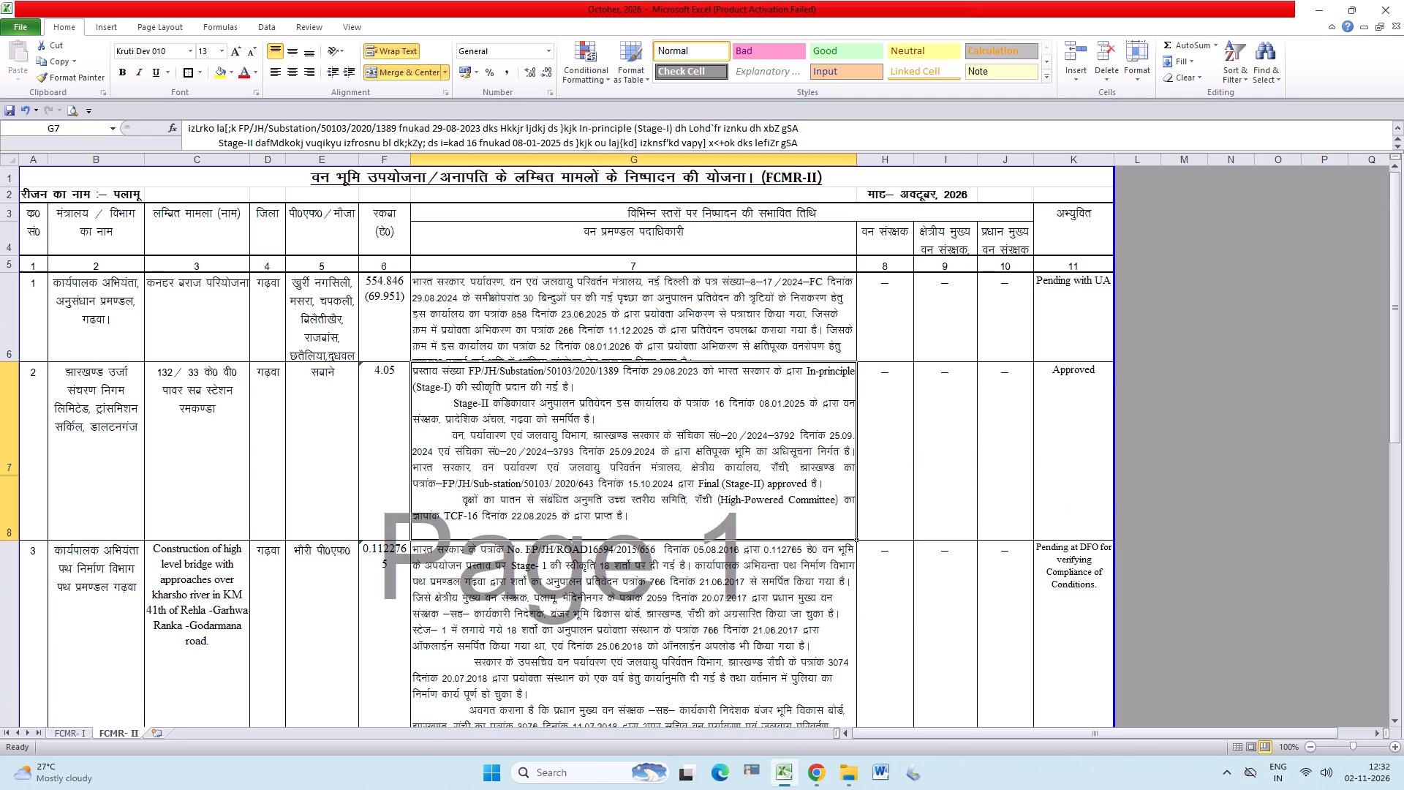
drag(1394, 293, 1403, 400)
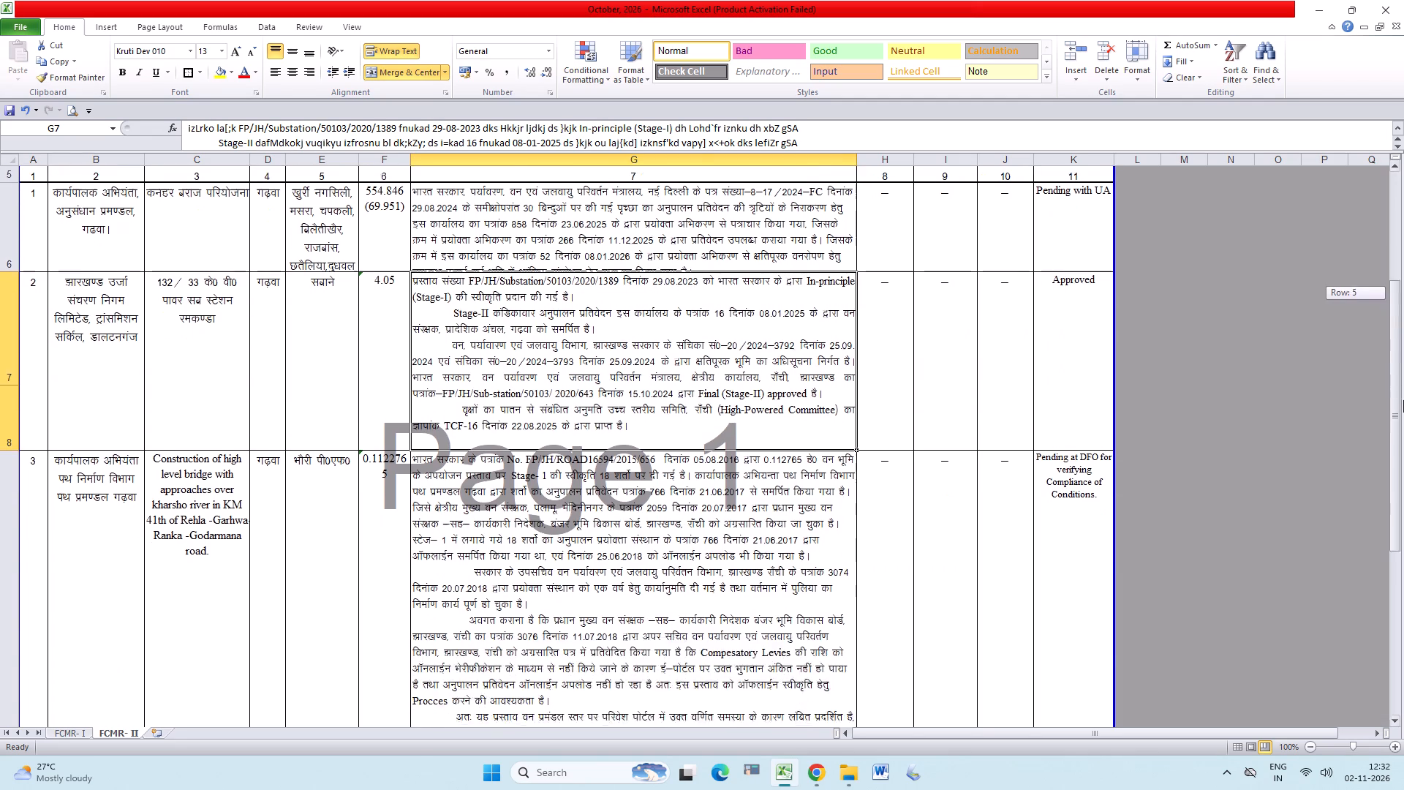
drag(1403, 400, 1403, 538)
click(763, 349)
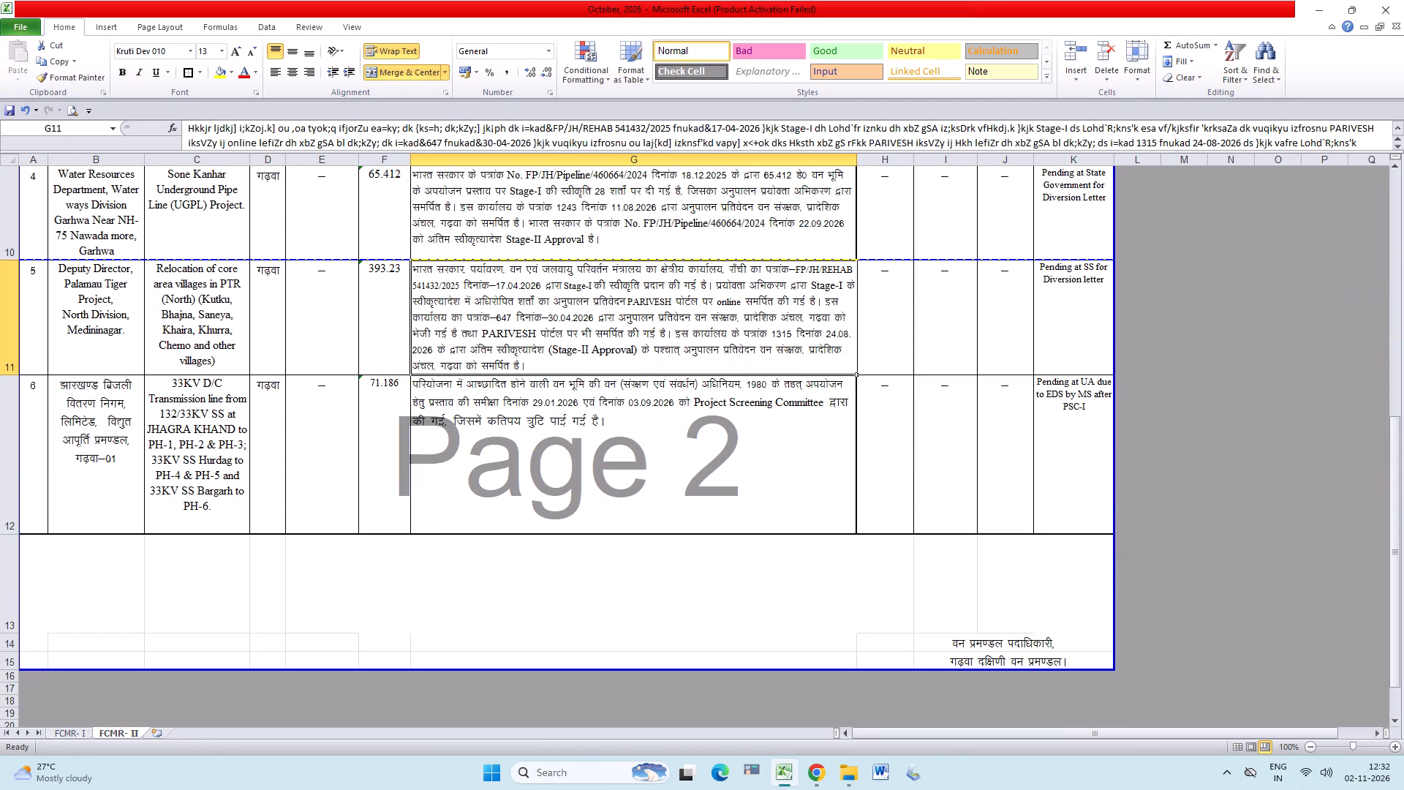
scroll(748, 348, up, 2)
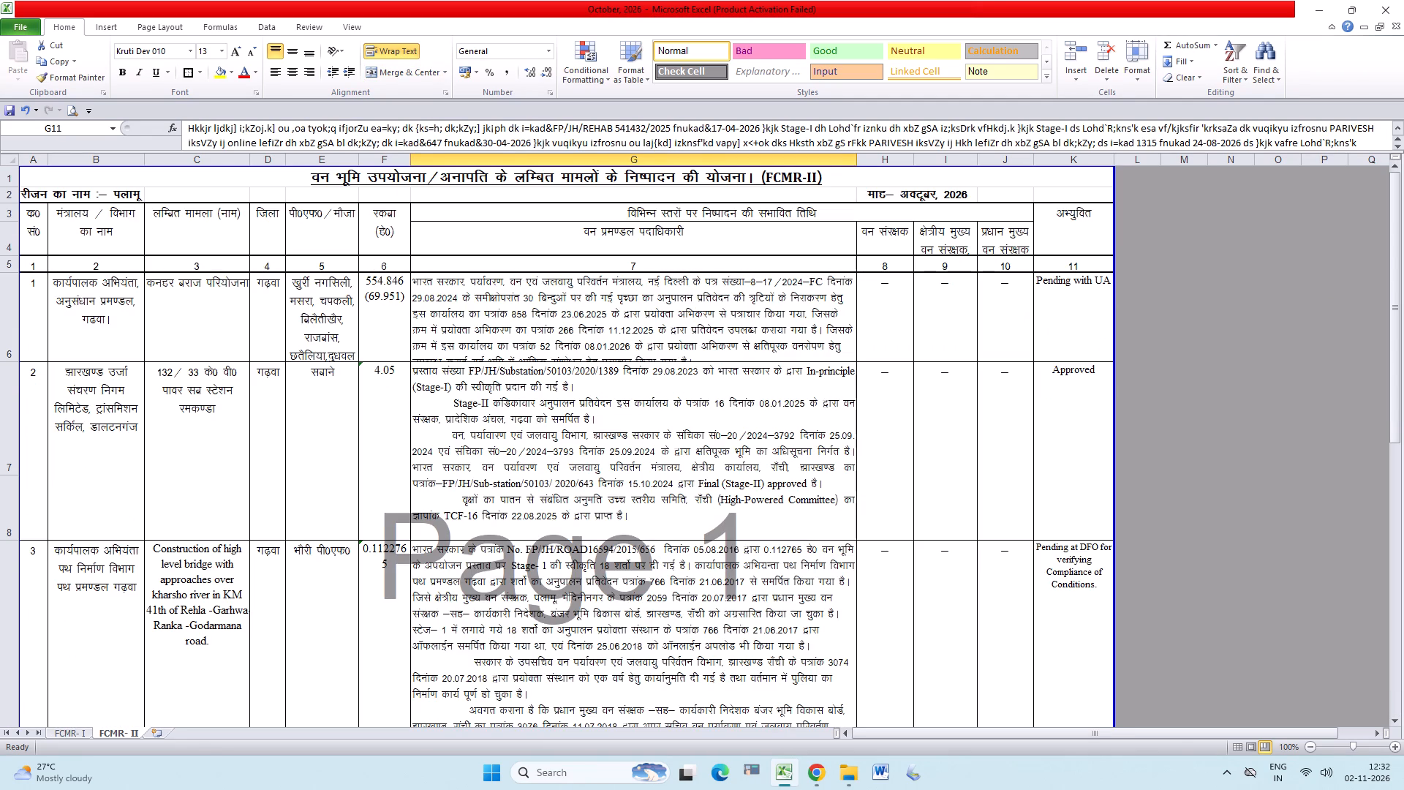
Clear the borders of the six case rows on FCMR- II and apply all borders plus a thick box border.
drag(33, 298, 1029, 481)
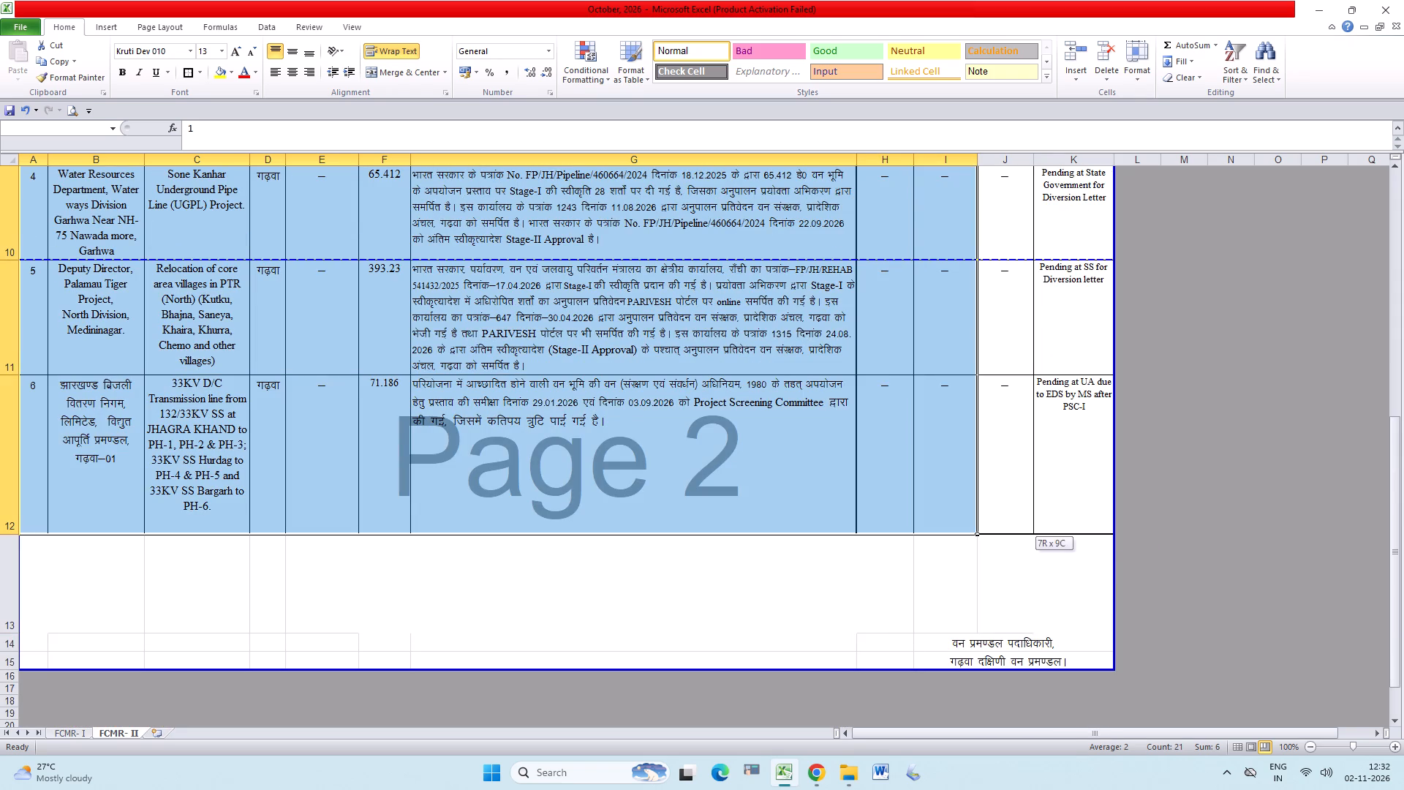
drag(1029, 481, 1059, 487)
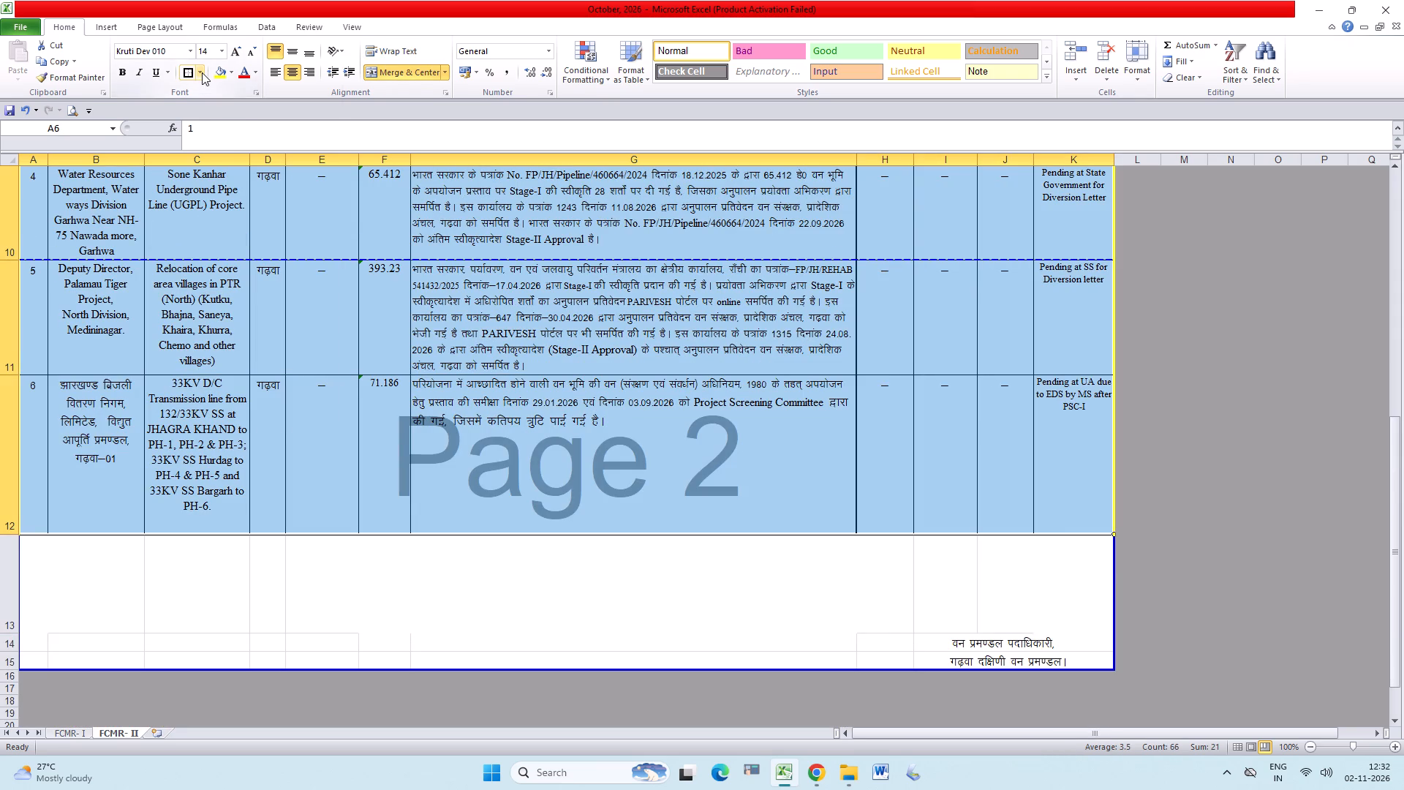
click(202, 72)
click(226, 173)
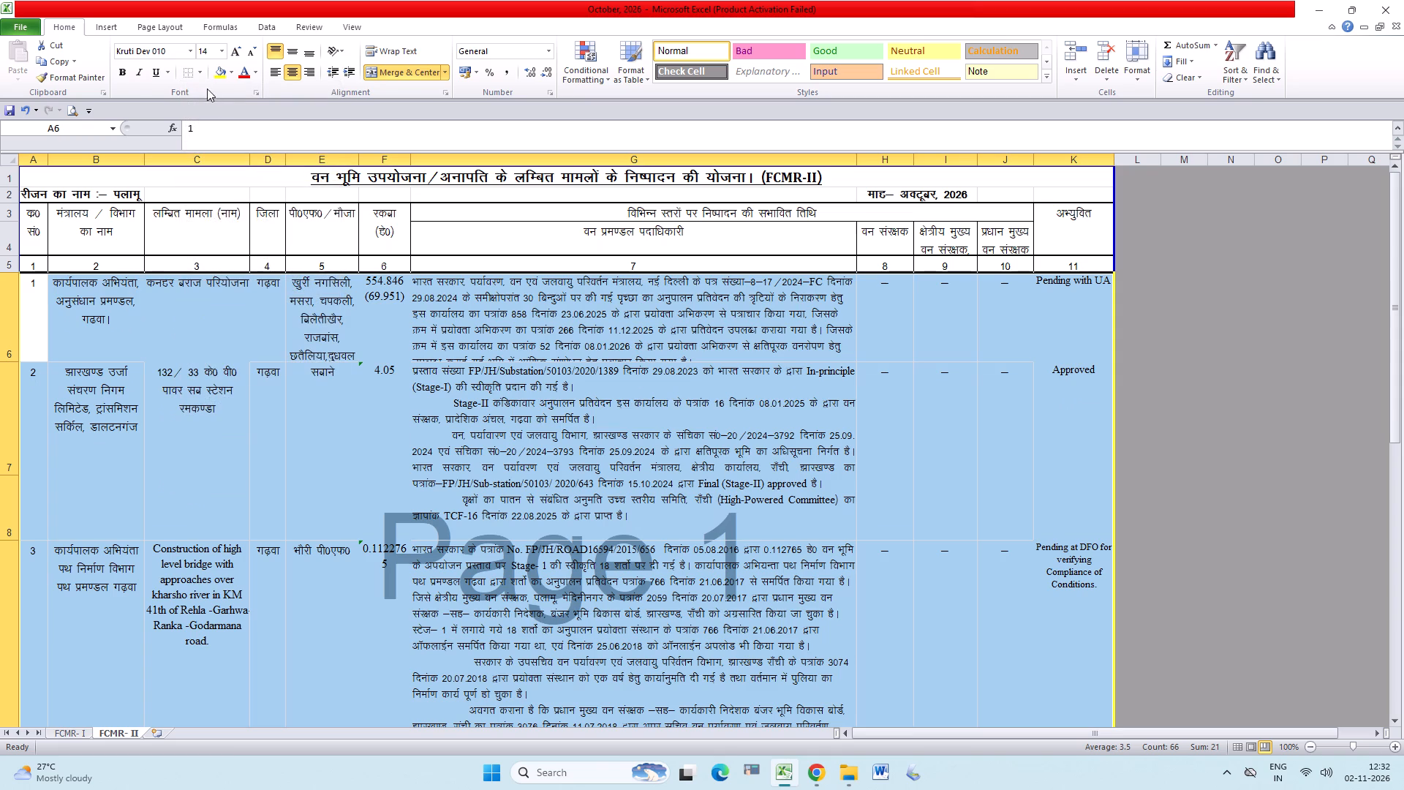
click(200, 70)
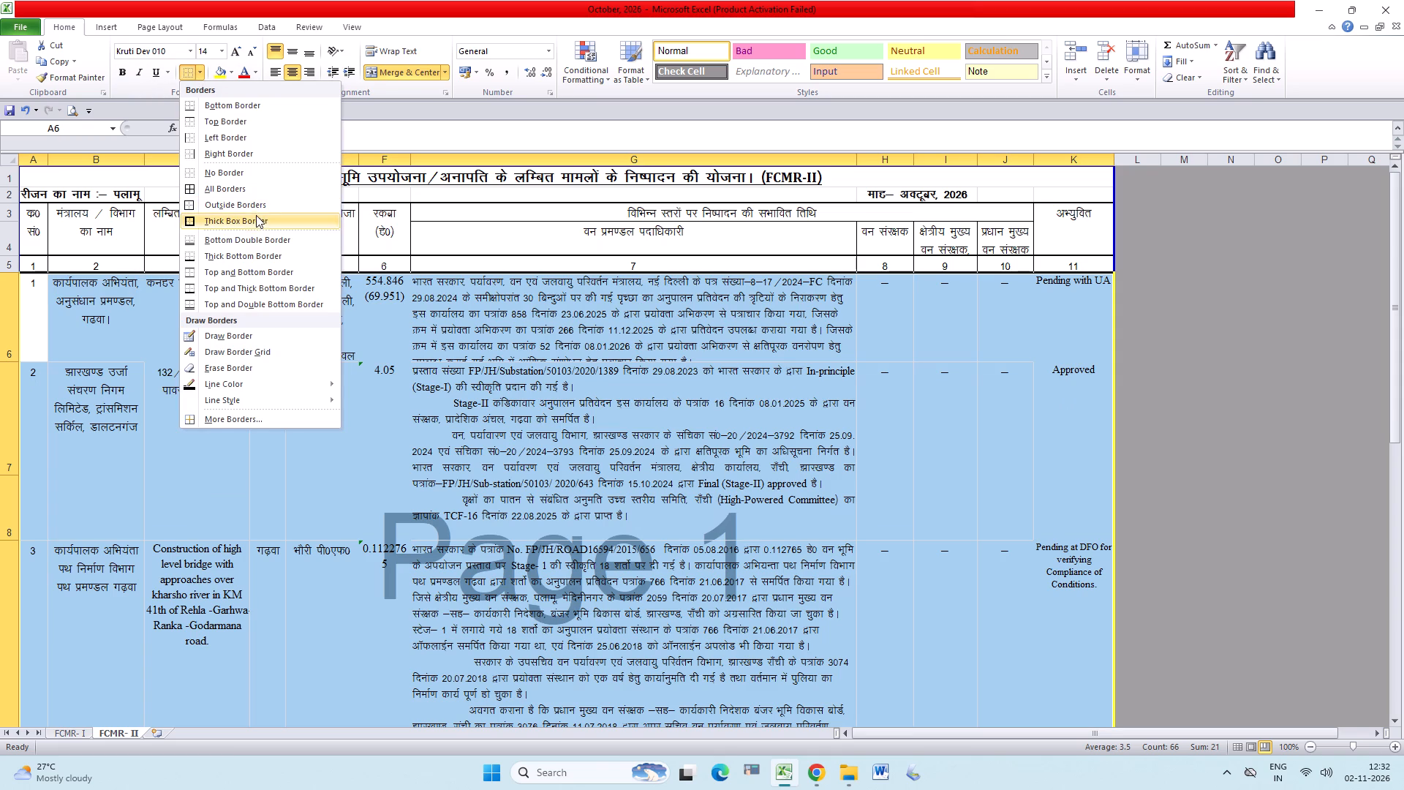
click(208, 184)
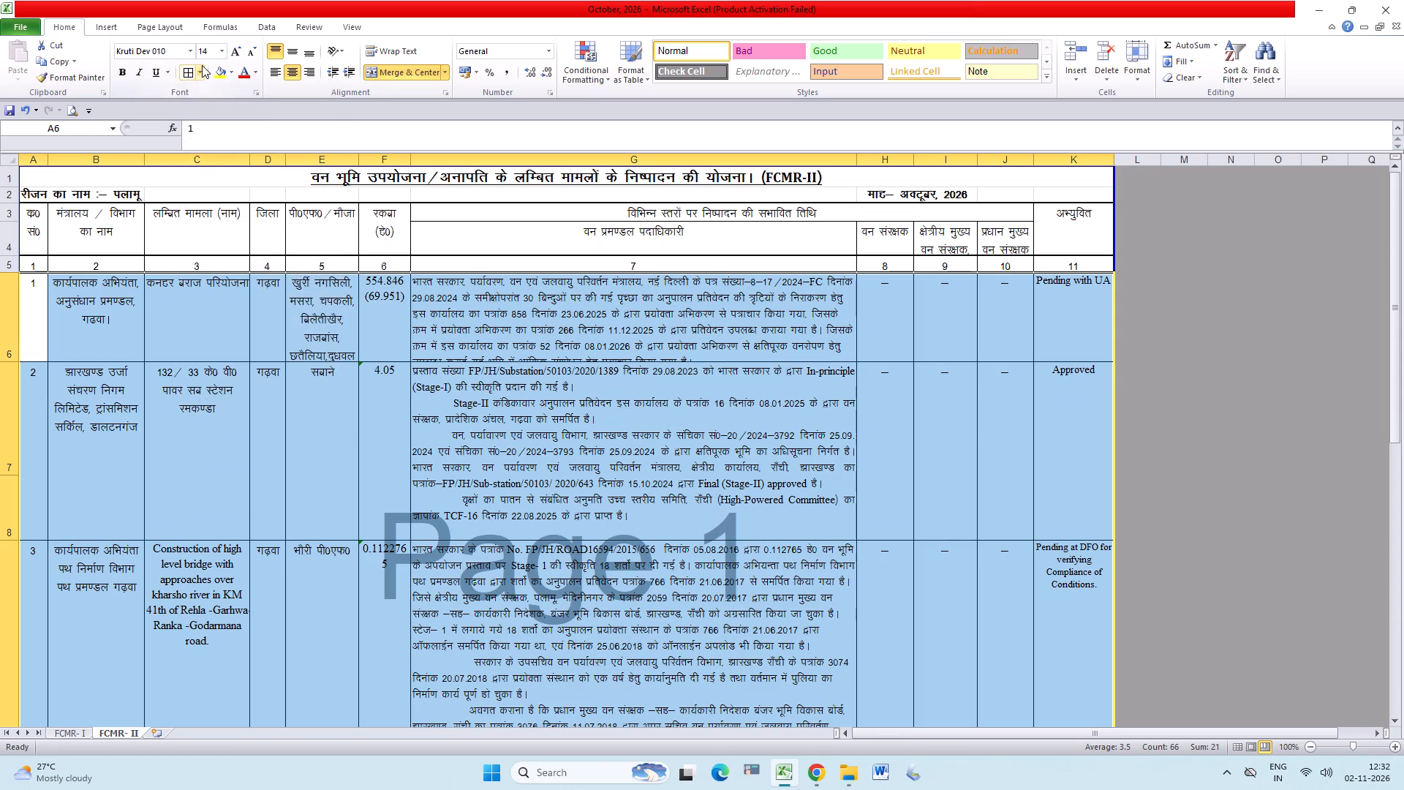
click(202, 65)
click(233, 218)
scroll(820, 534, down, 1)
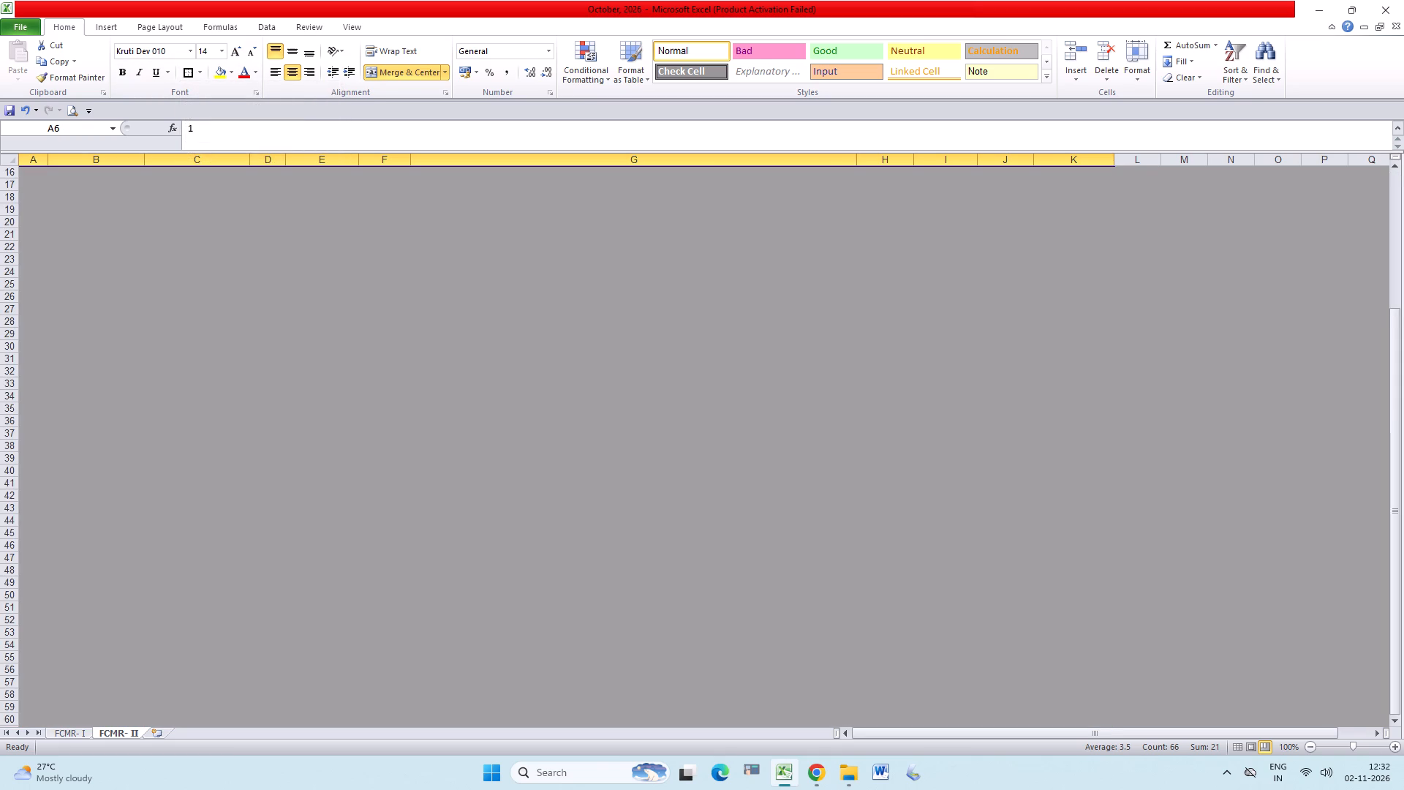
scroll(850, 484, up, 1)
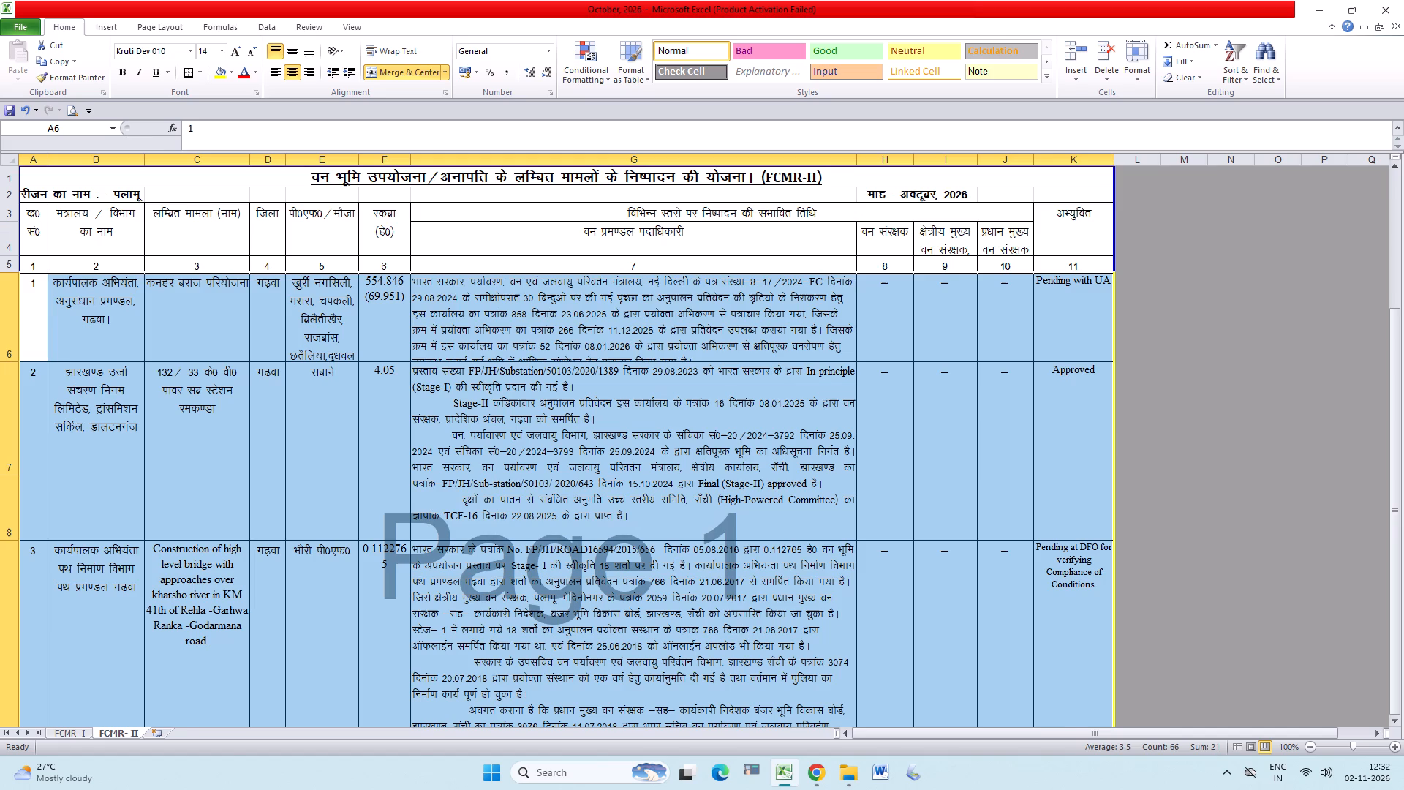
click(827, 477)
Check both pages of FCMR- II in the print preview and print two copies.
key(ctrl+F2)
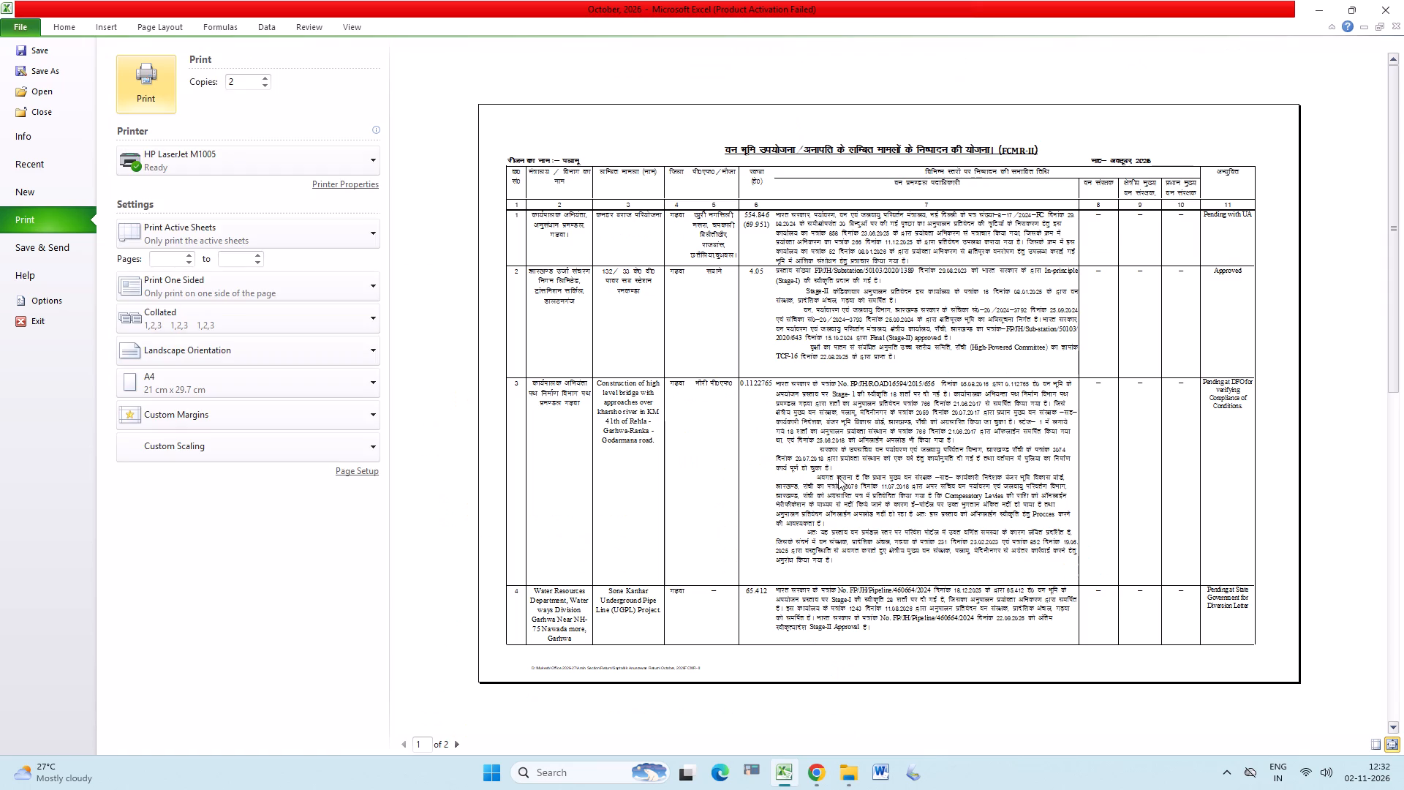
scroll(920, 464, down, 1)
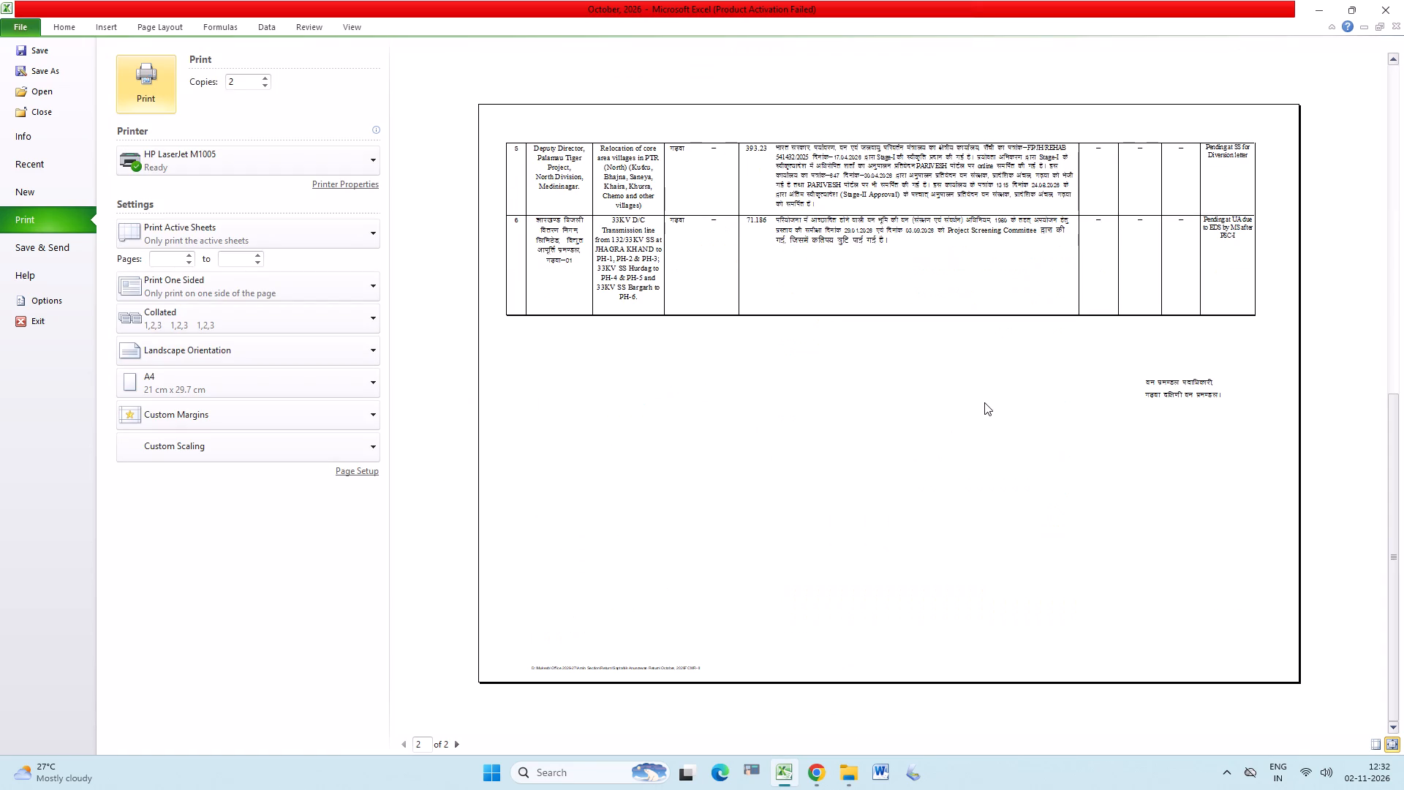
scroll(984, 406, down, 1)
scroll(984, 407, up, 1)
scroll(984, 409, down, 1)
scroll(984, 409, up, 2)
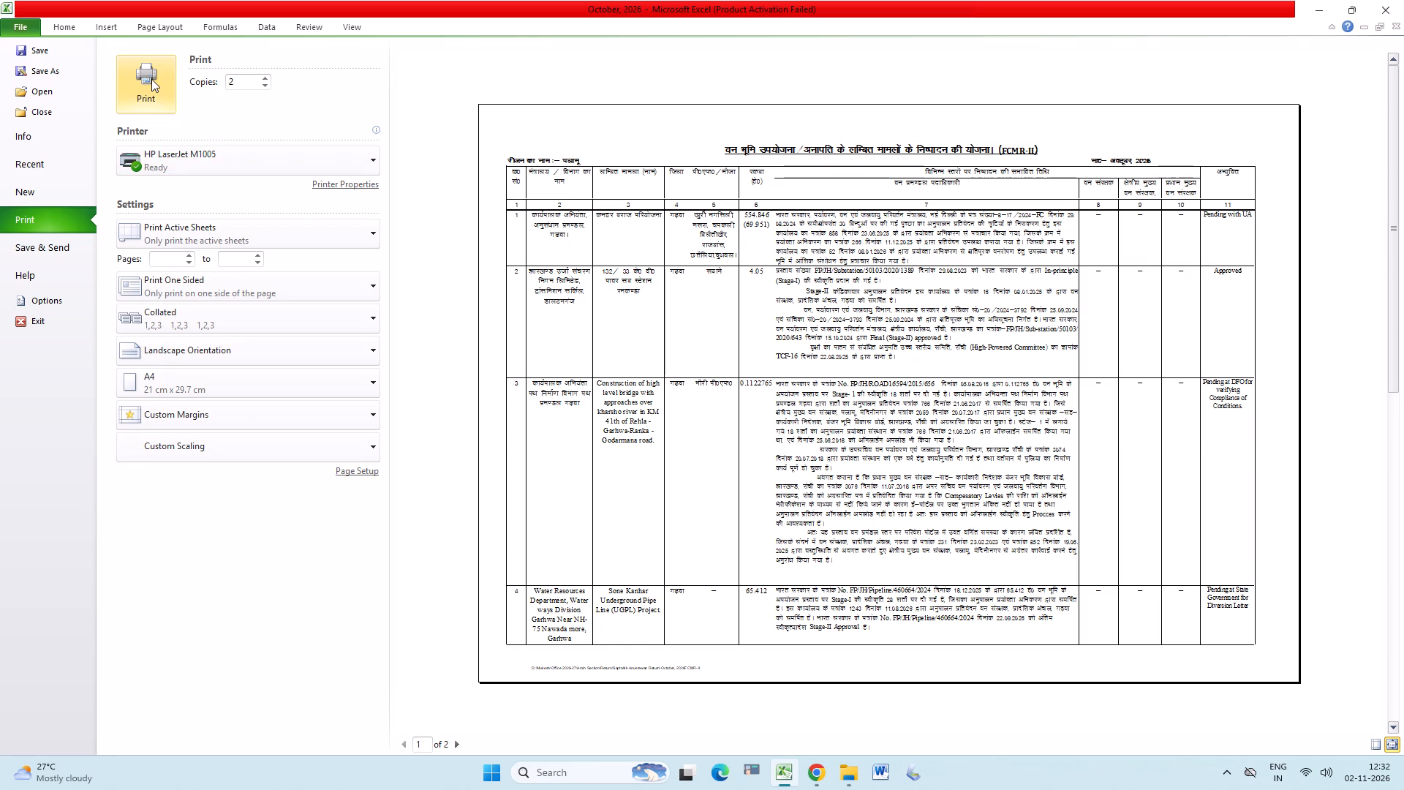
click(151, 79)
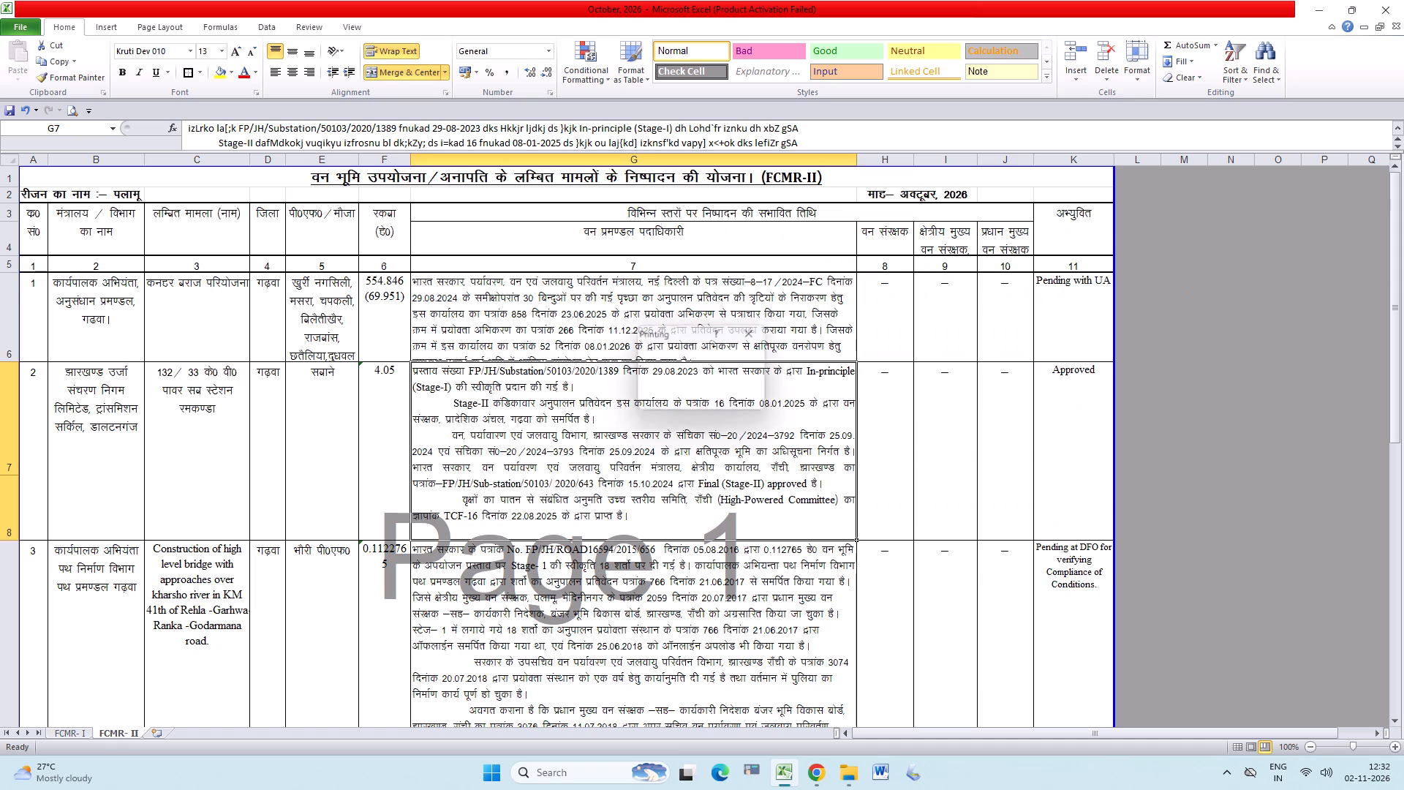
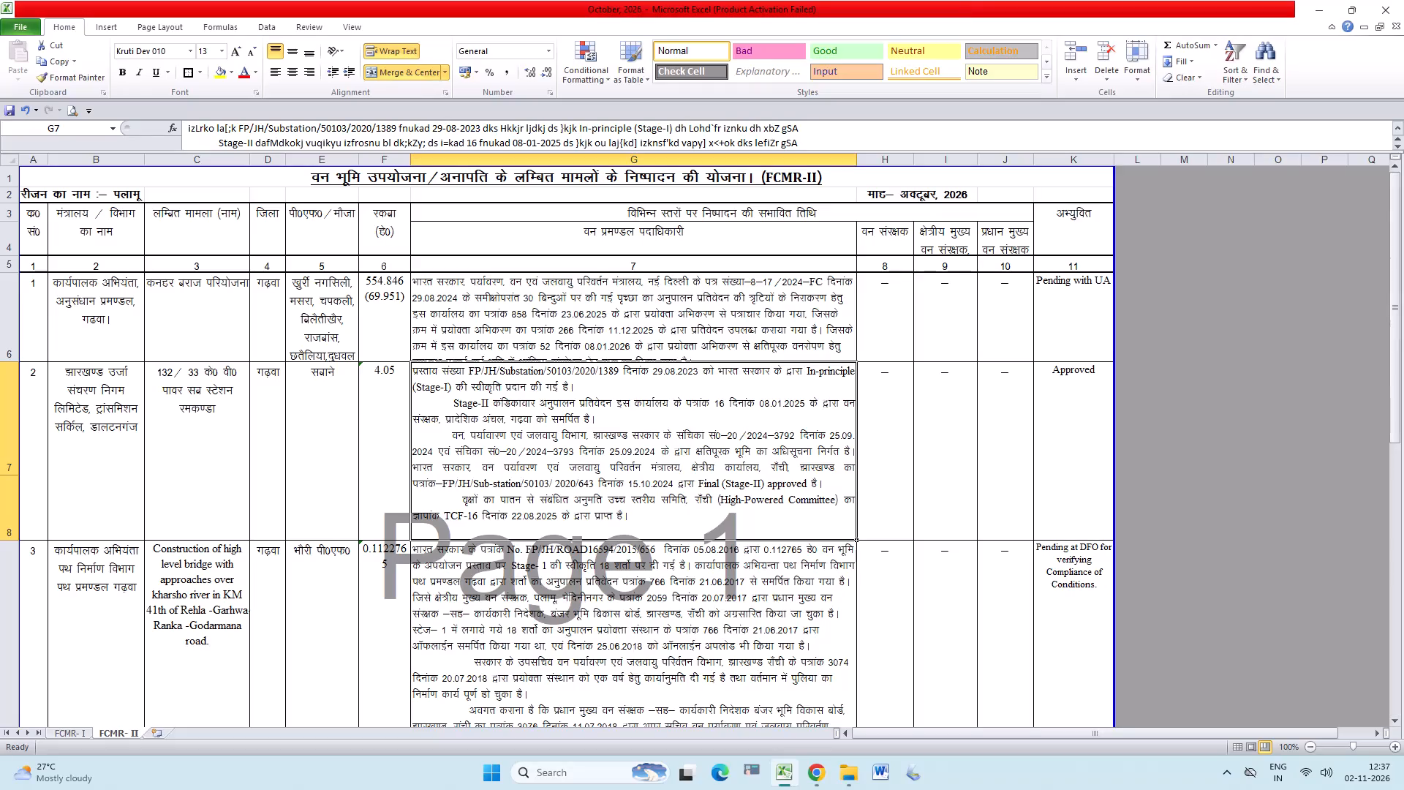
Switch to Chrome and look through the open Yamaha Aerox 155, RTO vehicle information and Hero Destini Prime pages.
click(811, 778)
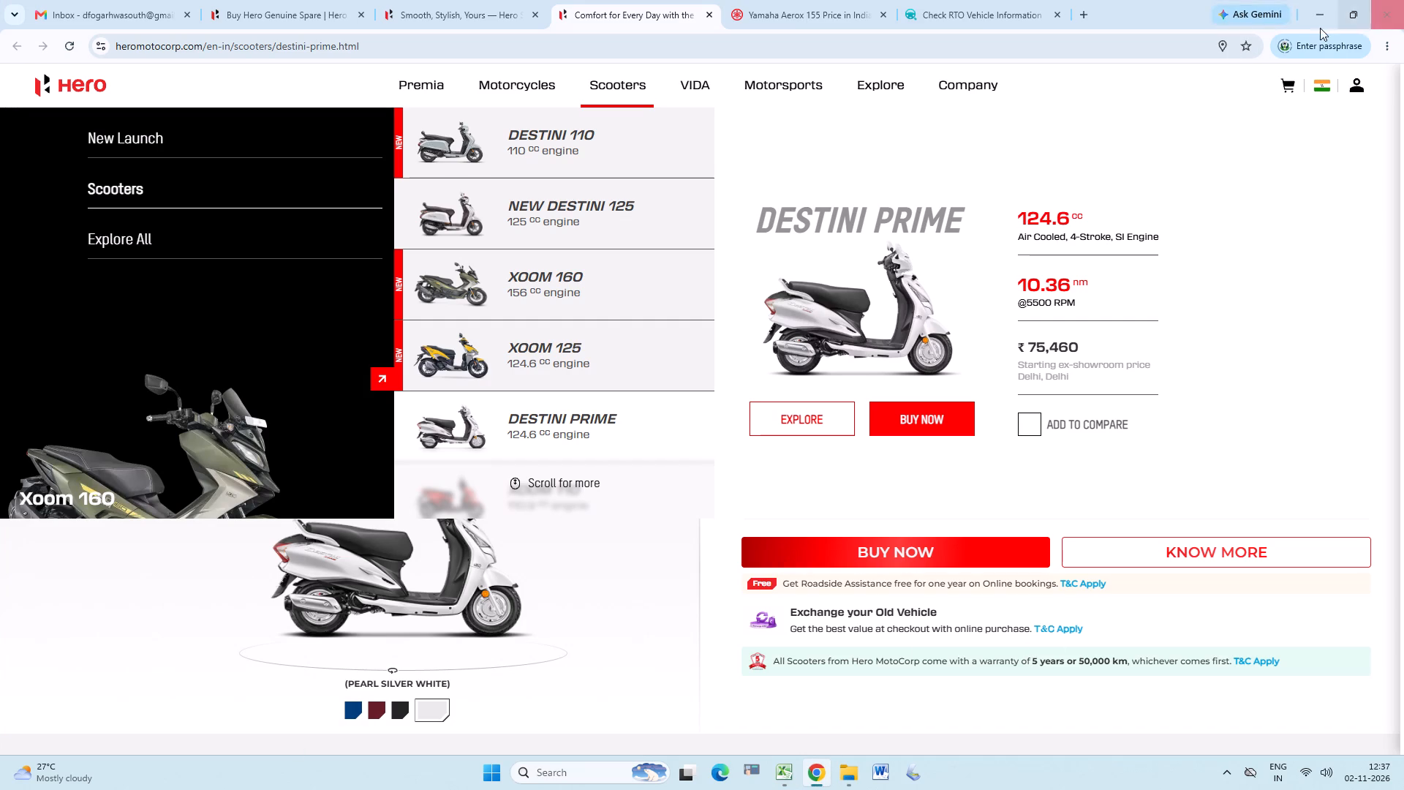
click(780, 20)
click(974, 20)
click(803, 25)
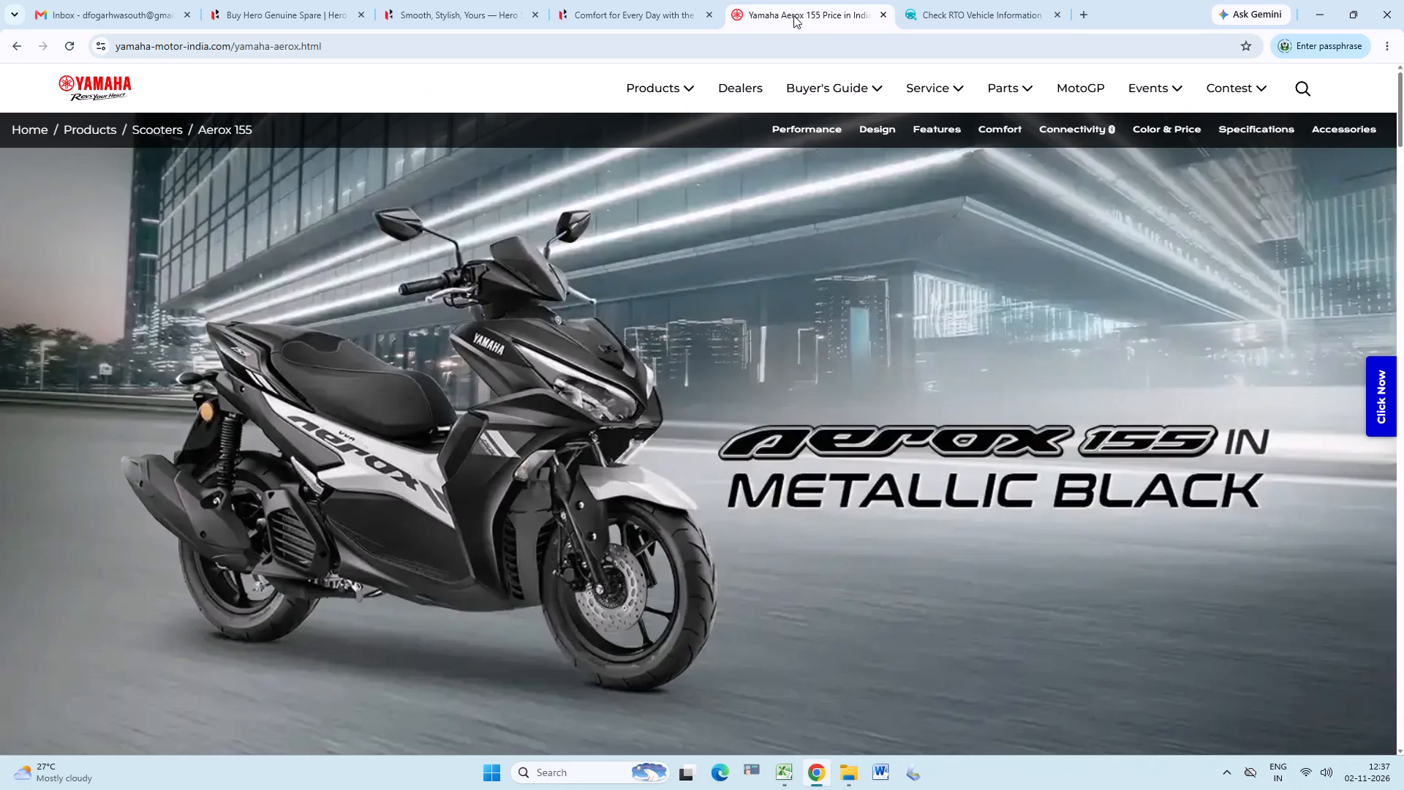
click(603, 18)
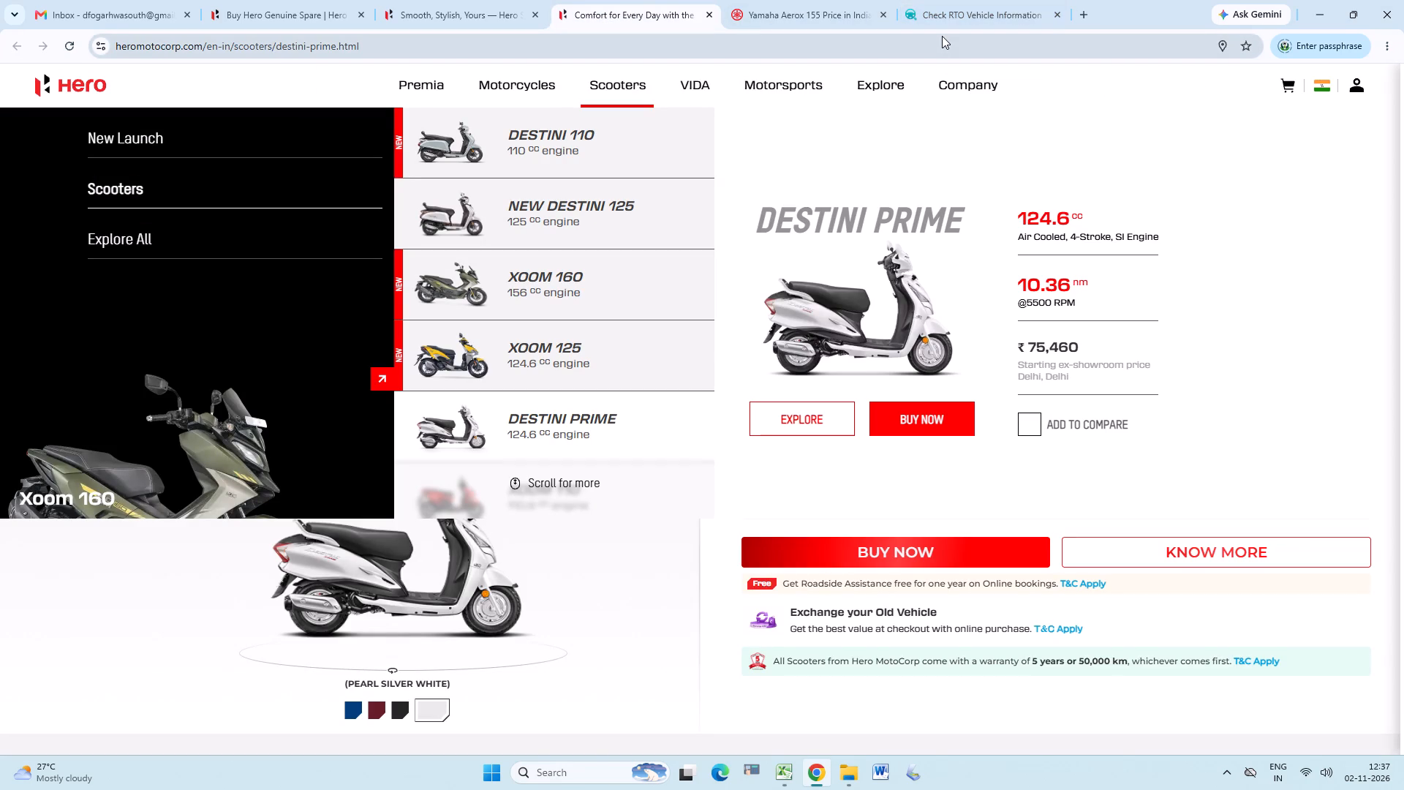
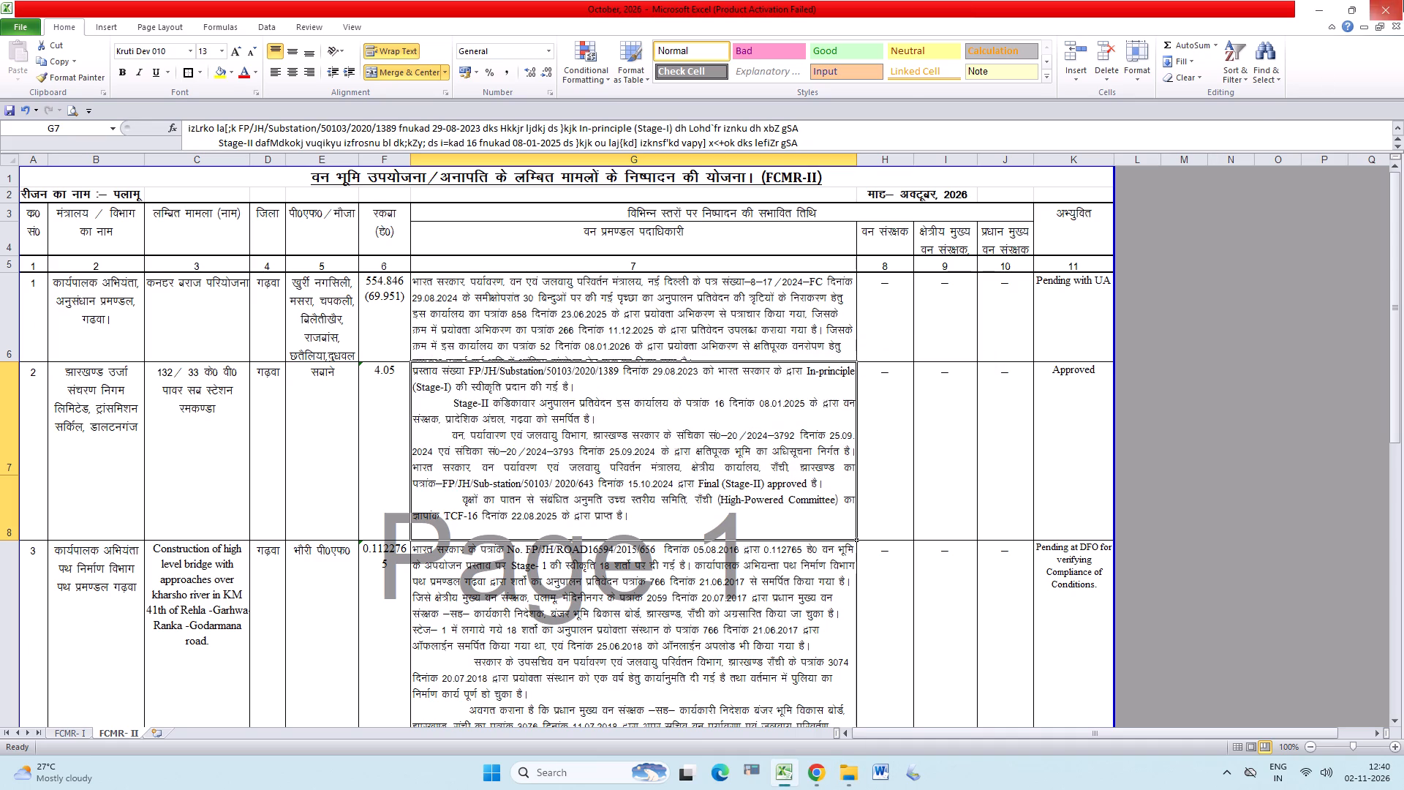
Close the October, 2026 workbook containing the FCMR sheets.
click(1403, 0)
click(706, 415)
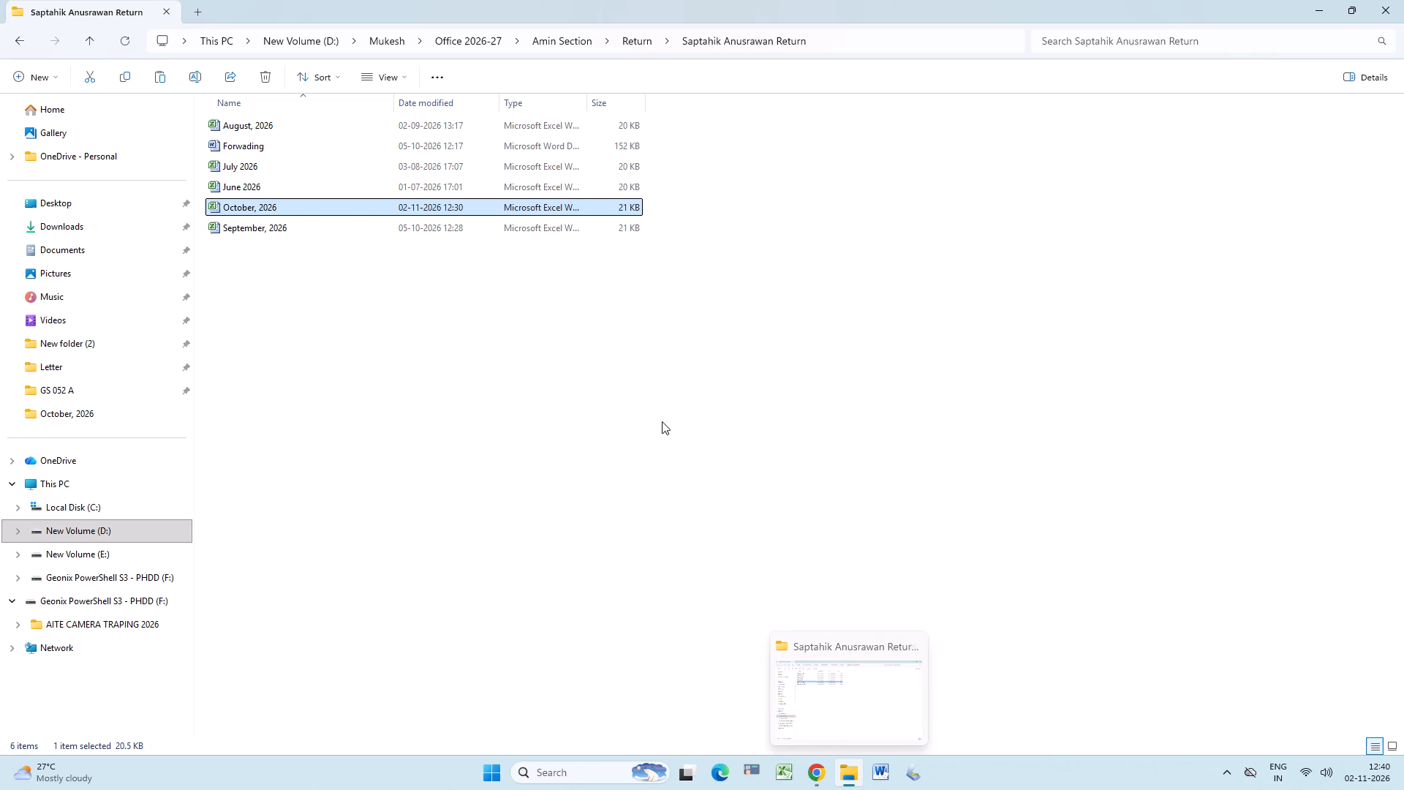
Open the Van Adhikar Adhiniyam April 2026 workbook from the Return folder of Amin Section.
click(642, 42)
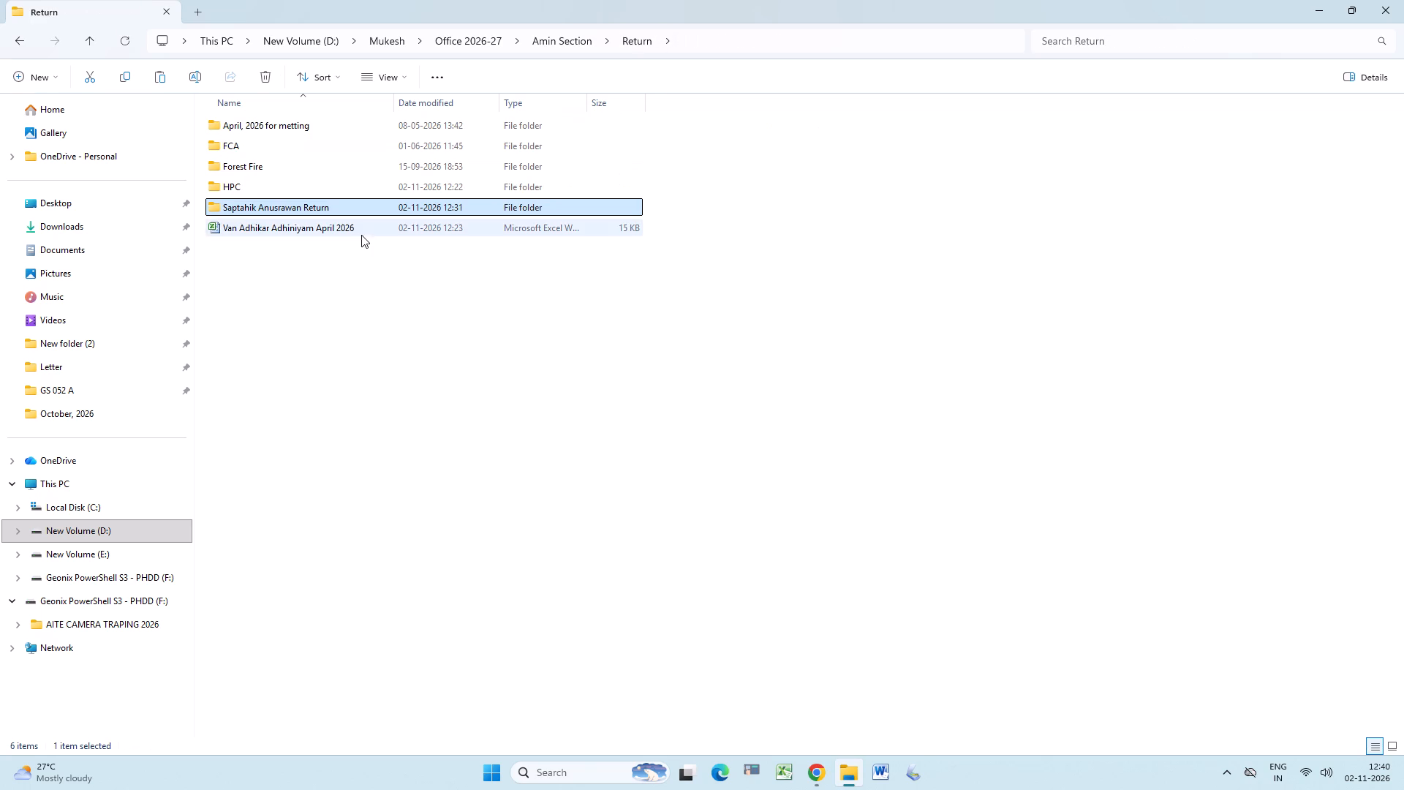
click(347, 229)
key(Return)
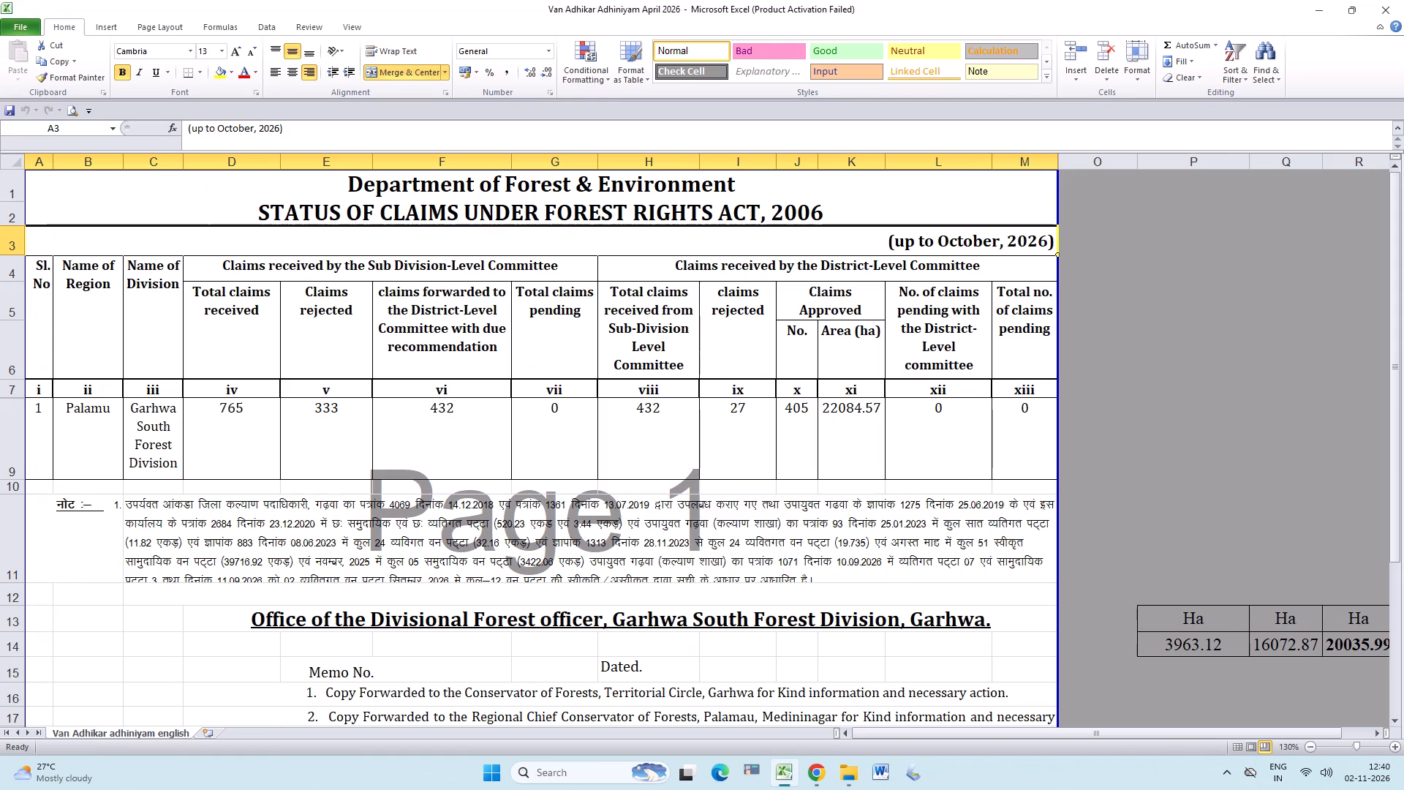
key(Return)
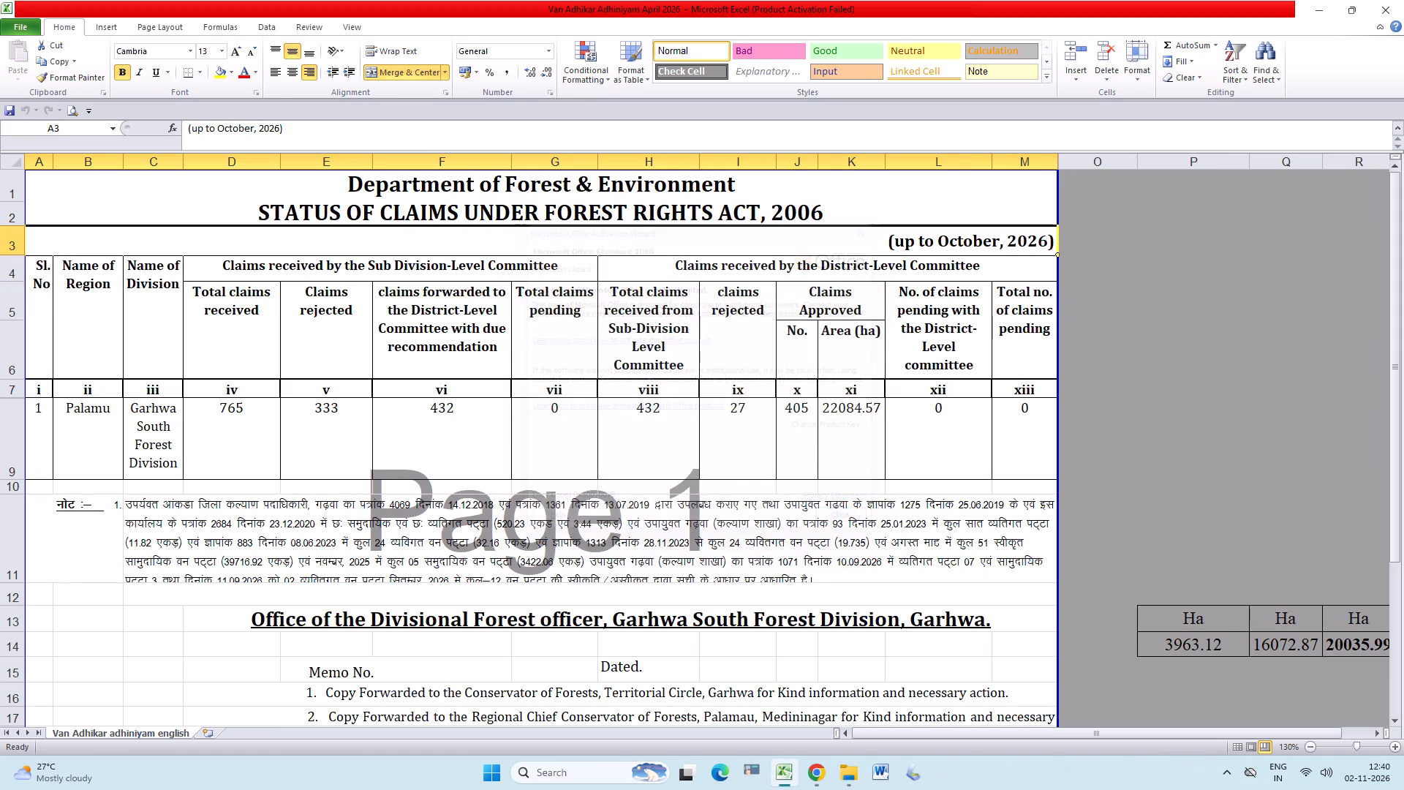
Check the Forest Rights Act claims status sheet and print it twice, one copy each time, on the HP LaserJet M1005.
scroll(858, 628, down, 1)
scroll(867, 581, up, 1)
scroll(867, 581, down, 1)
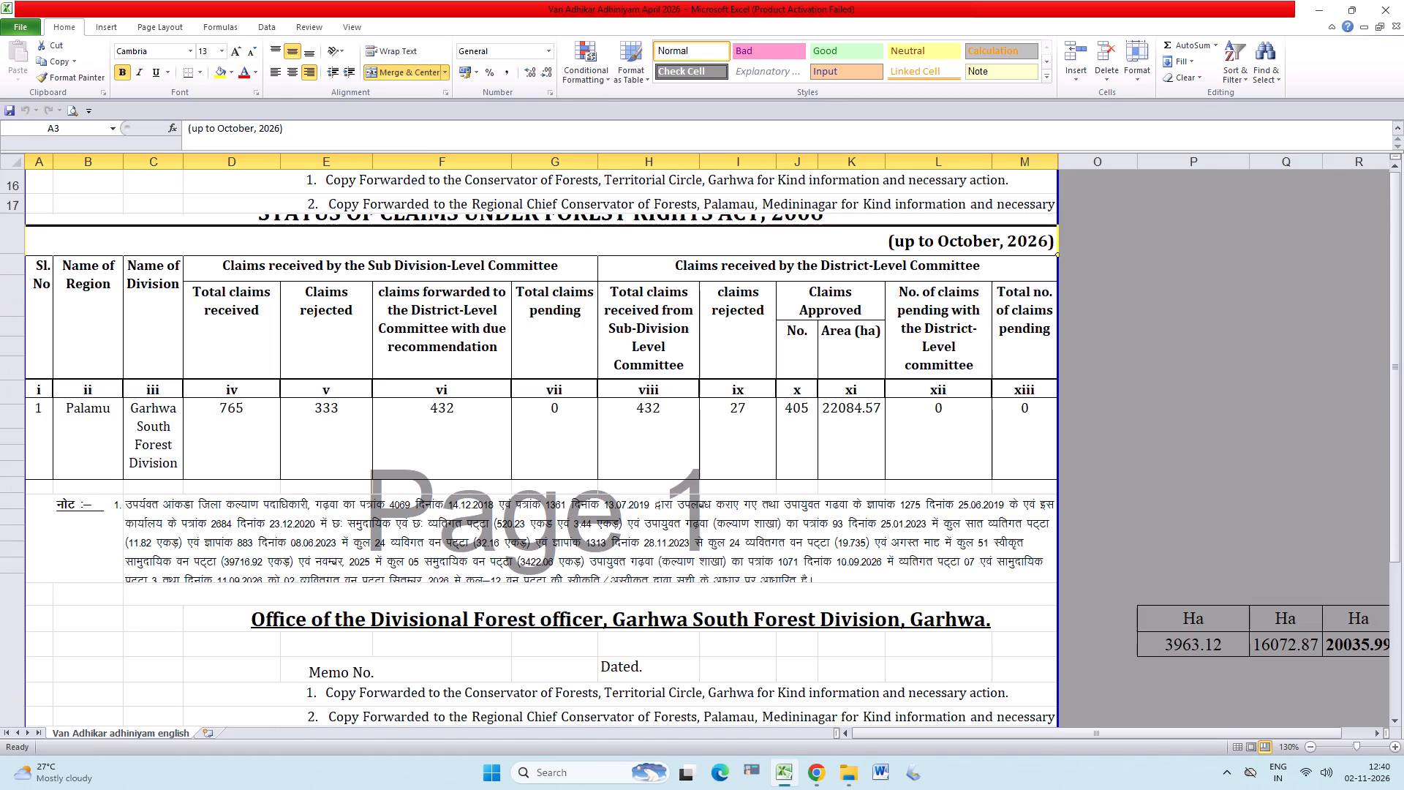
scroll(867, 581, up, 1)
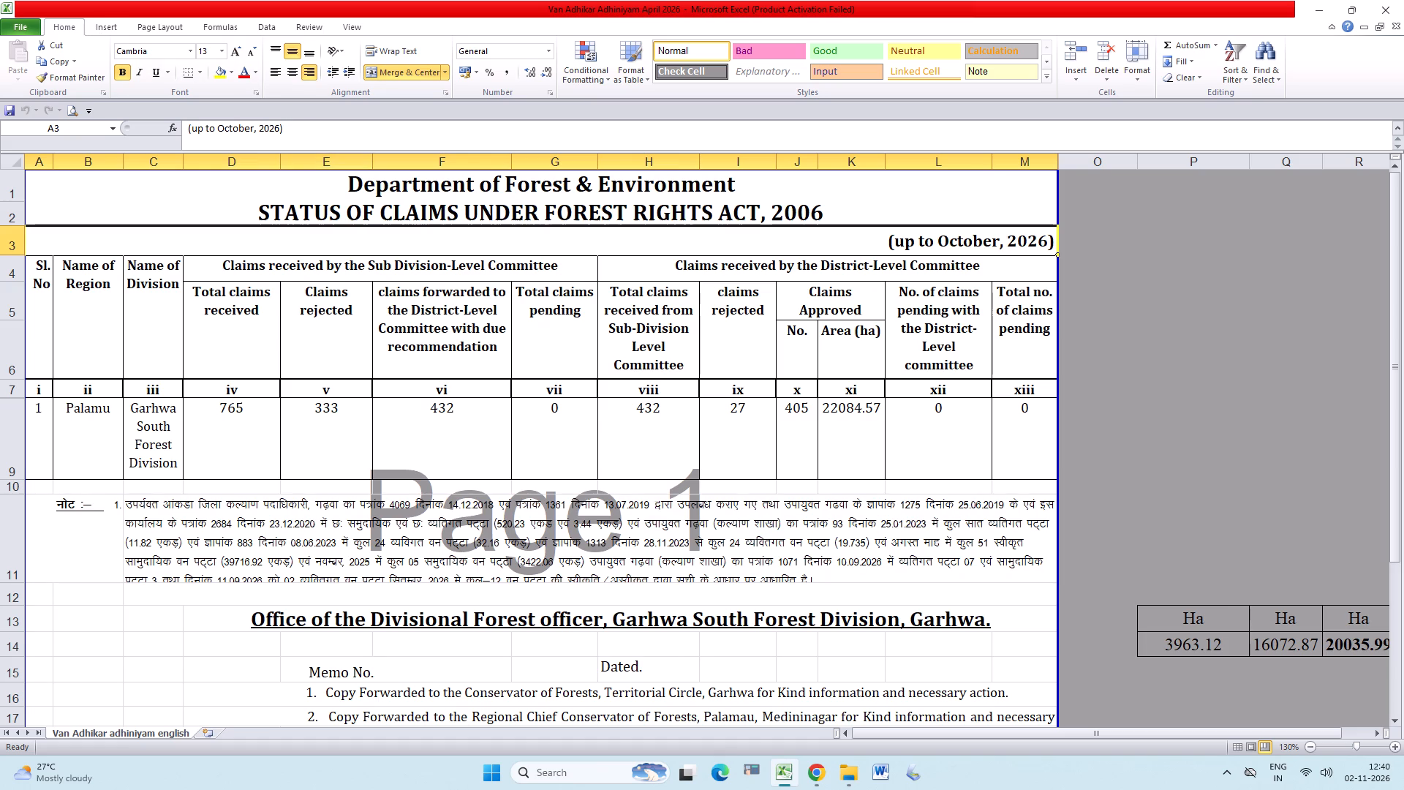
scroll(849, 421, down, 1)
scroll(850, 420, up, 1)
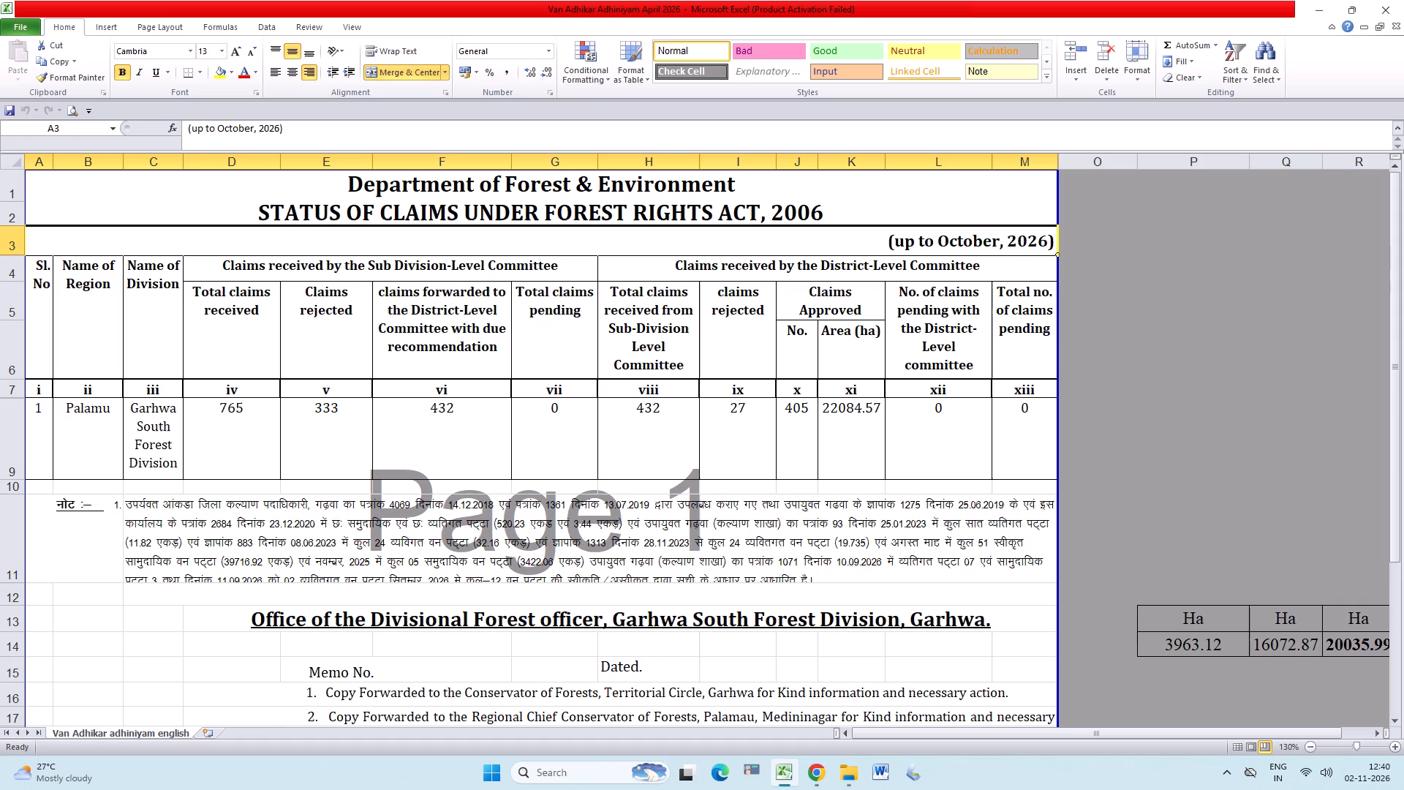
key(ctrl+p)
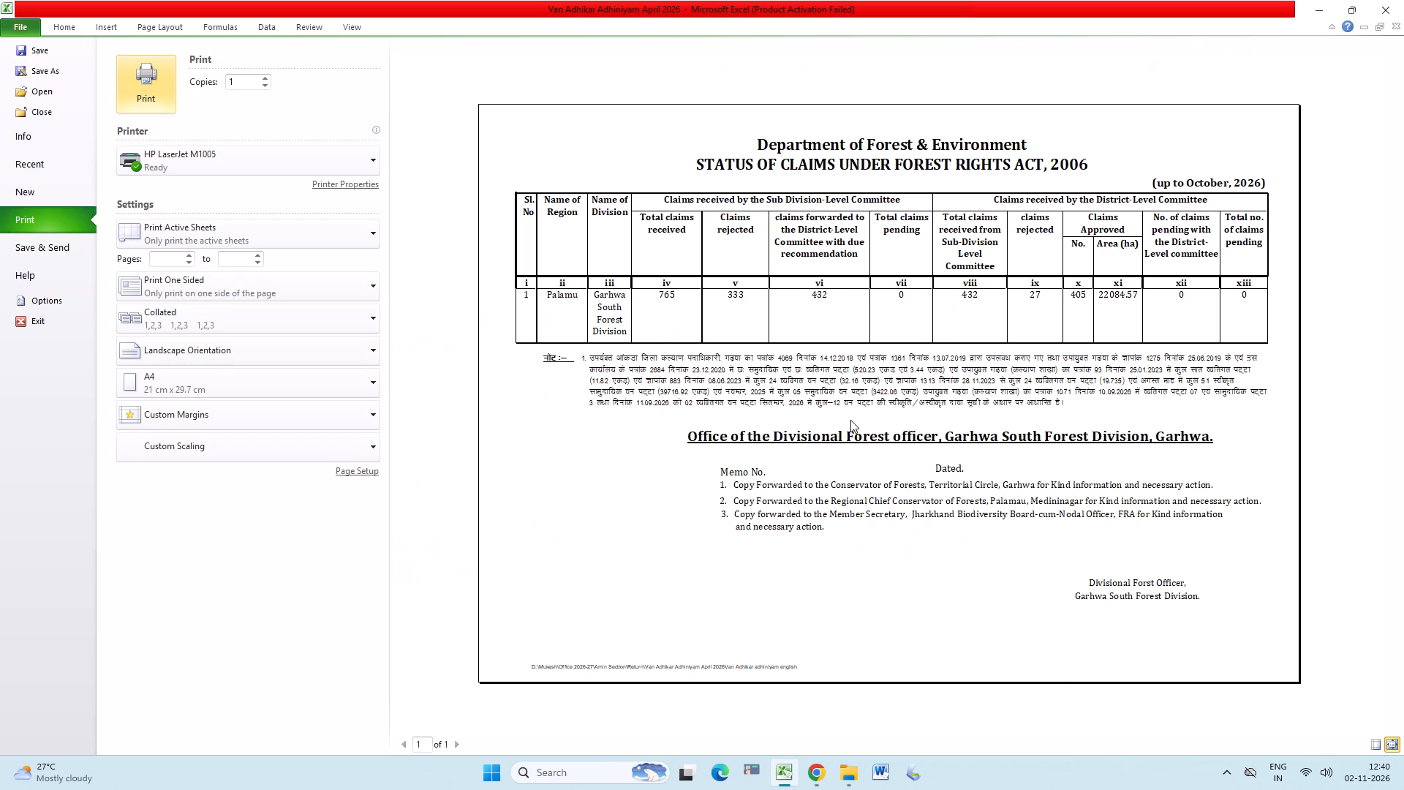
key(Return)
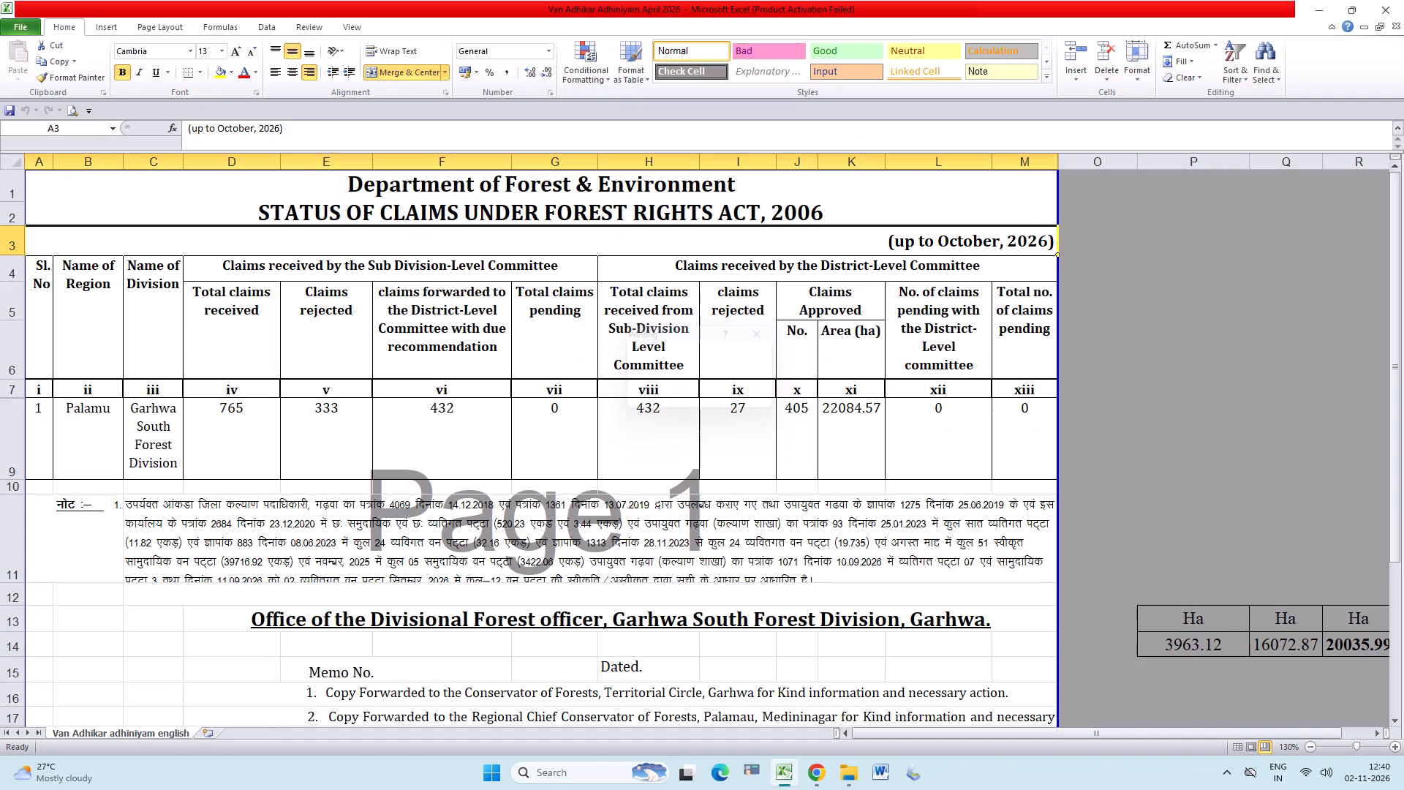
key(ctrl+p)
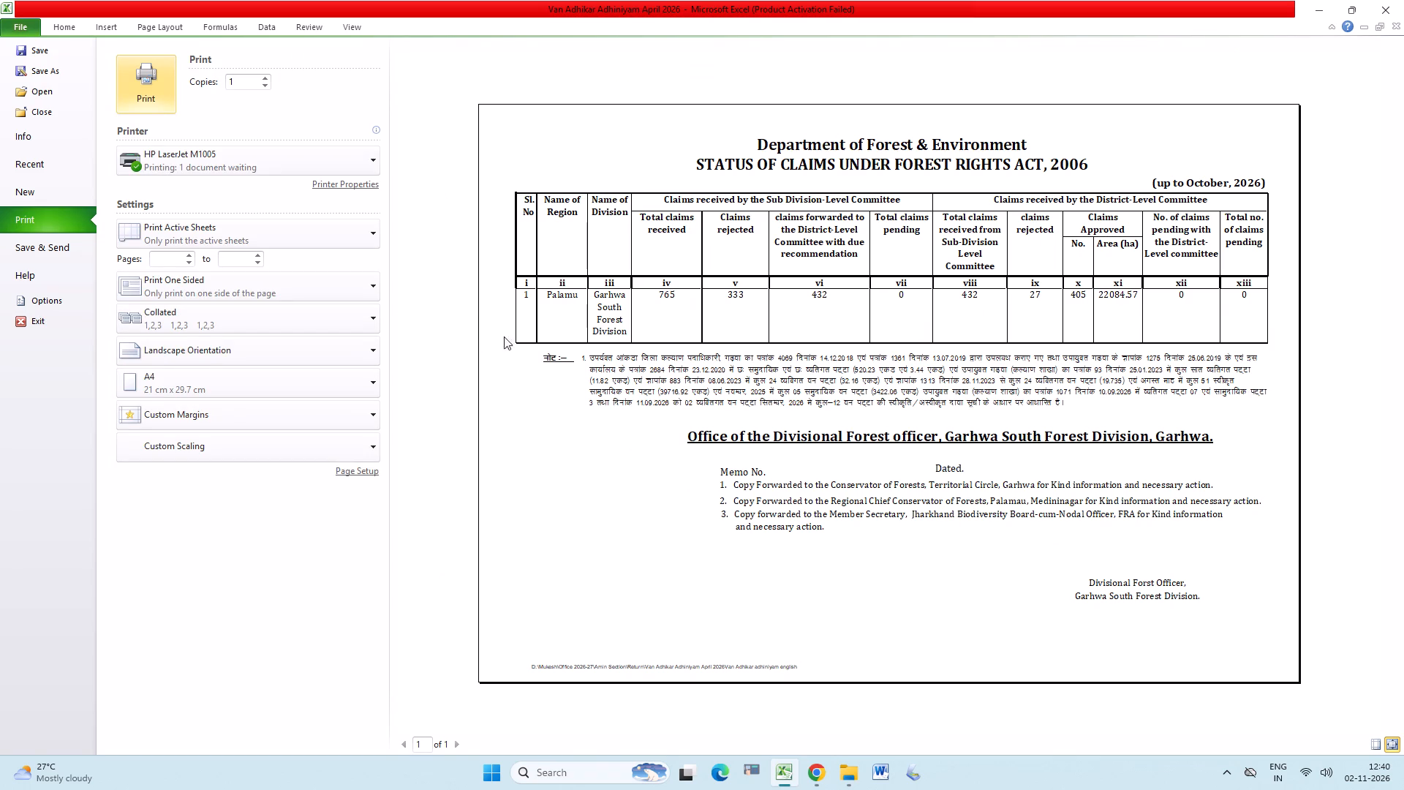
key(Return)
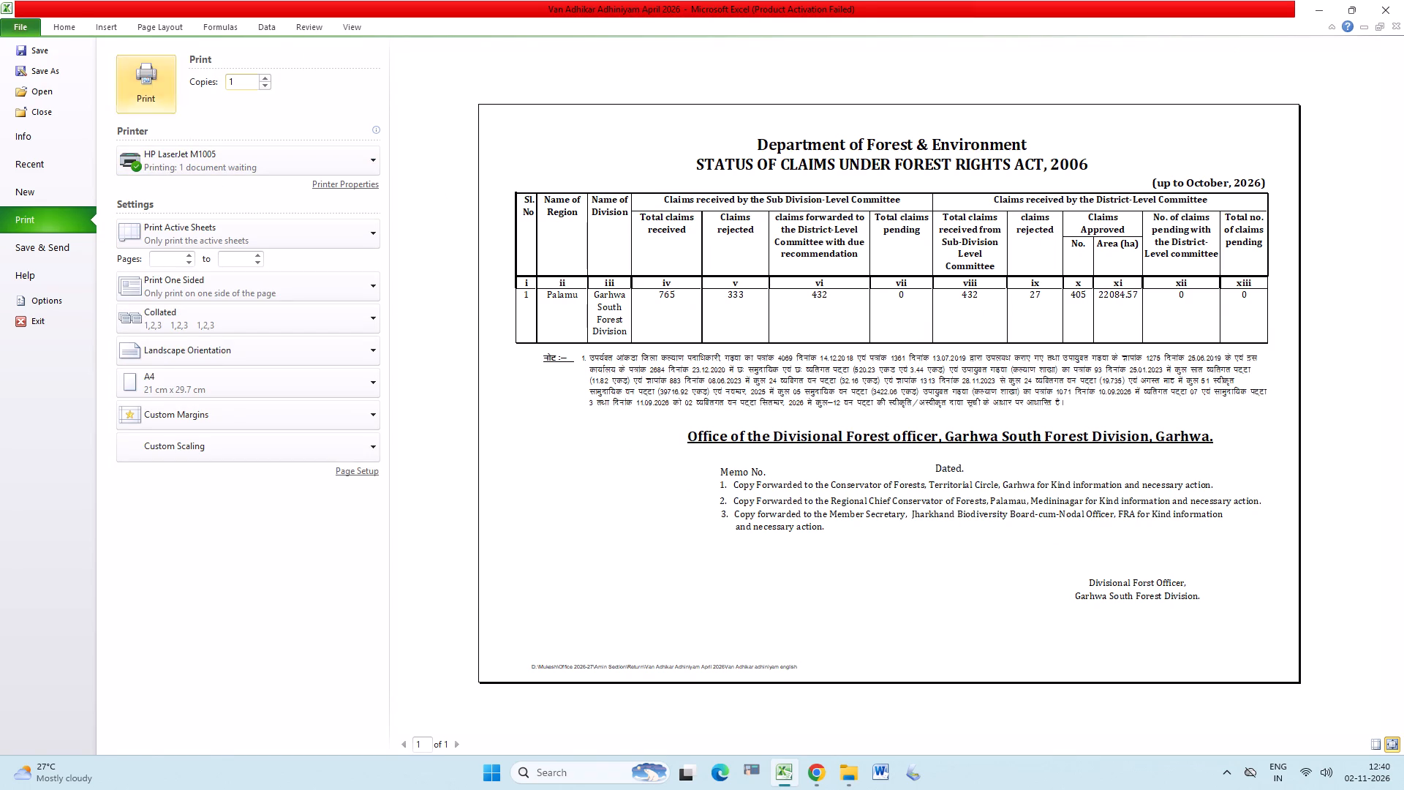
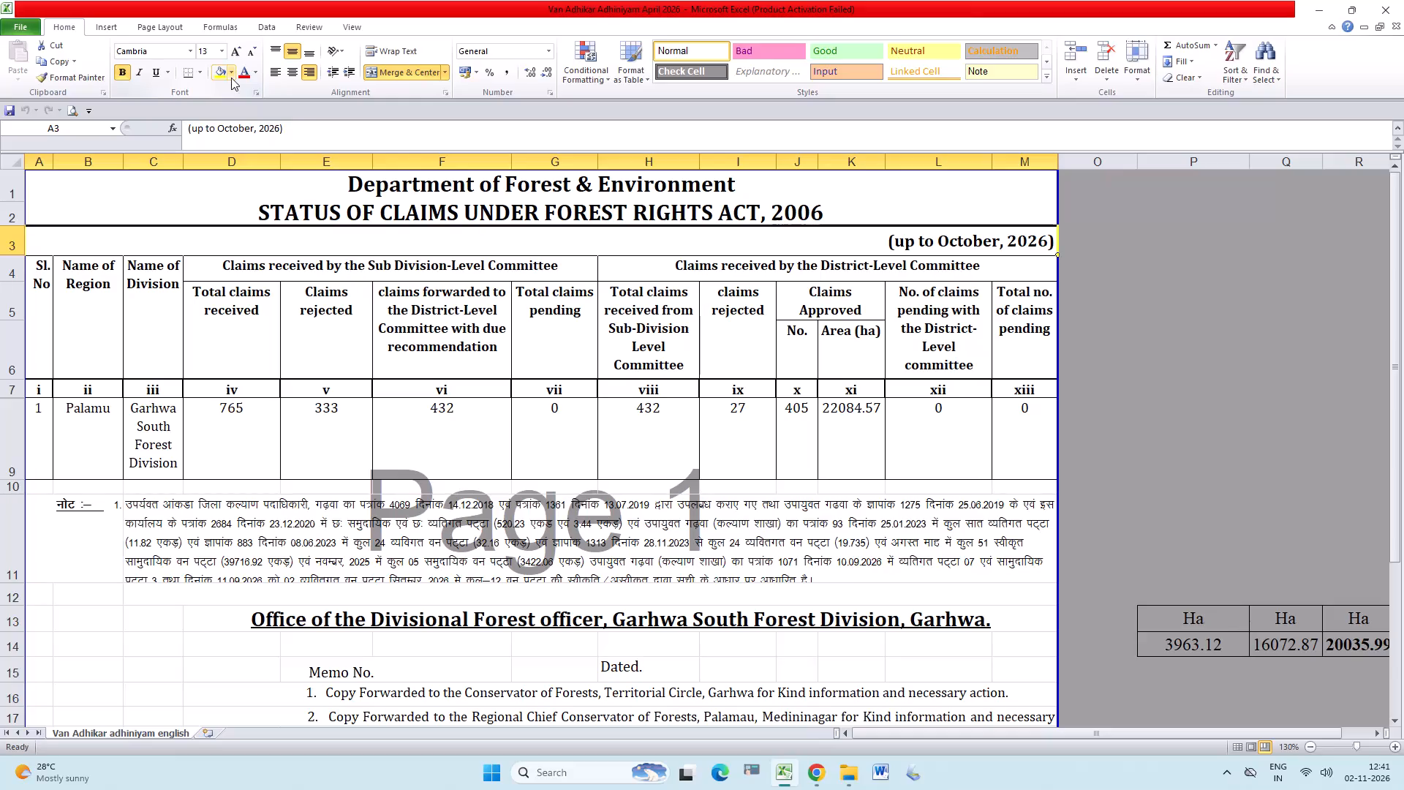
Close the Van Adhikar Adhiniyam April 2026 workbook.
click(1403, 0)
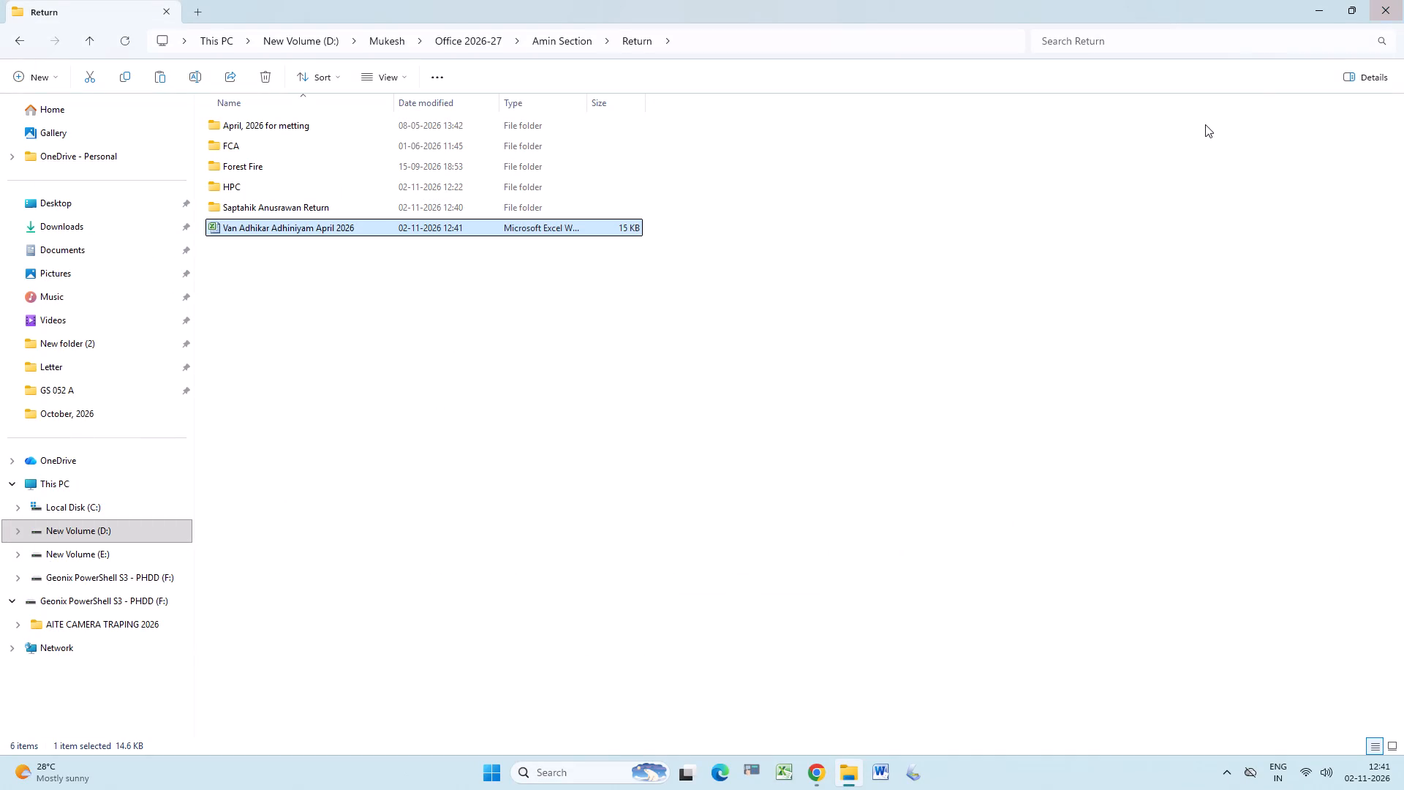
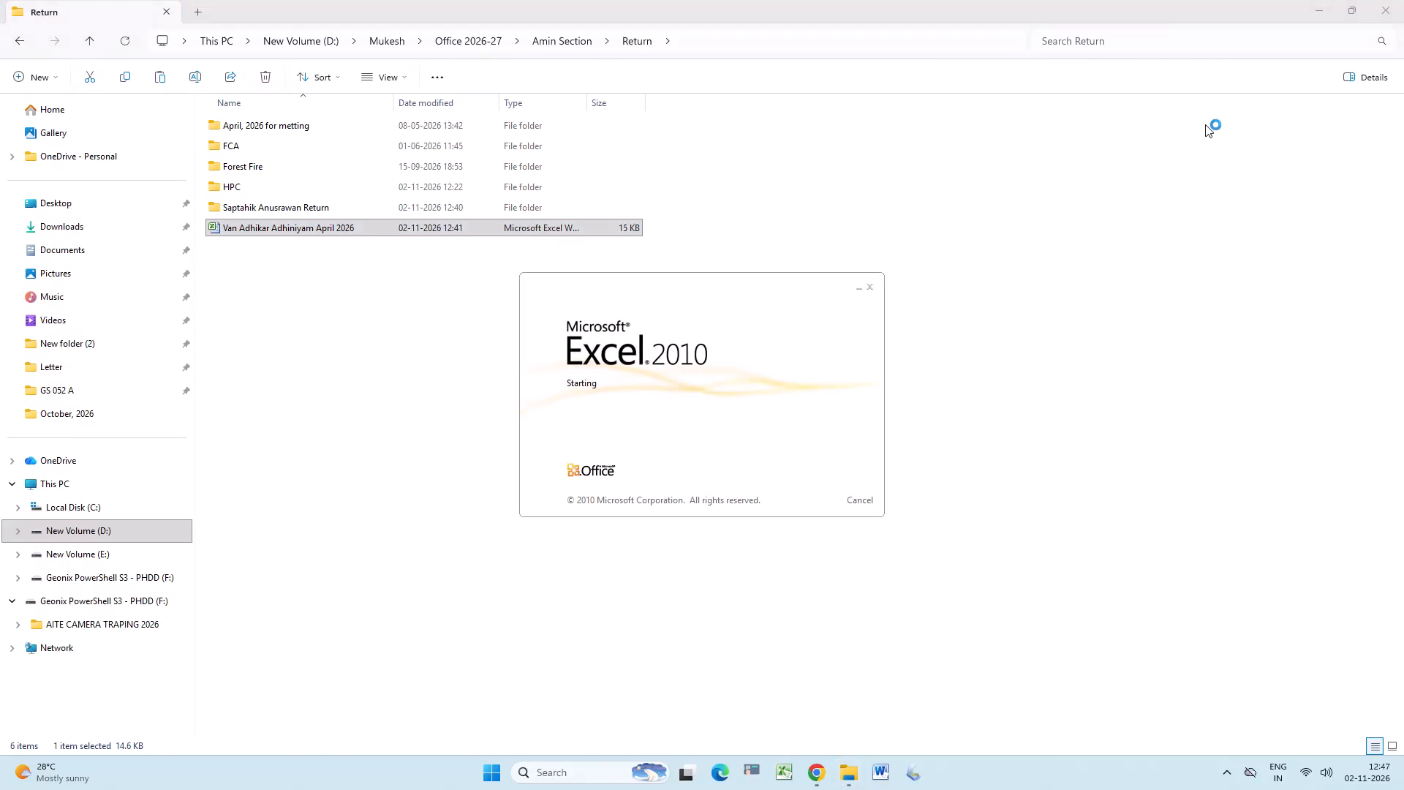
Reopen the Van Adhikar Adhiniyam April 2026 workbook from the Return folder.
key(Return)
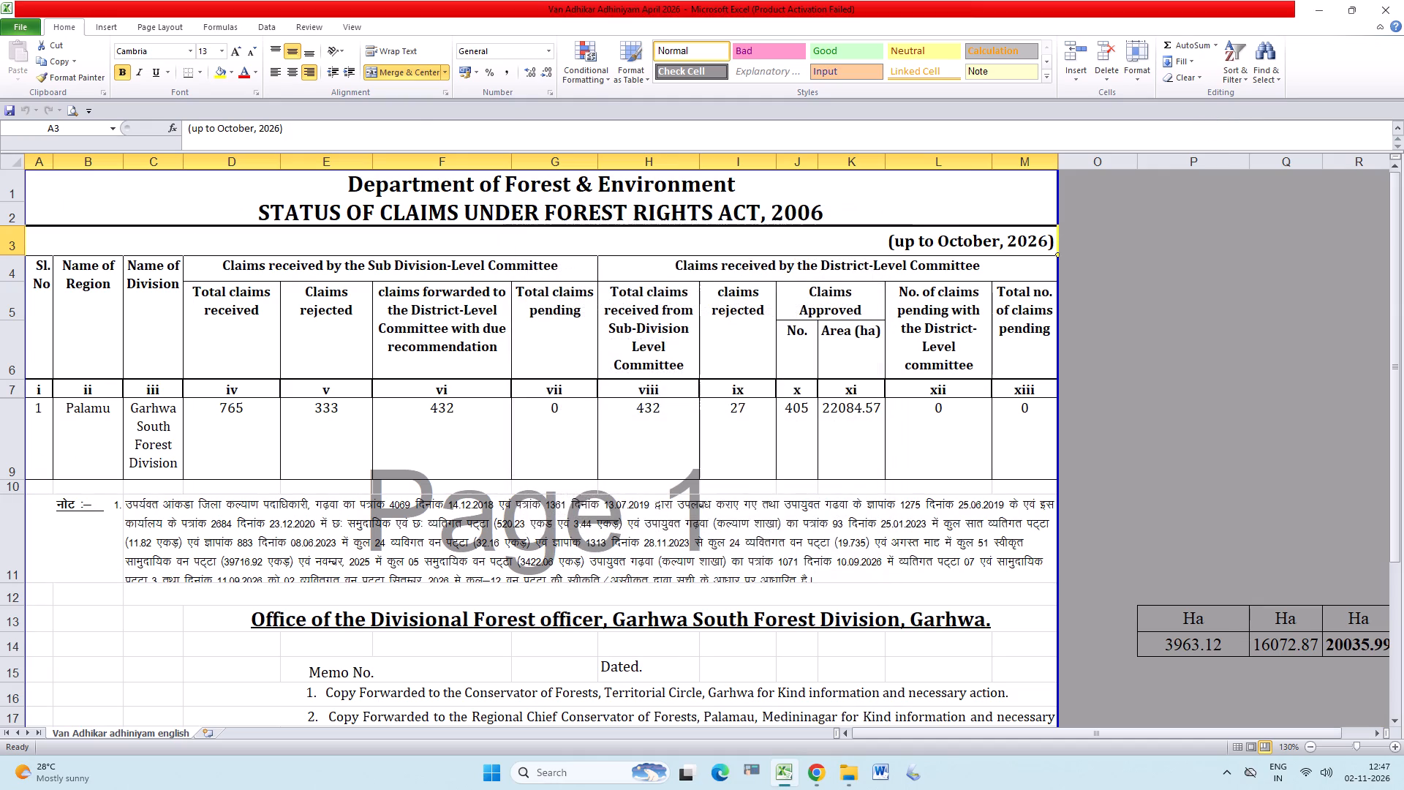
key(Return)
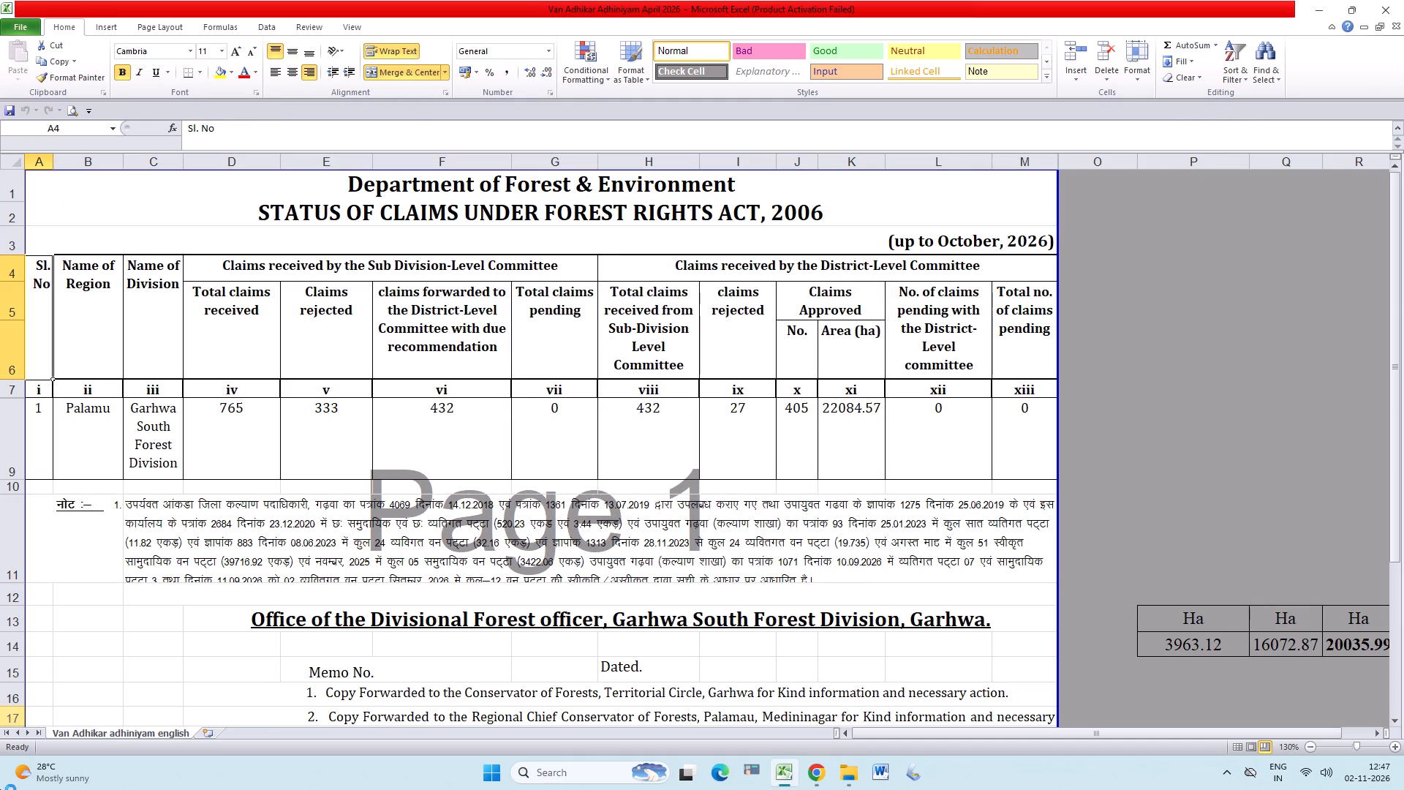
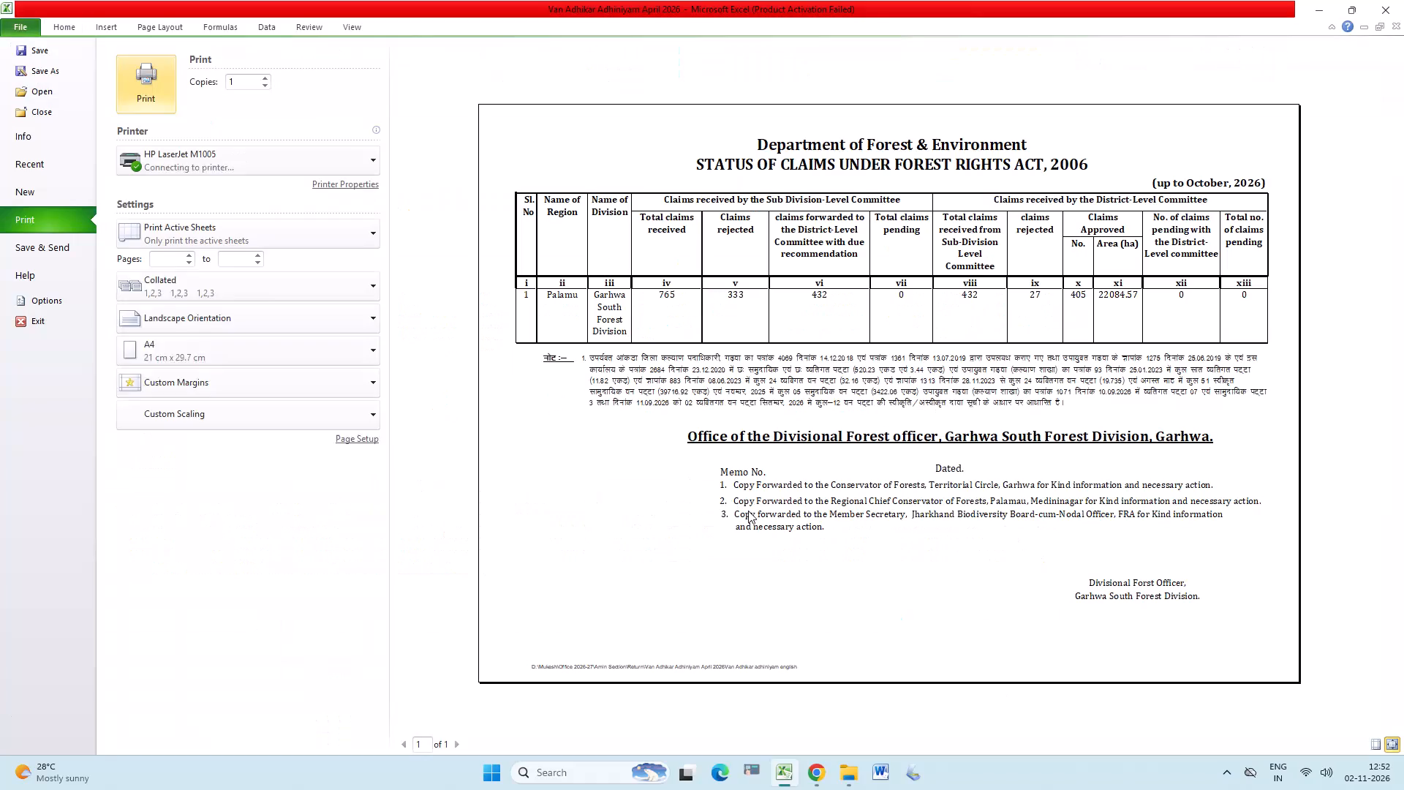
Print one A4 landscape copy of the Forest Rights Act claims status sheet.
key(Return)
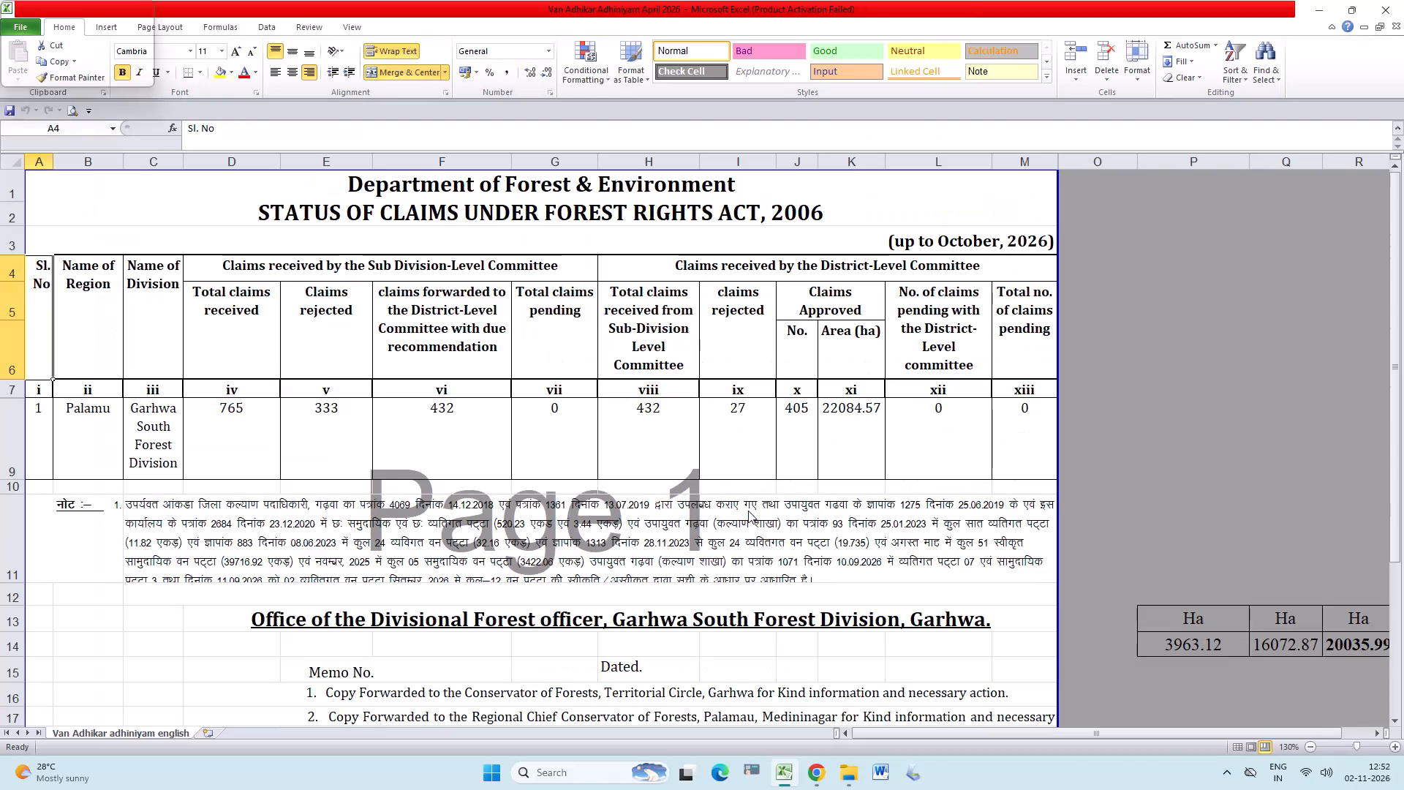
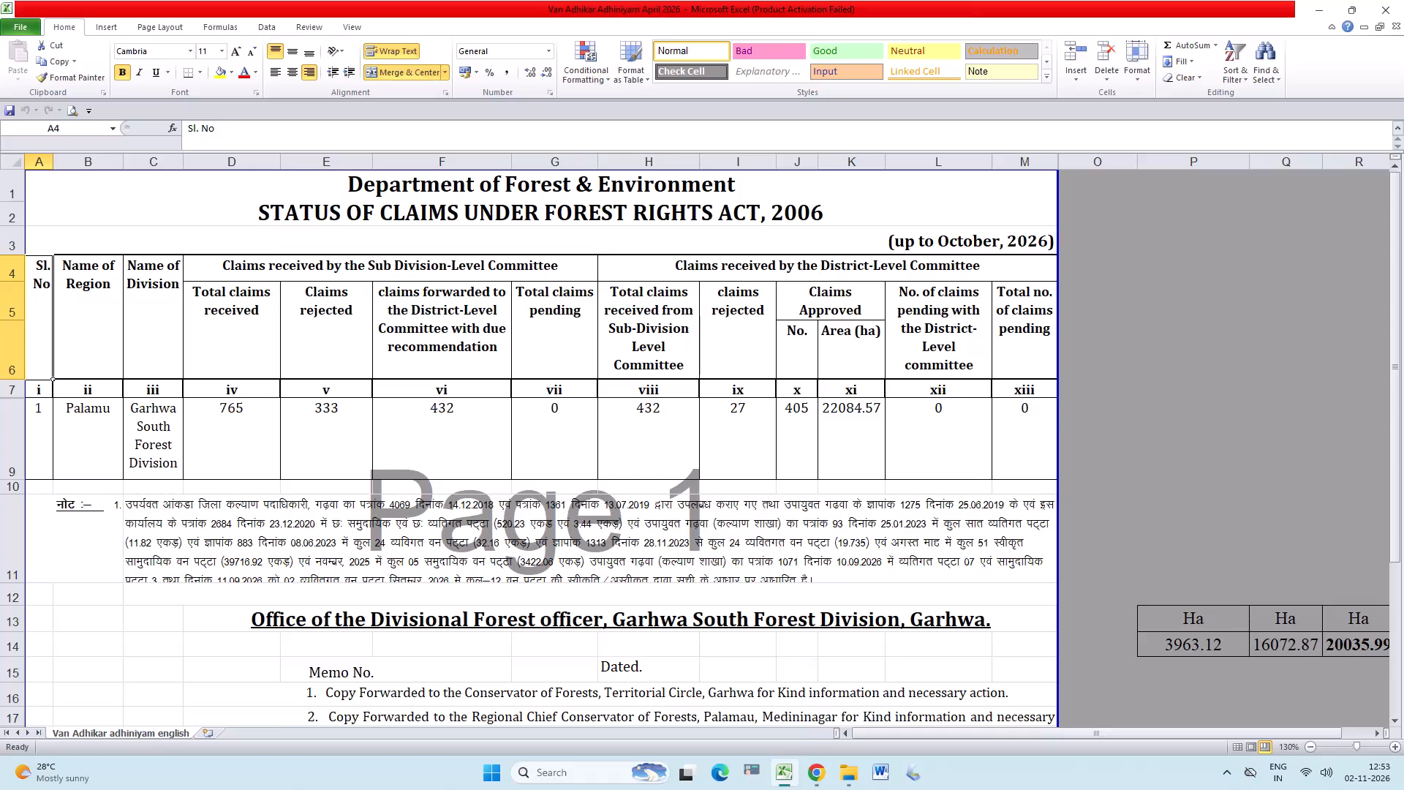
Close the Van Adhikar Adhiniyam April 2026 workbook and go back to the Return folder.
click(1403, 0)
click(638, 426)
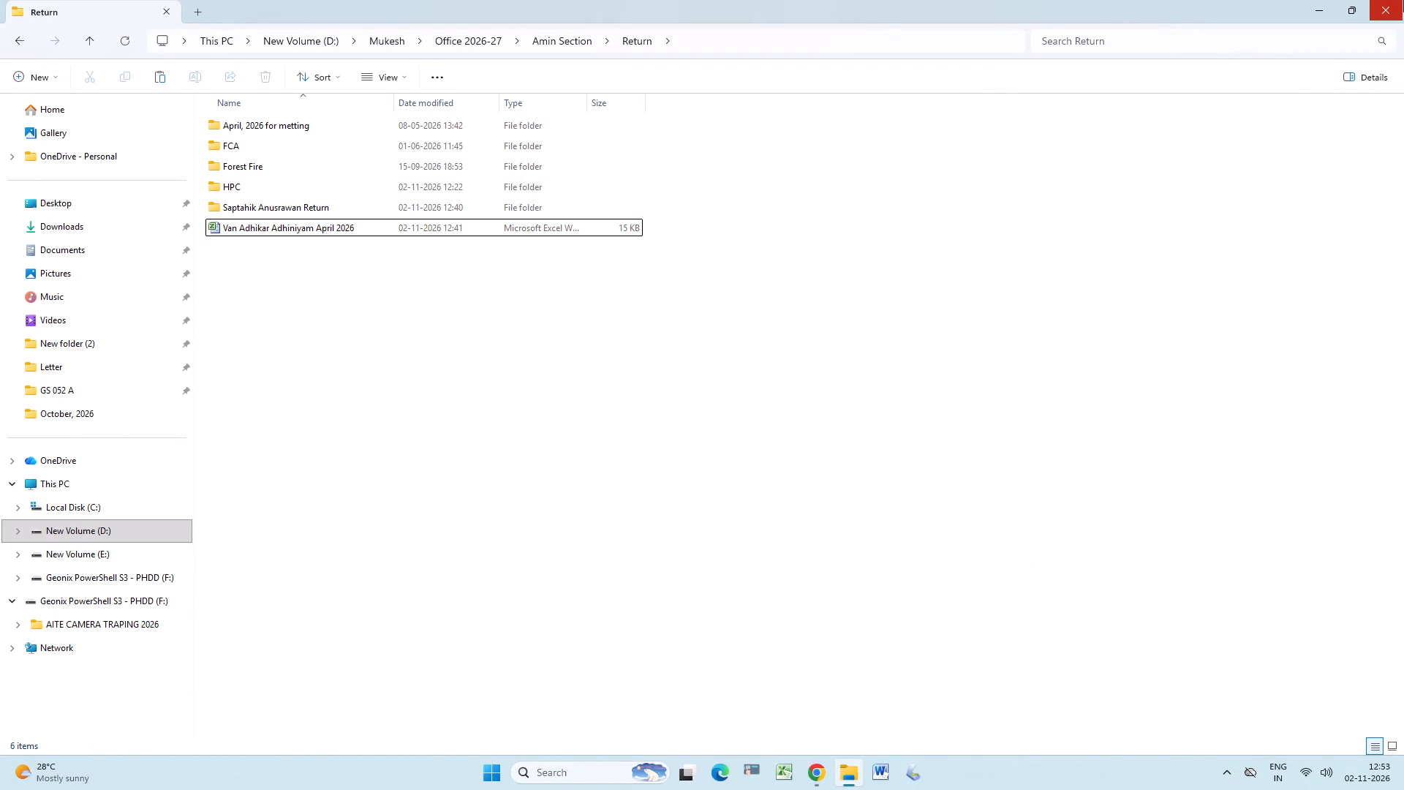
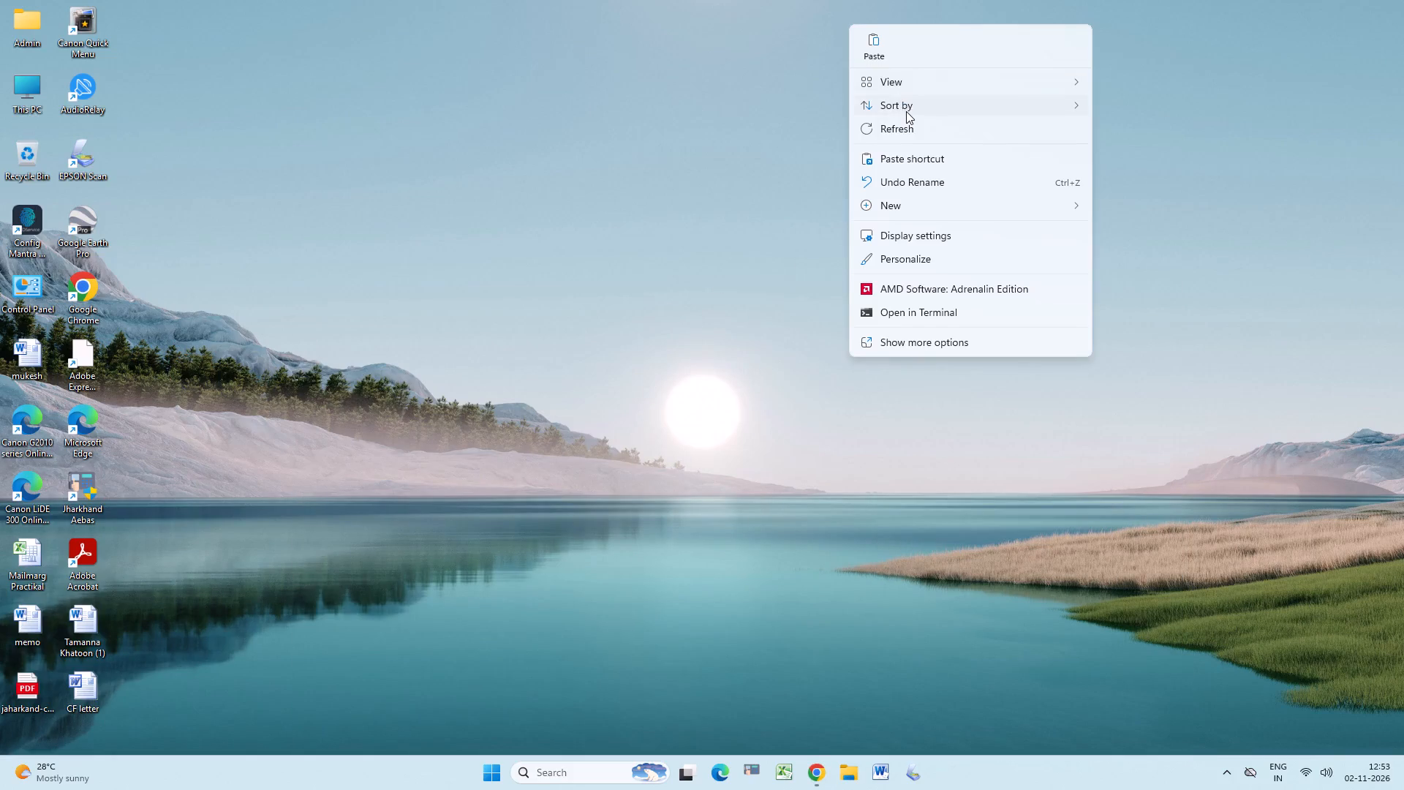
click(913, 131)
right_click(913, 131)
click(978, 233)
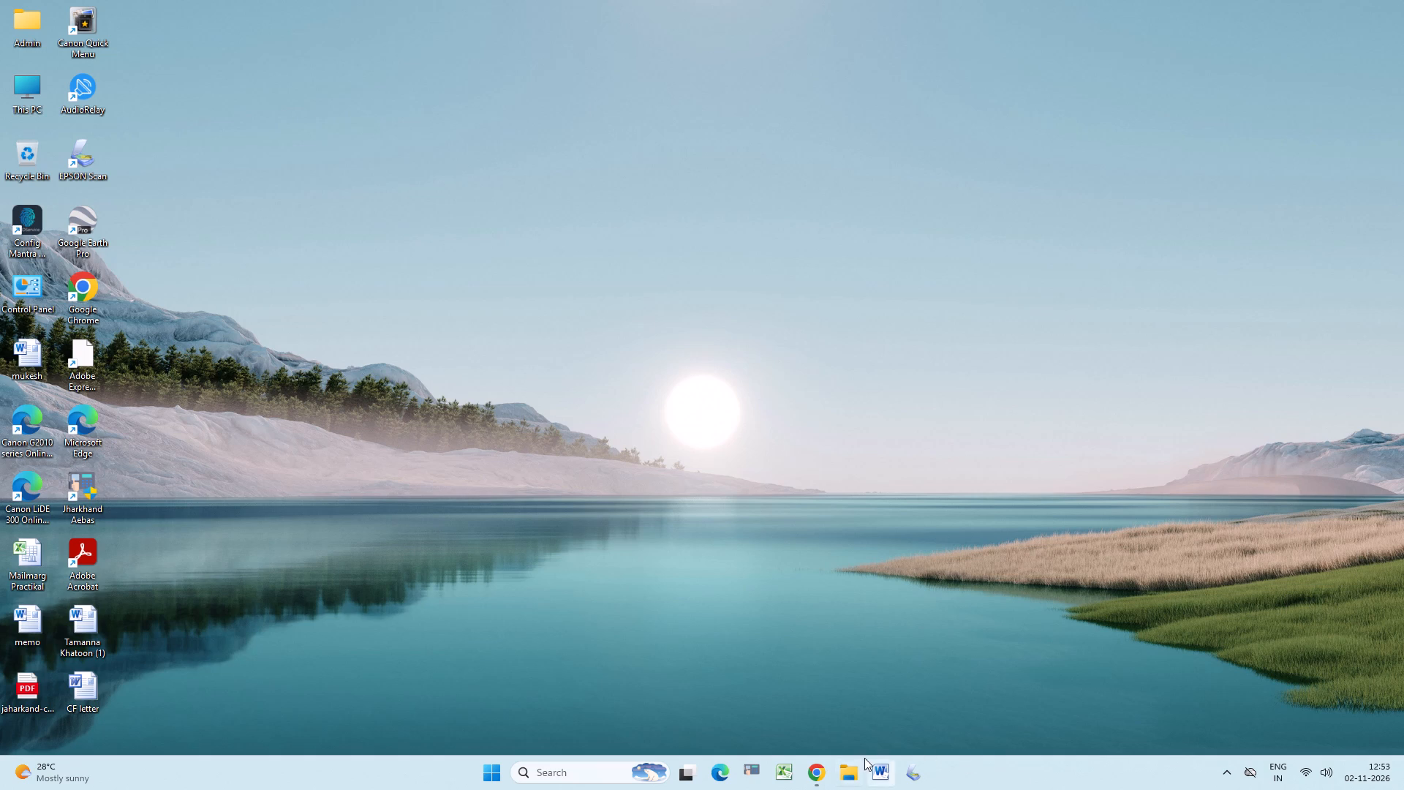
Open a File Explorer window to browse the office return files.
click(850, 777)
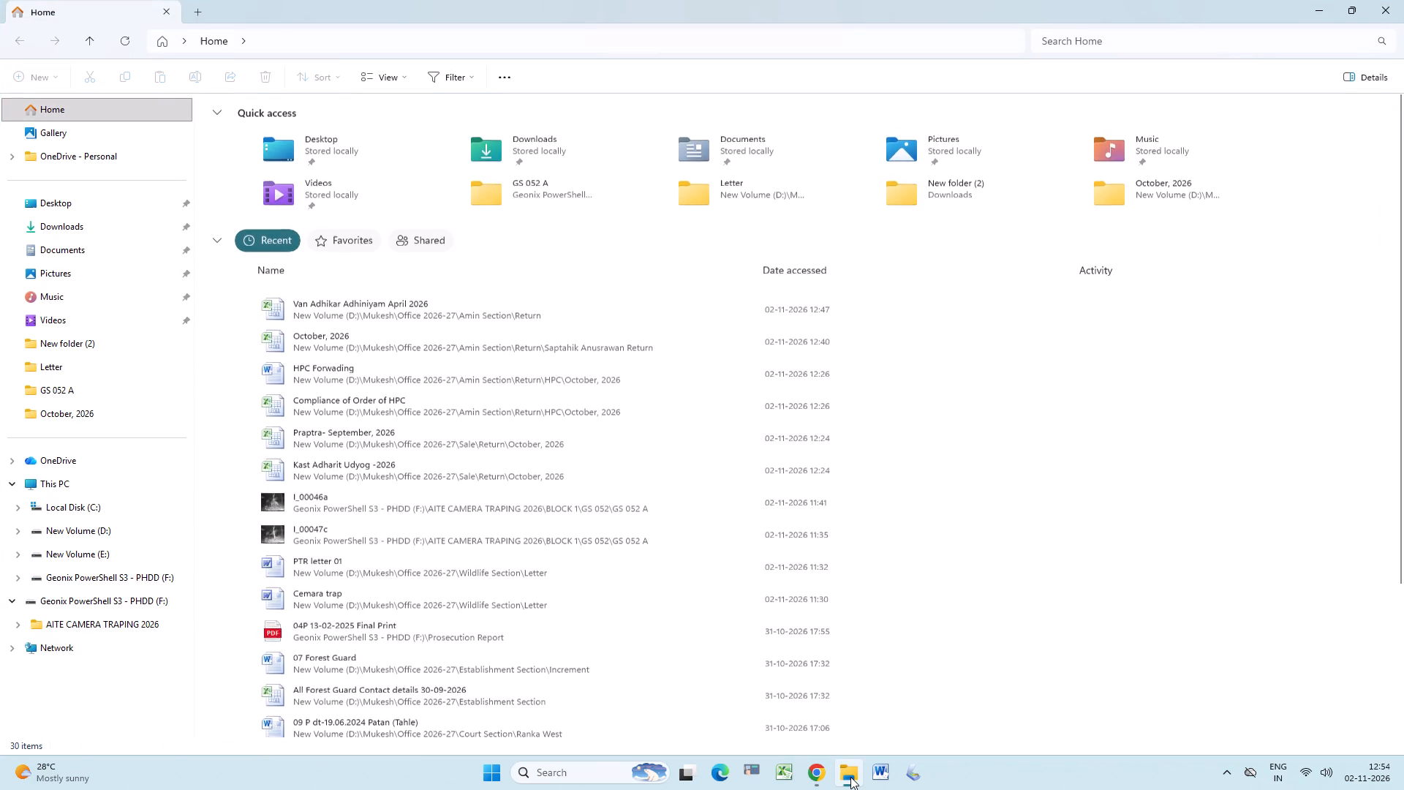
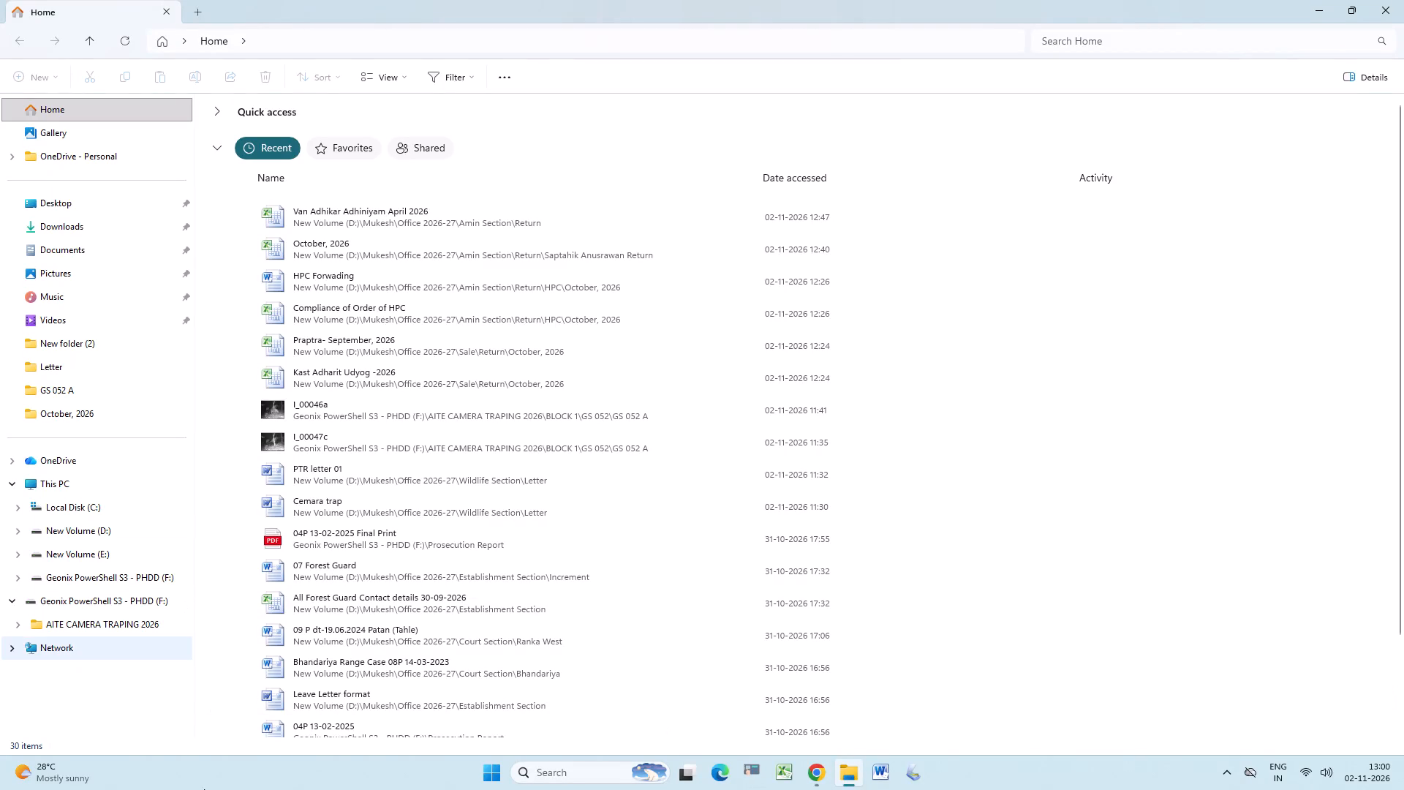
Open the Forwading letter from D:\Mukesh\Office 2026-27\Amin Section\Return\Saptahik Anusrawan Return.
click(116, 534)
double_click(292, 154)
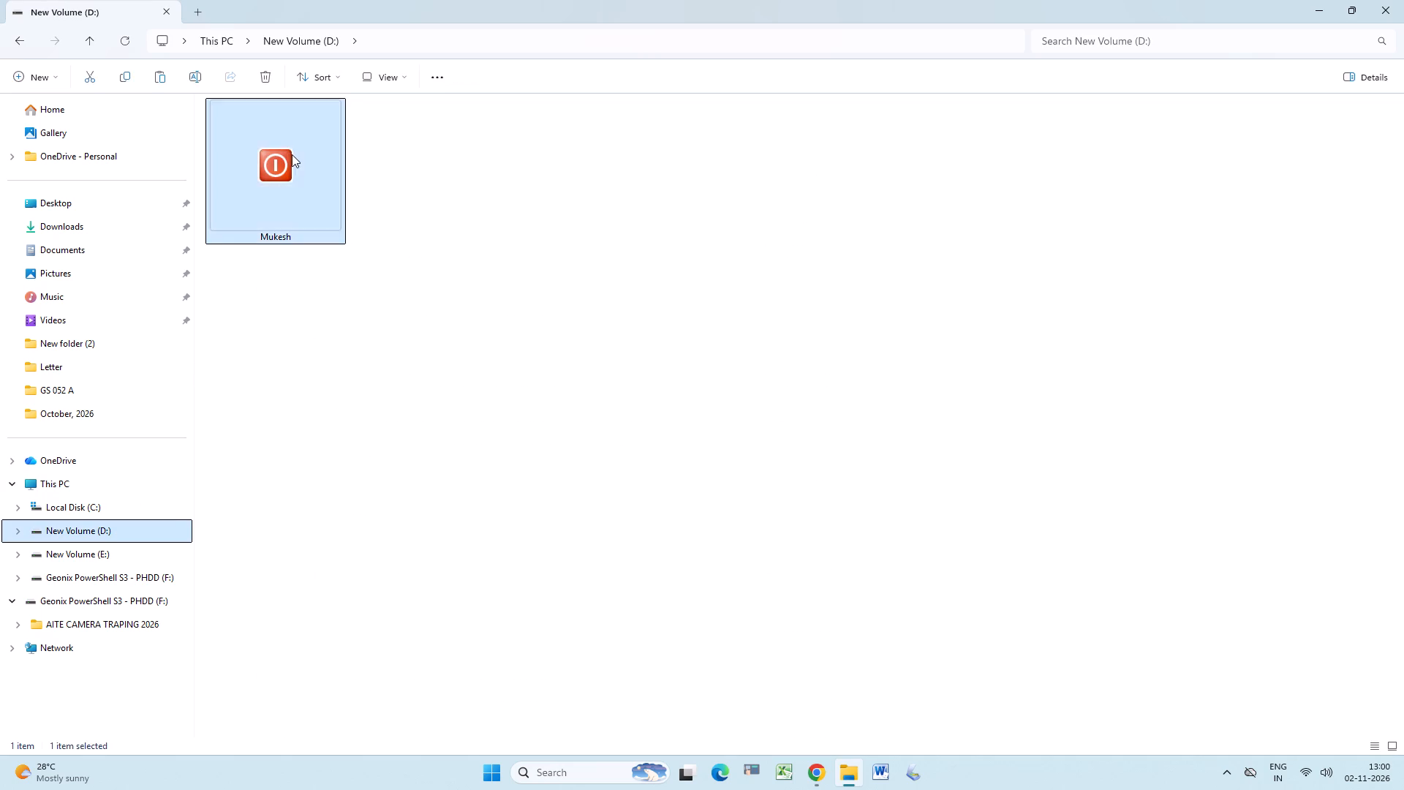
double_click(825, 116)
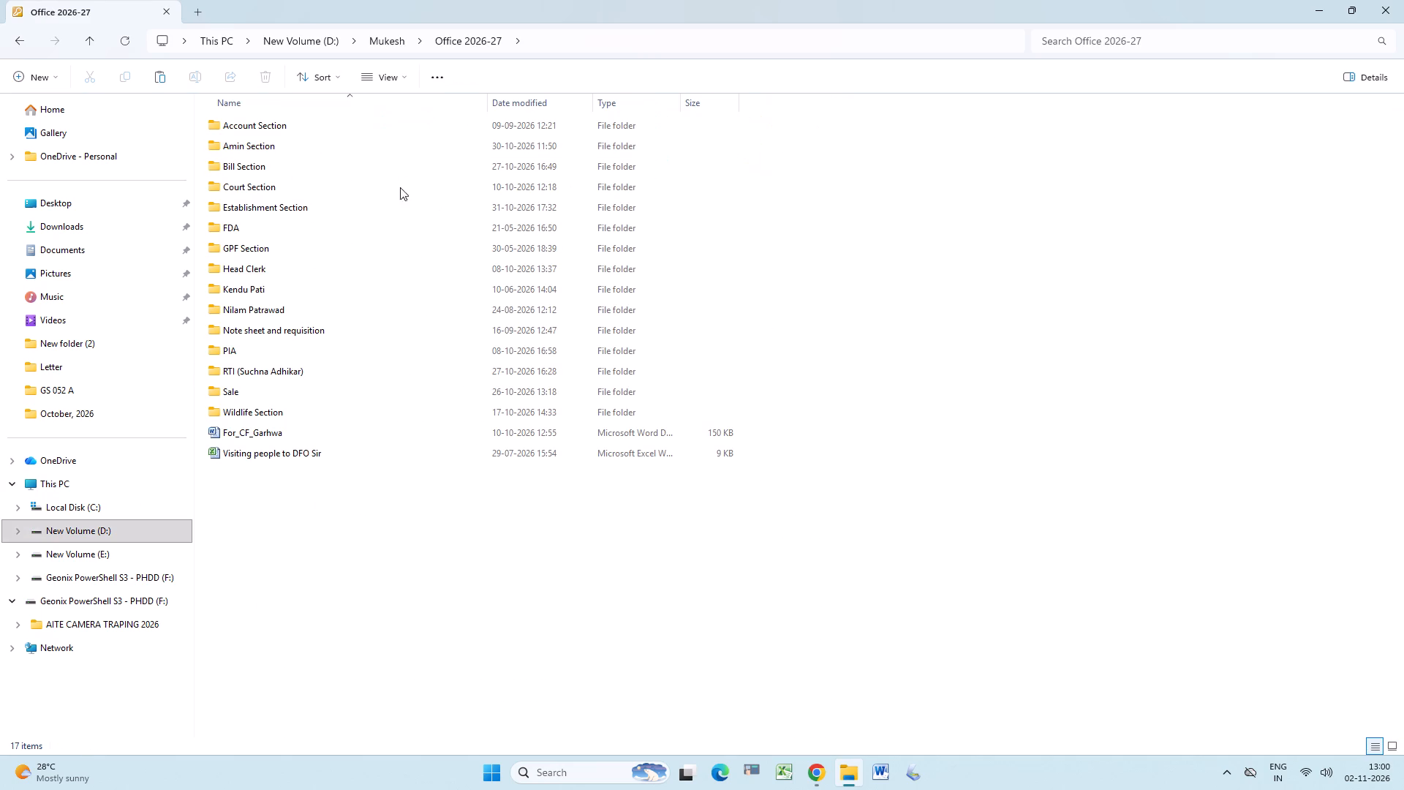
triple_click(327, 146)
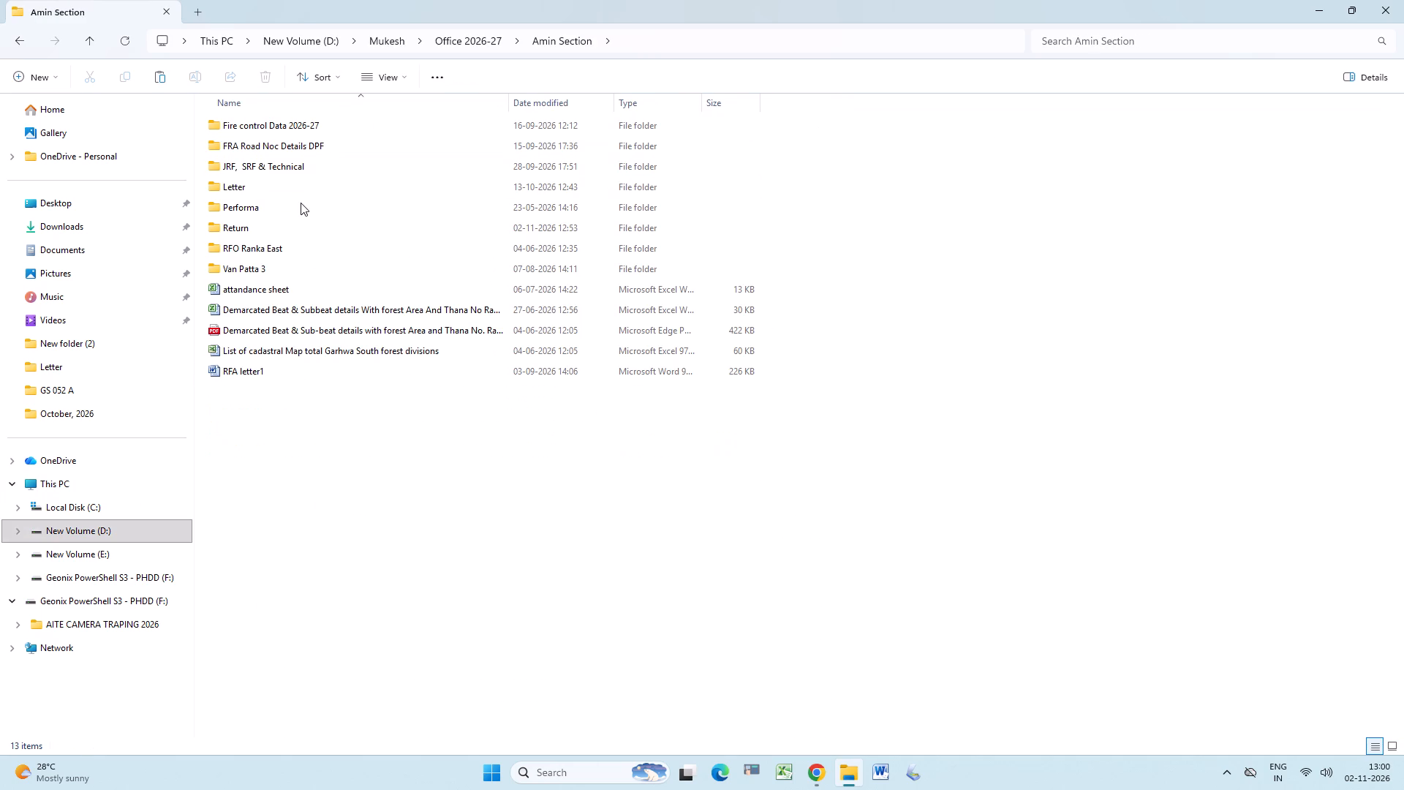
double_click(282, 231)
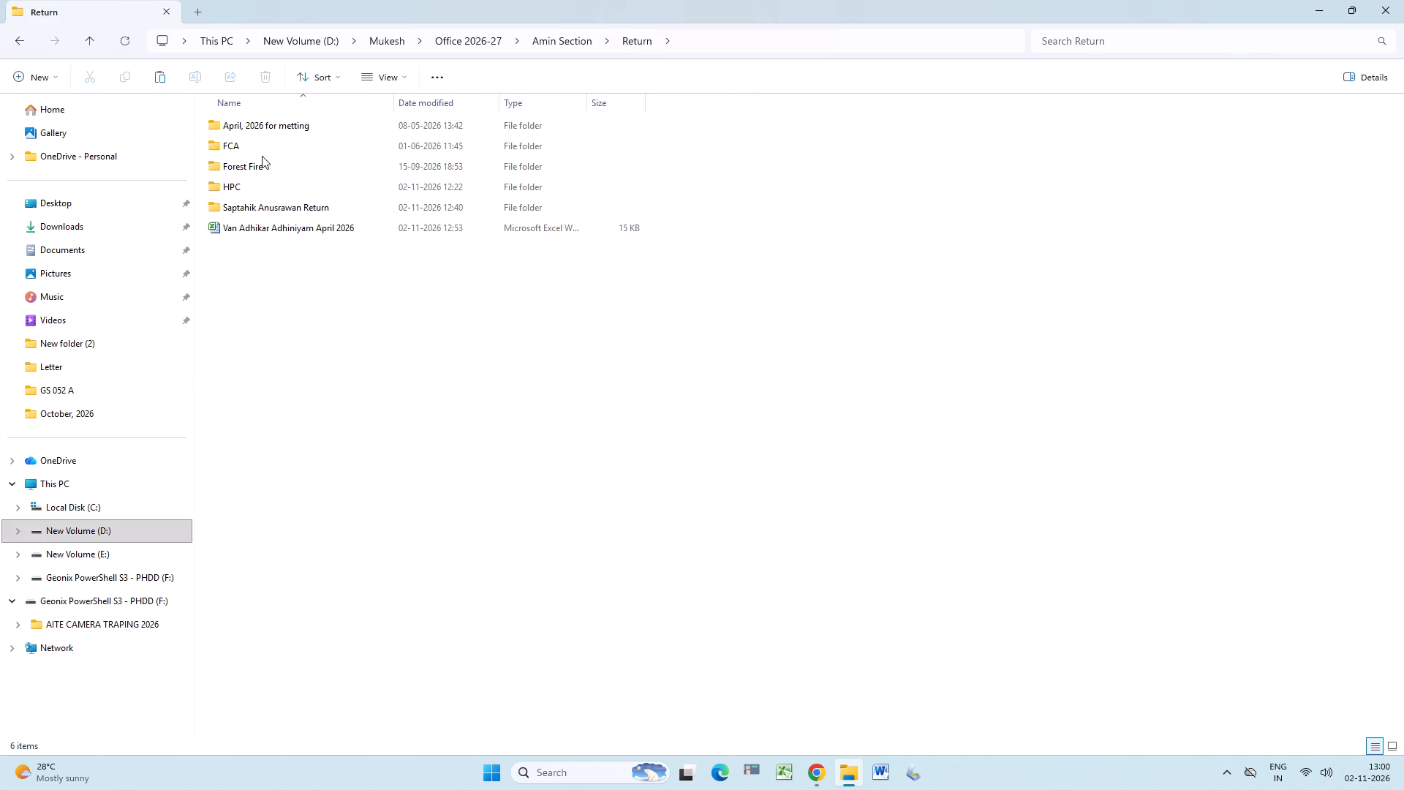
click(287, 204)
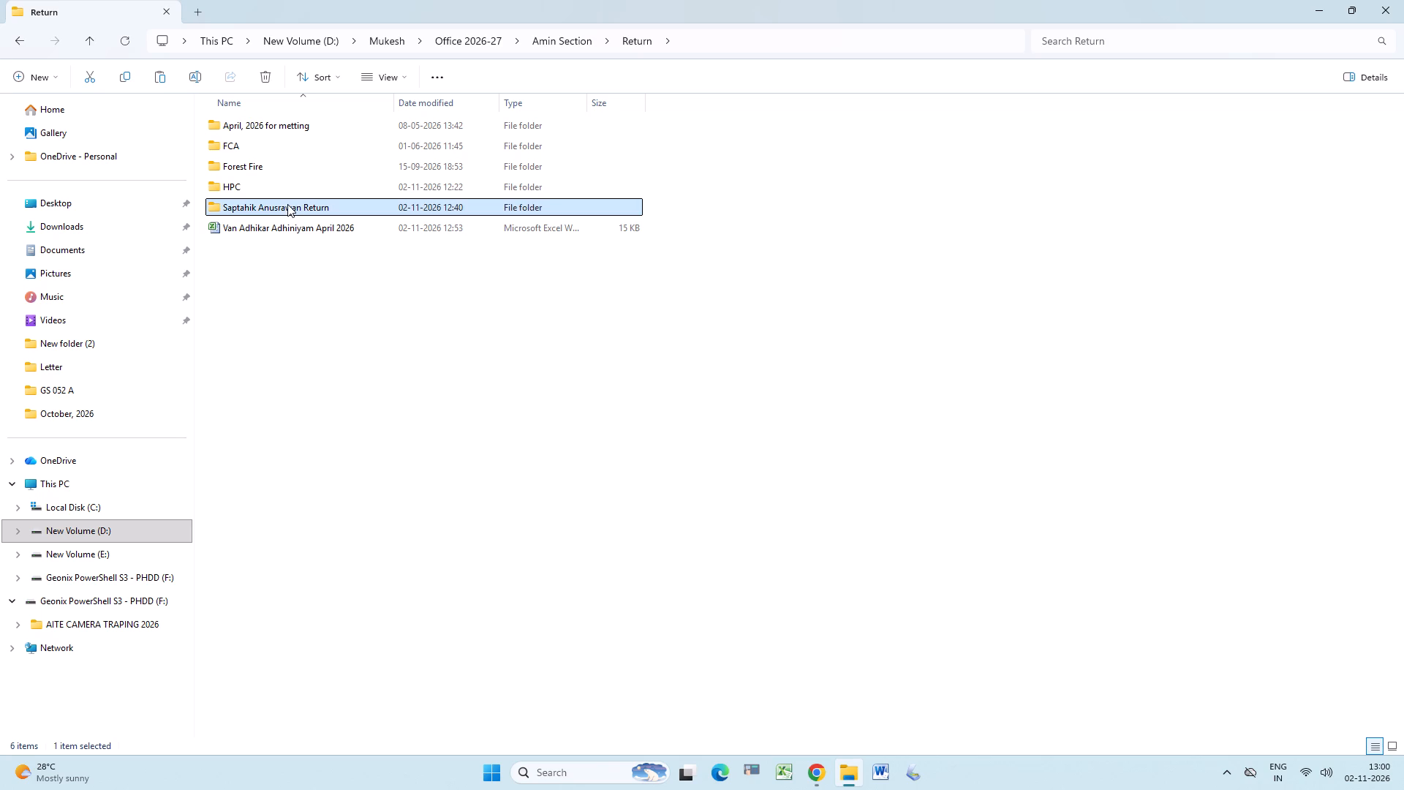
double_click(303, 202)
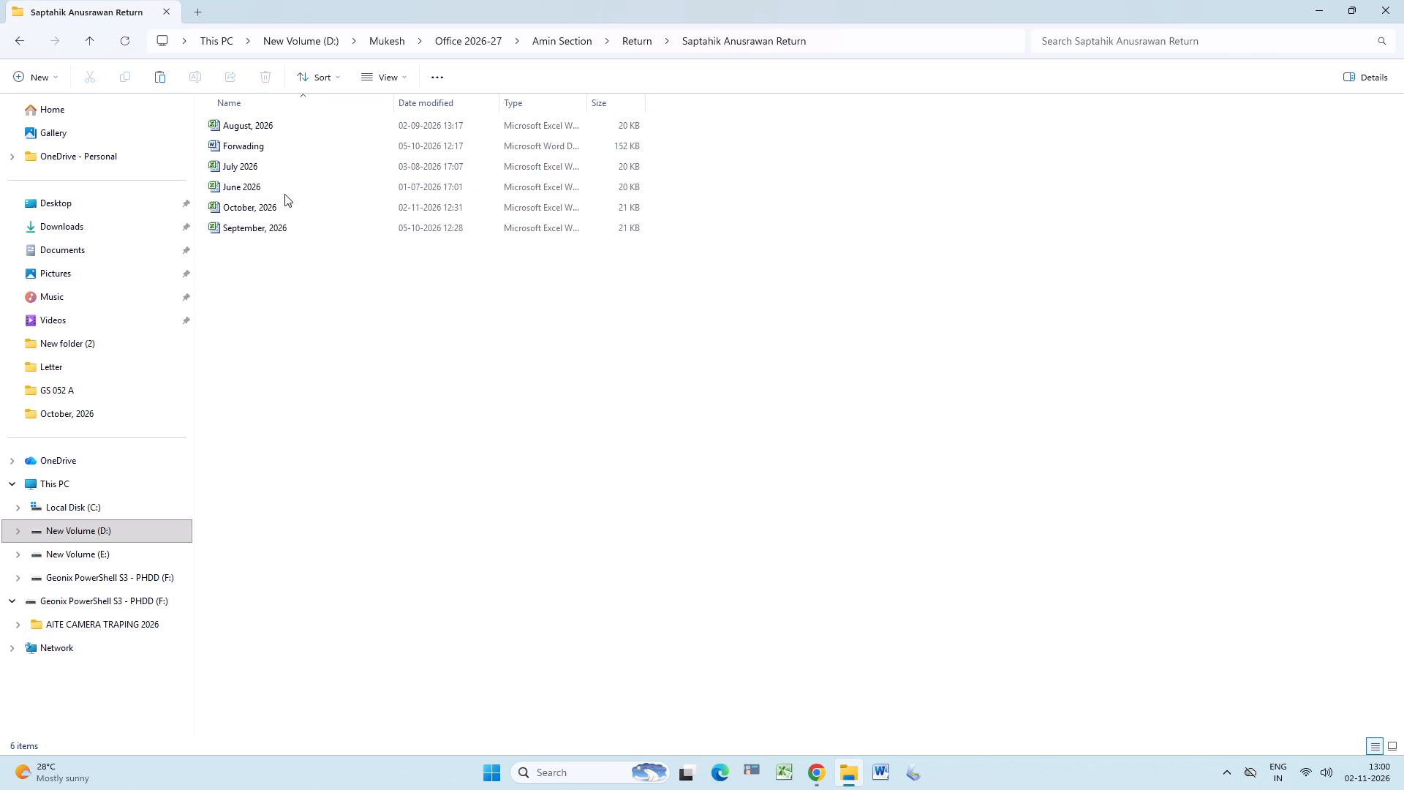
double_click(272, 148)
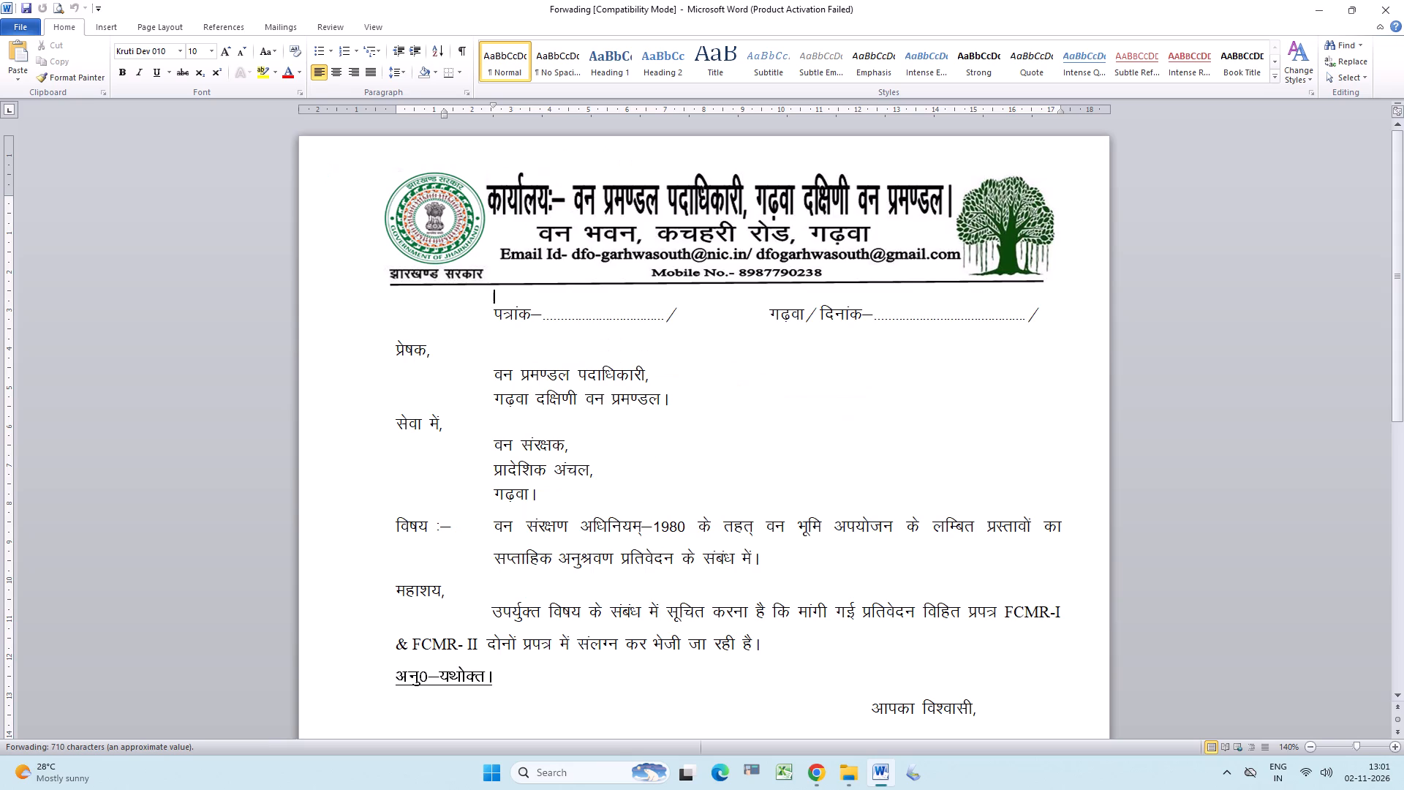
Set the font colour to Automatic from the closing आपका विश्वासी through the प्रतिलिपि section and final signature block.
click(848, 524)
scroll(907, 582, down, 1)
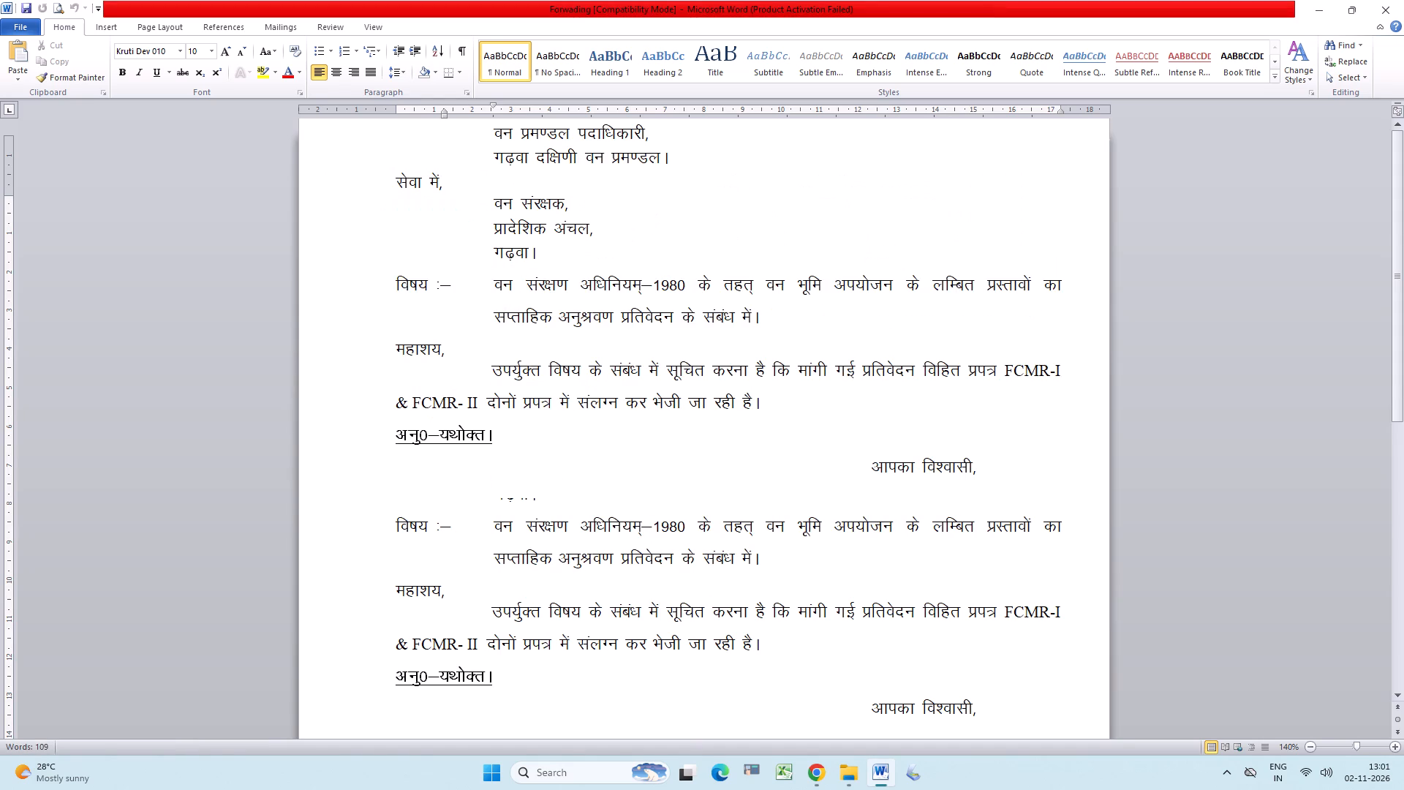
drag(841, 450, 979, 608)
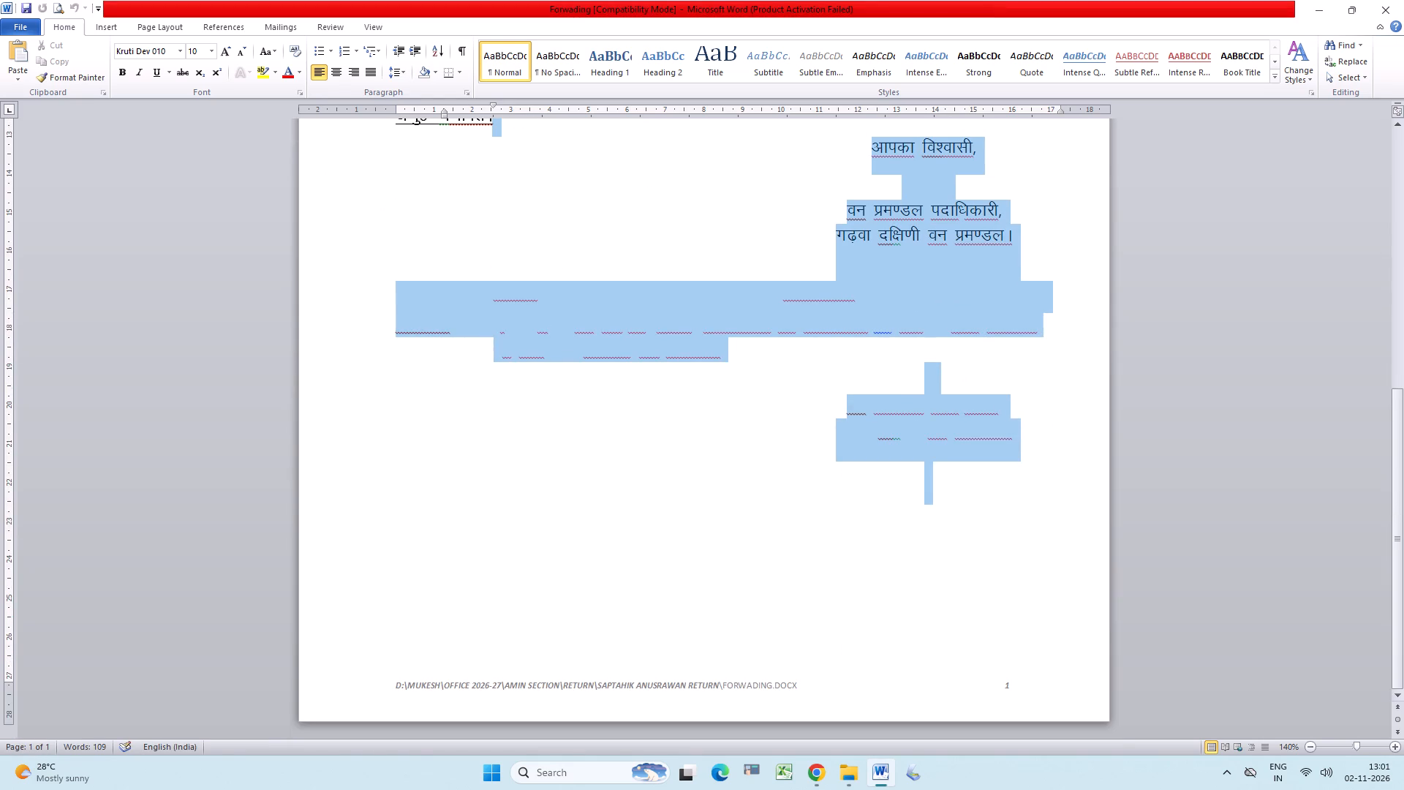
drag(979, 608, 1003, 456)
click(793, 379)
click(883, 143)
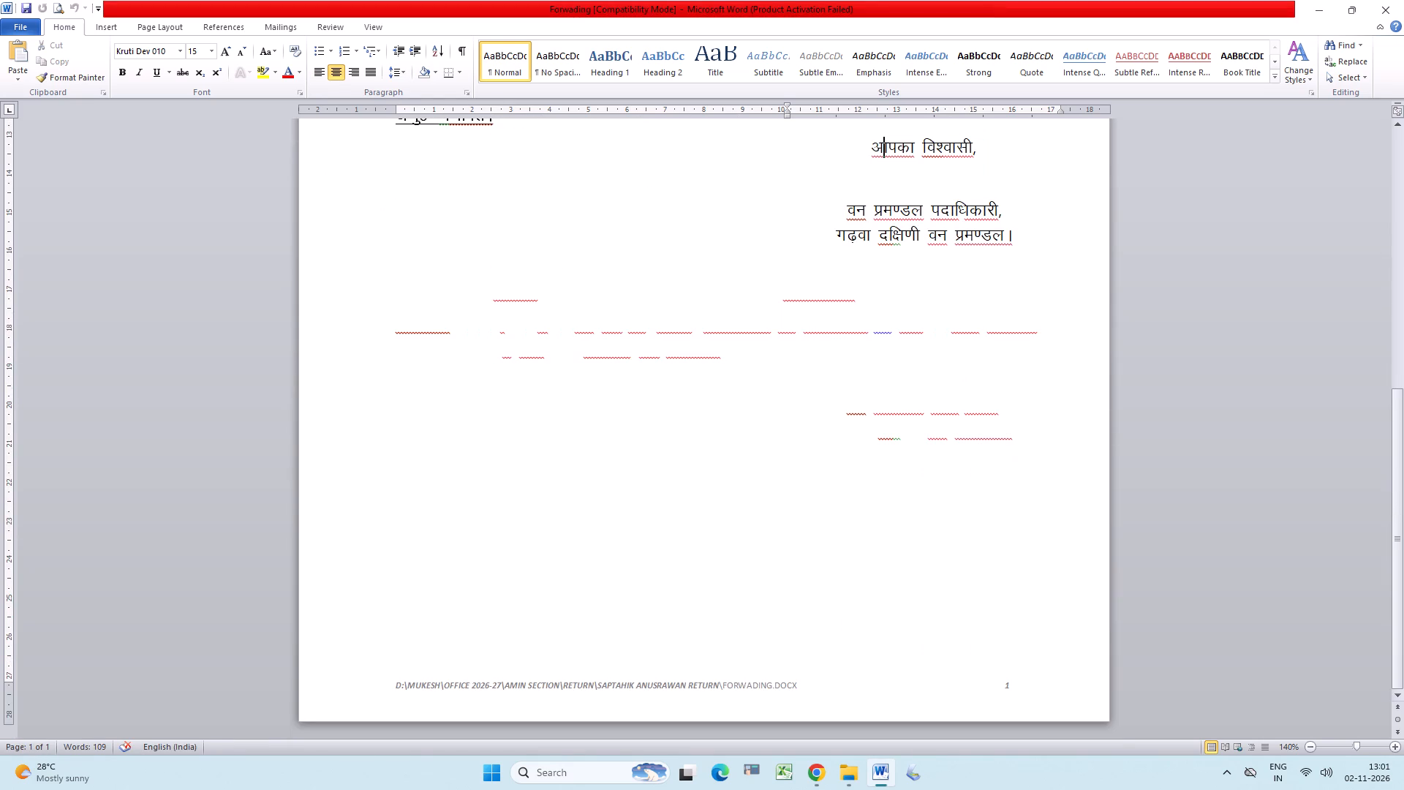
drag(875, 142, 1041, 496)
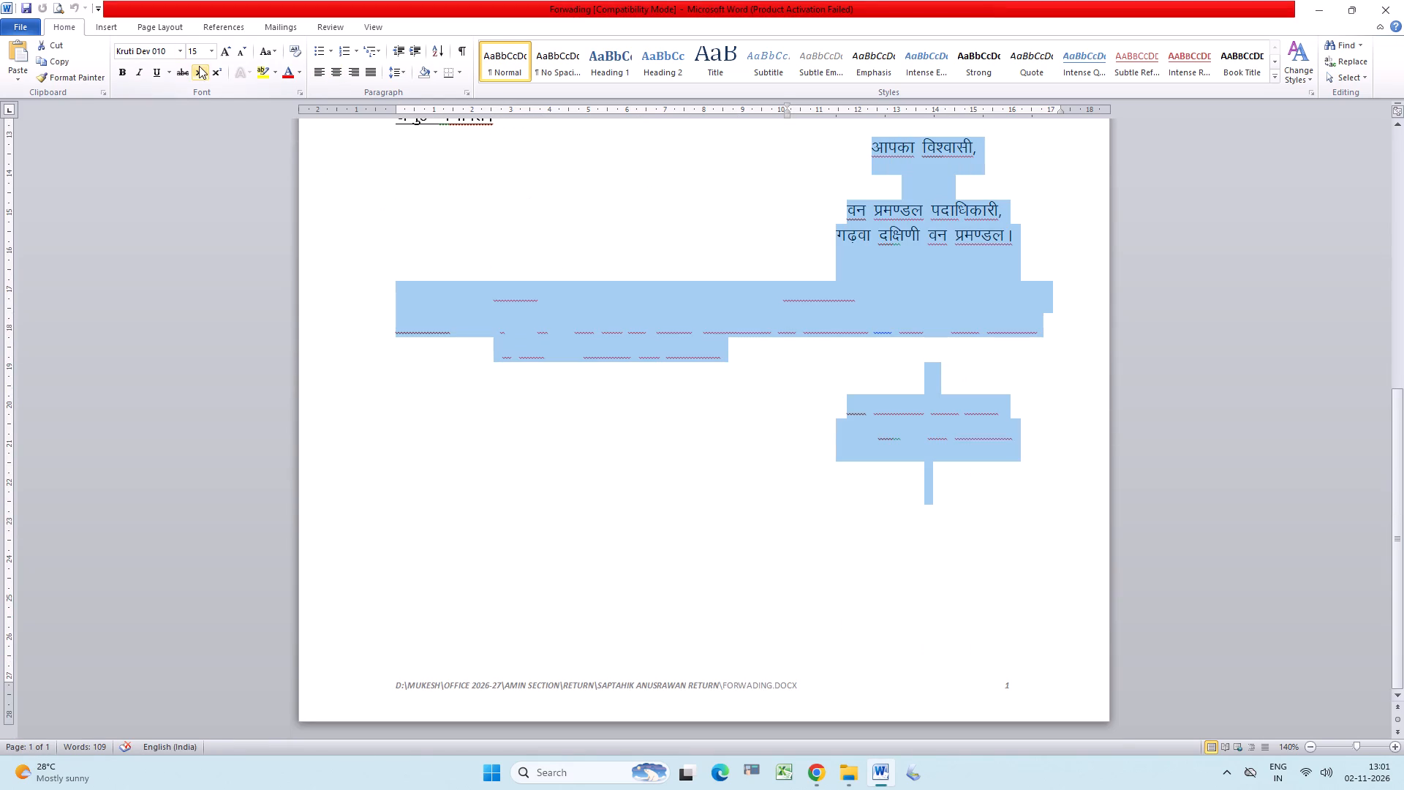
click(299, 66)
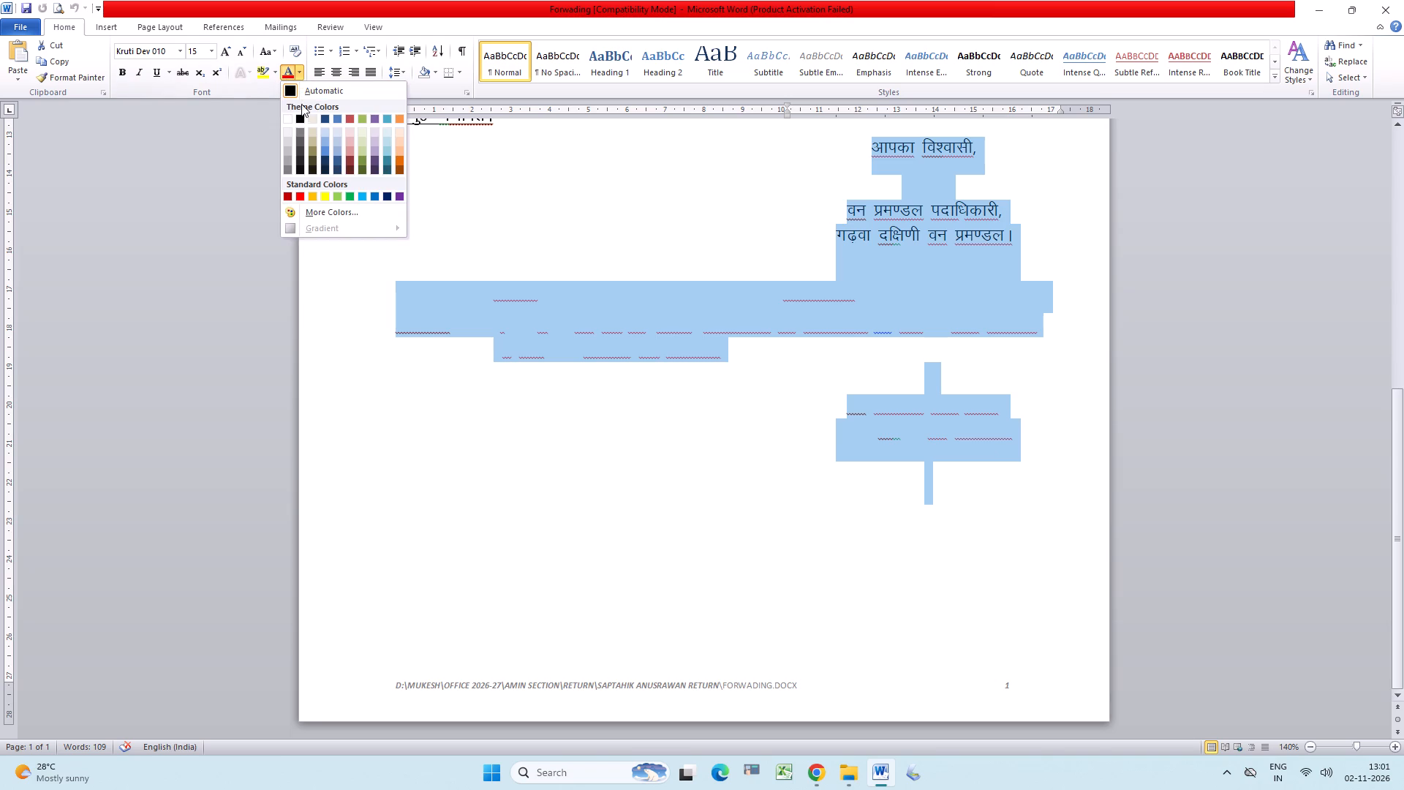
click(287, 117)
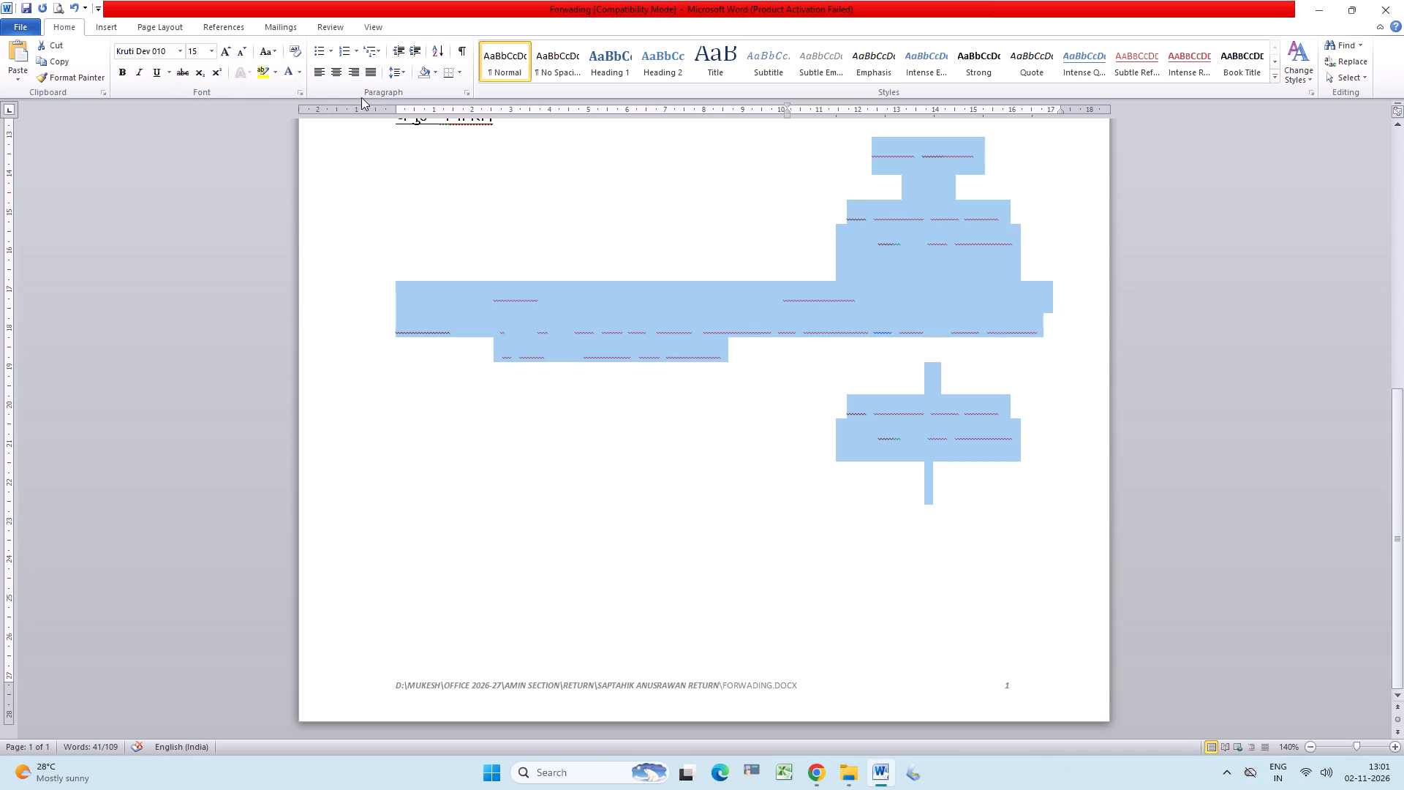
click(300, 67)
click(290, 86)
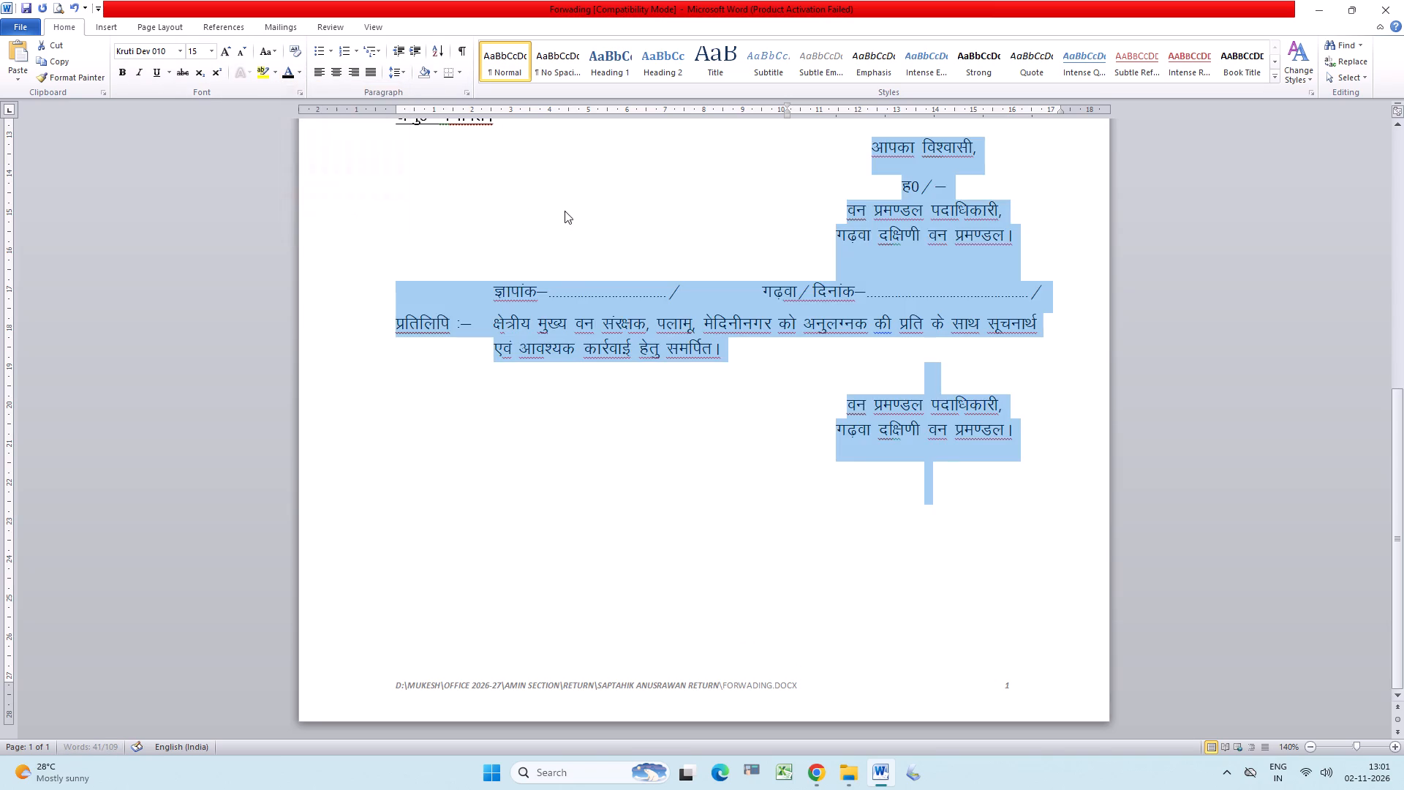
click(565, 211)
Check the print preview and print one copy of the full forwarding letter on the HP LaserJet M1005.
scroll(776, 315, up, 1)
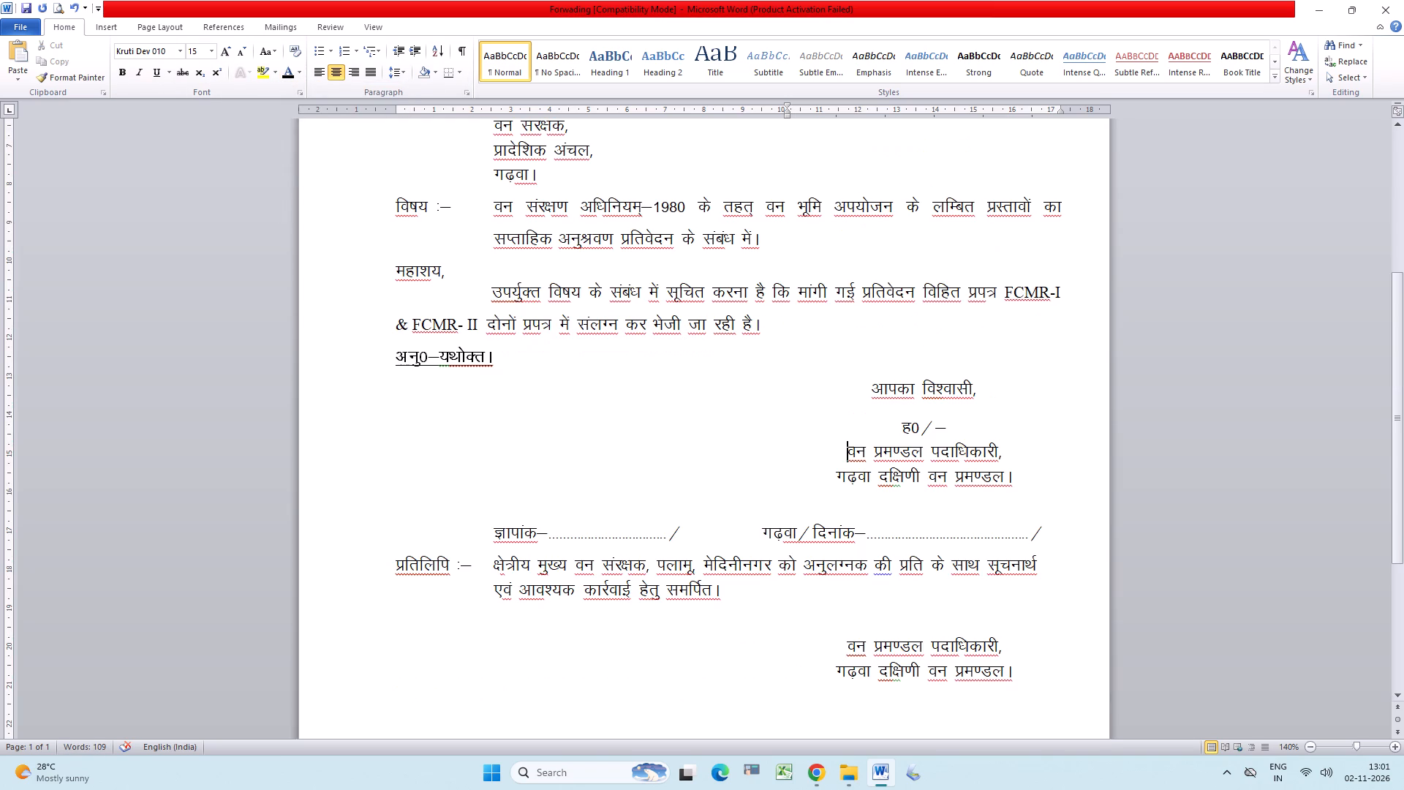
key(ctrl+p)
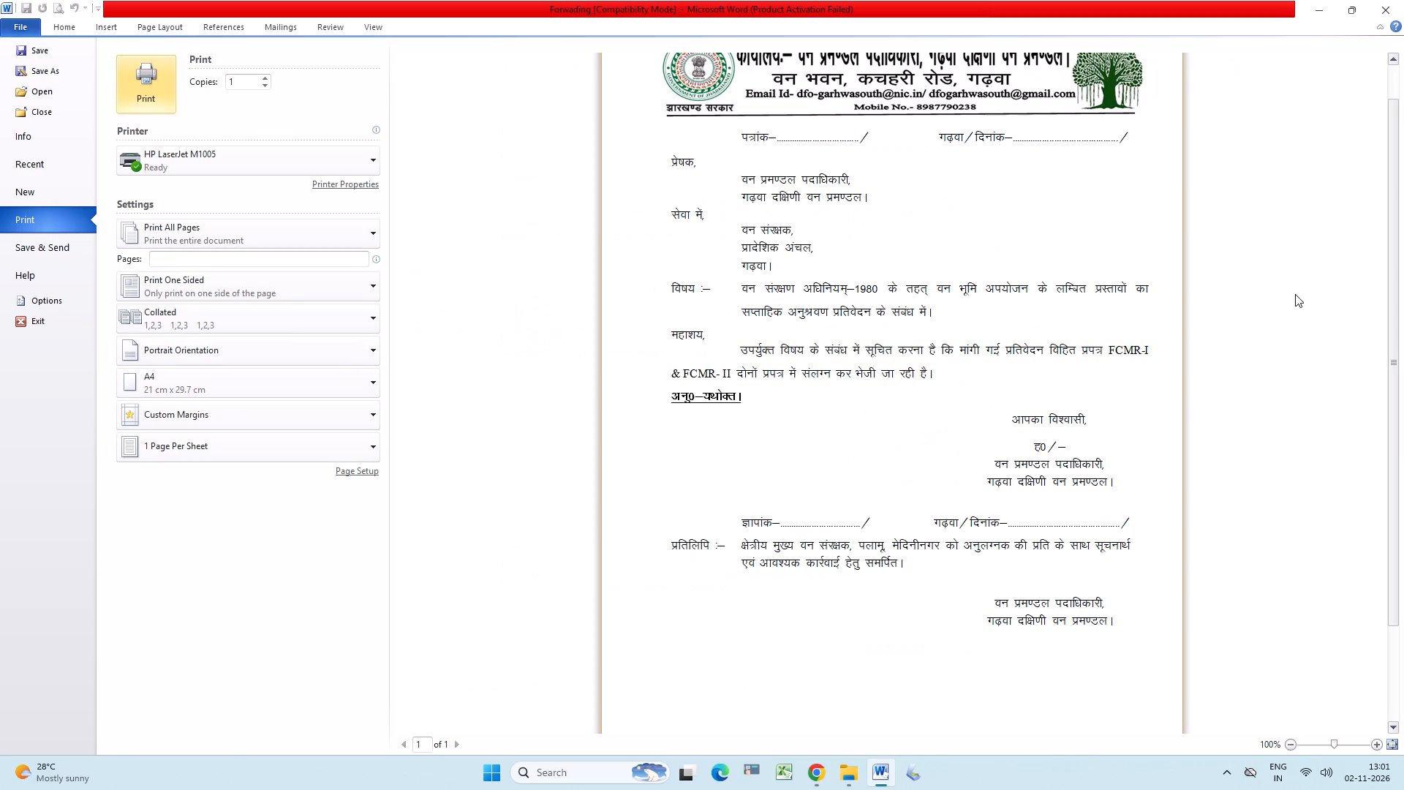
scroll(906, 427, up, 2)
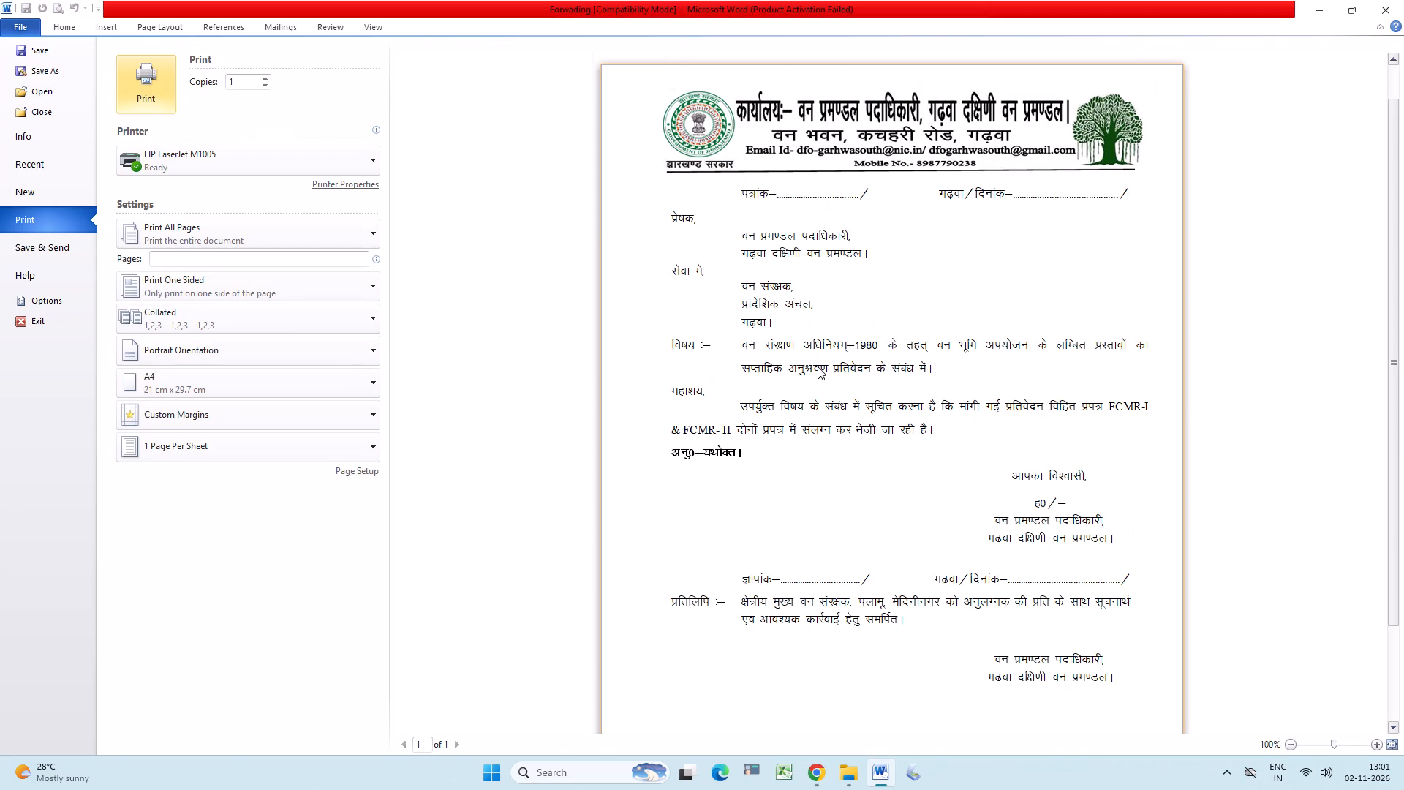
scroll(818, 366, down, 1)
scroll(834, 366, up, 1)
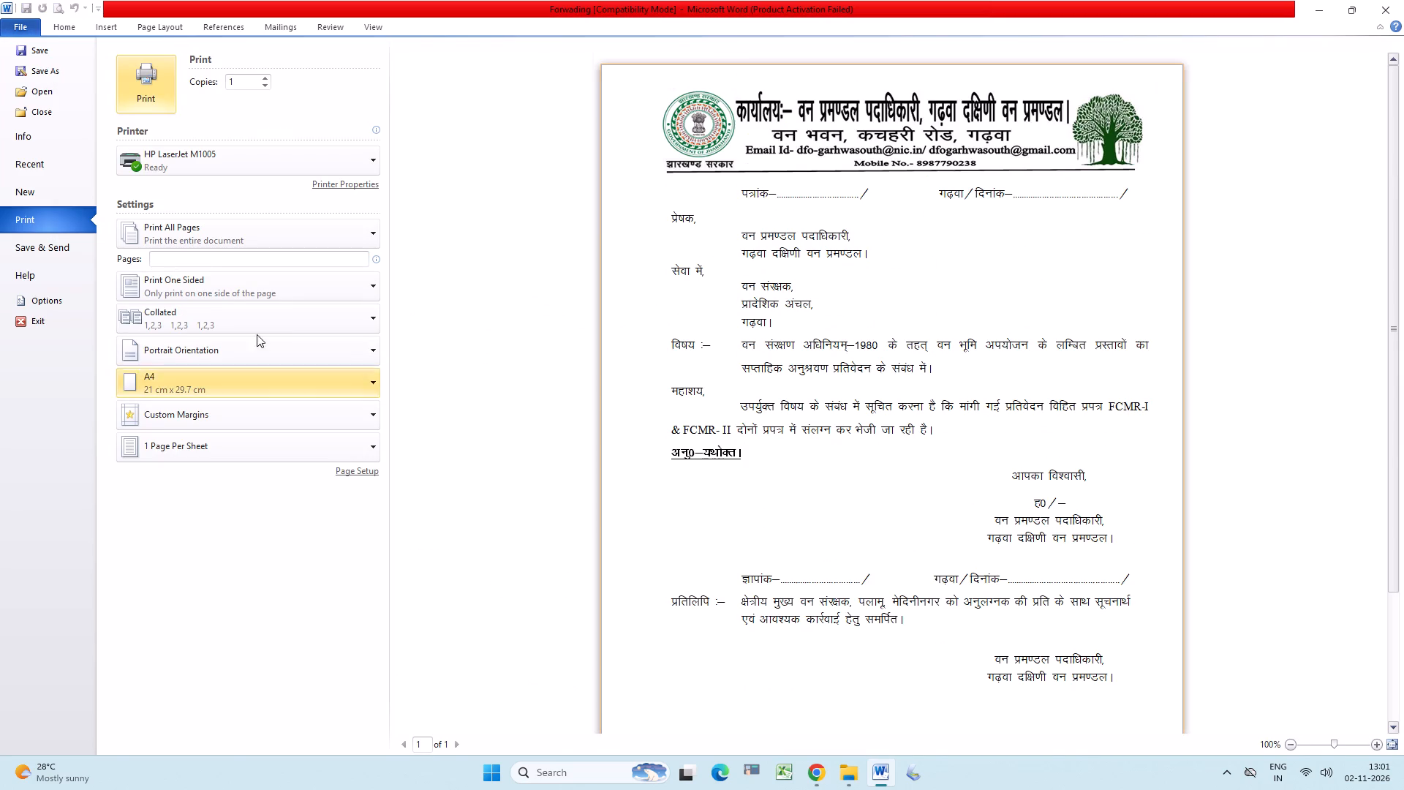
click(204, 64)
click(167, 80)
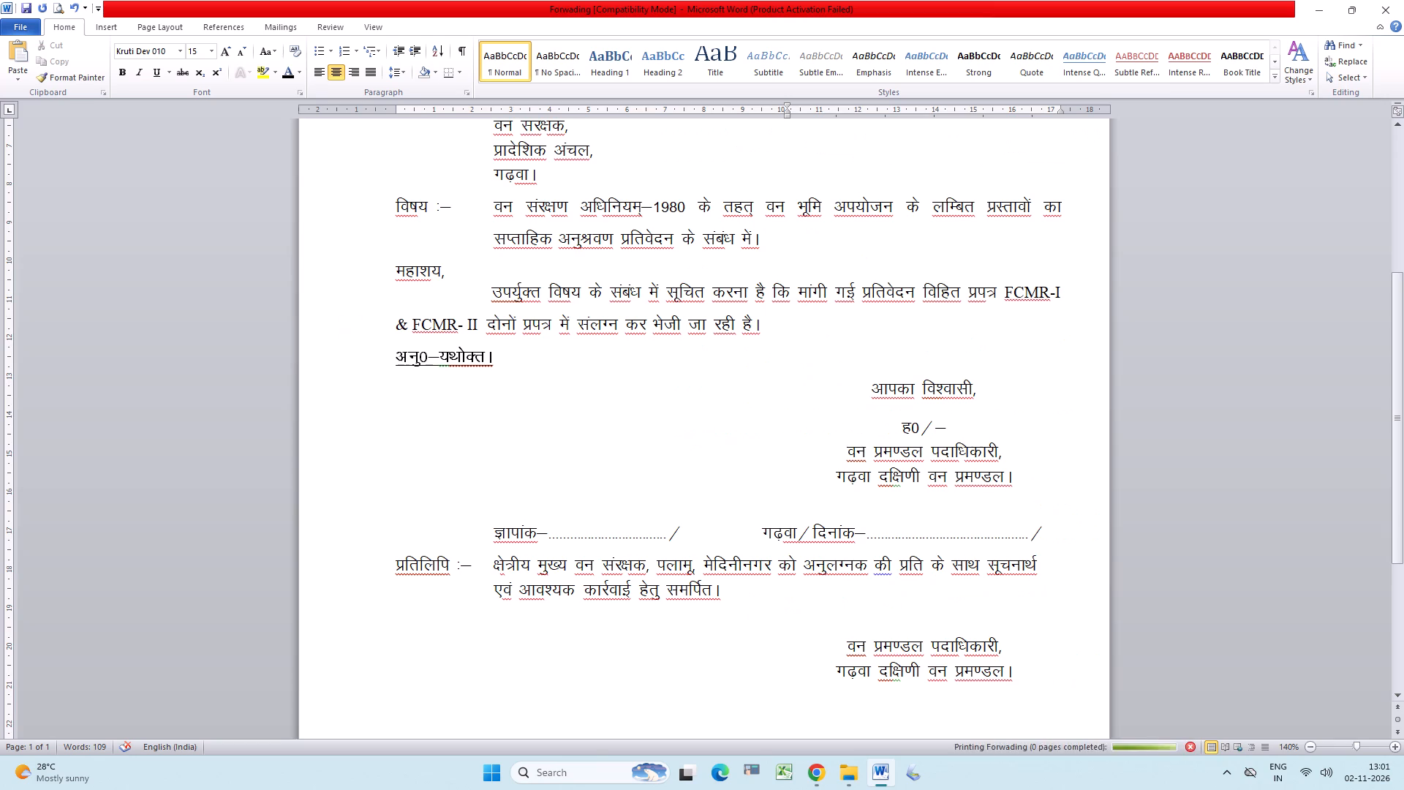
Colour the ज्ञापांक and प्रतिलिपि section with its signature block, and the ह0/– mark above the first signature, white.
drag(481, 527, 1099, 628)
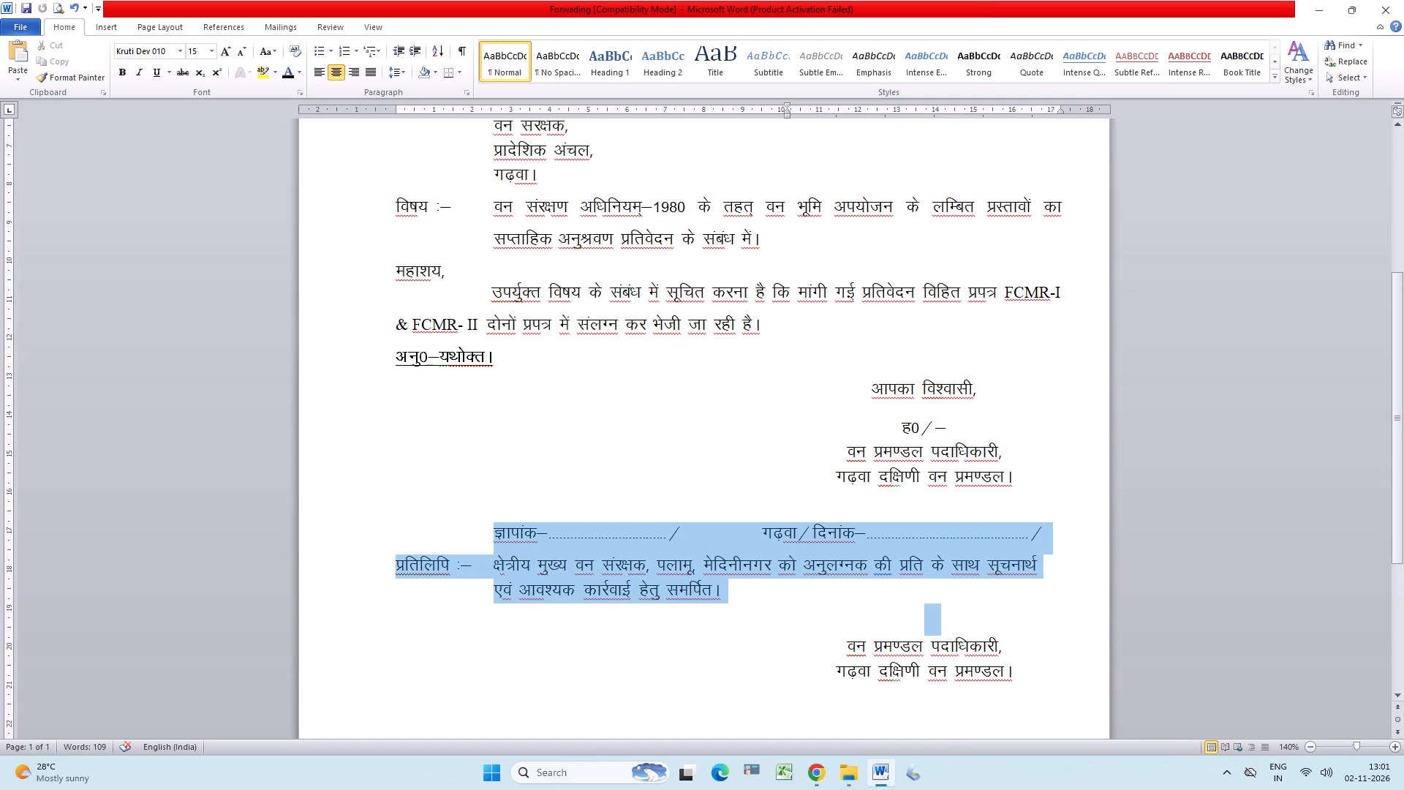
drag(1099, 628, 1018, 671)
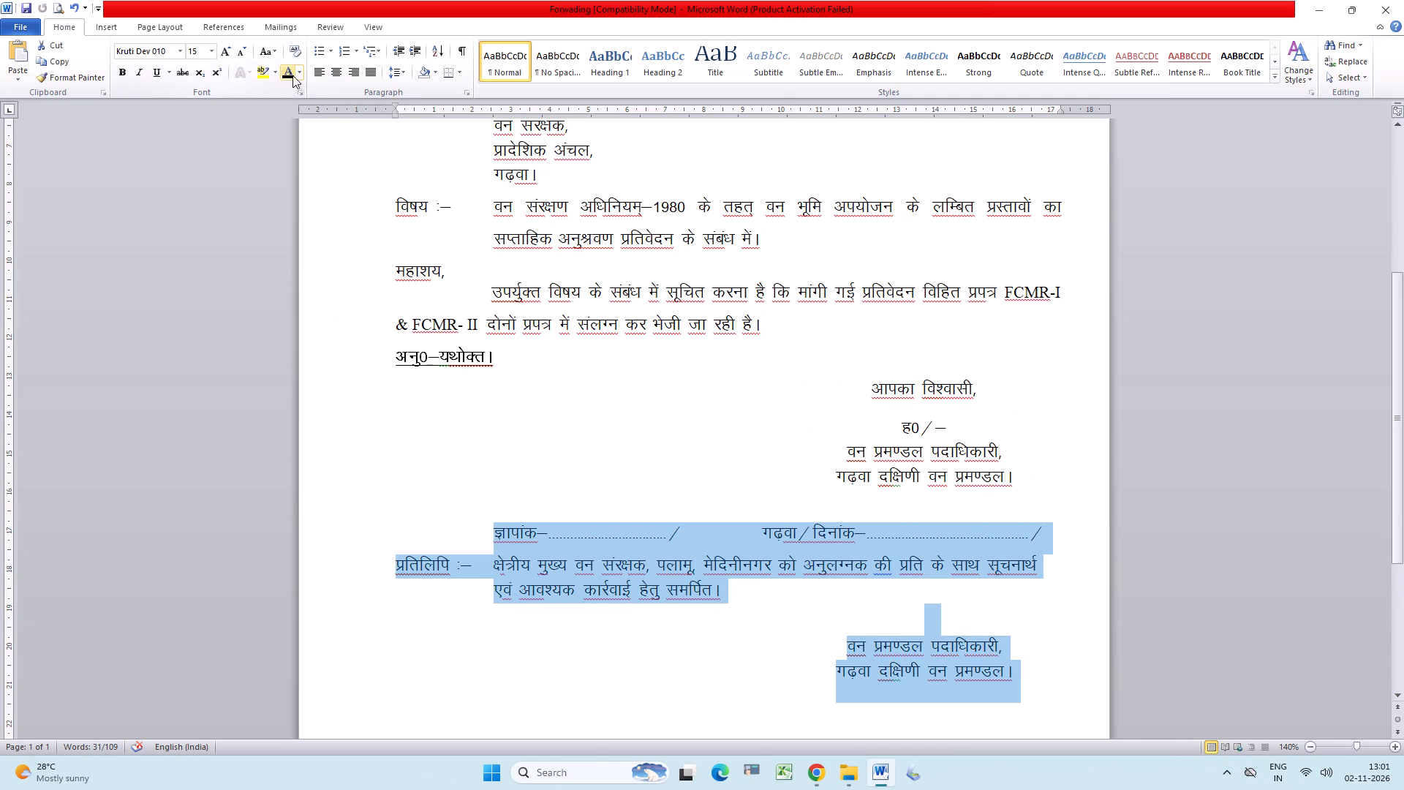
click(298, 74)
click(289, 121)
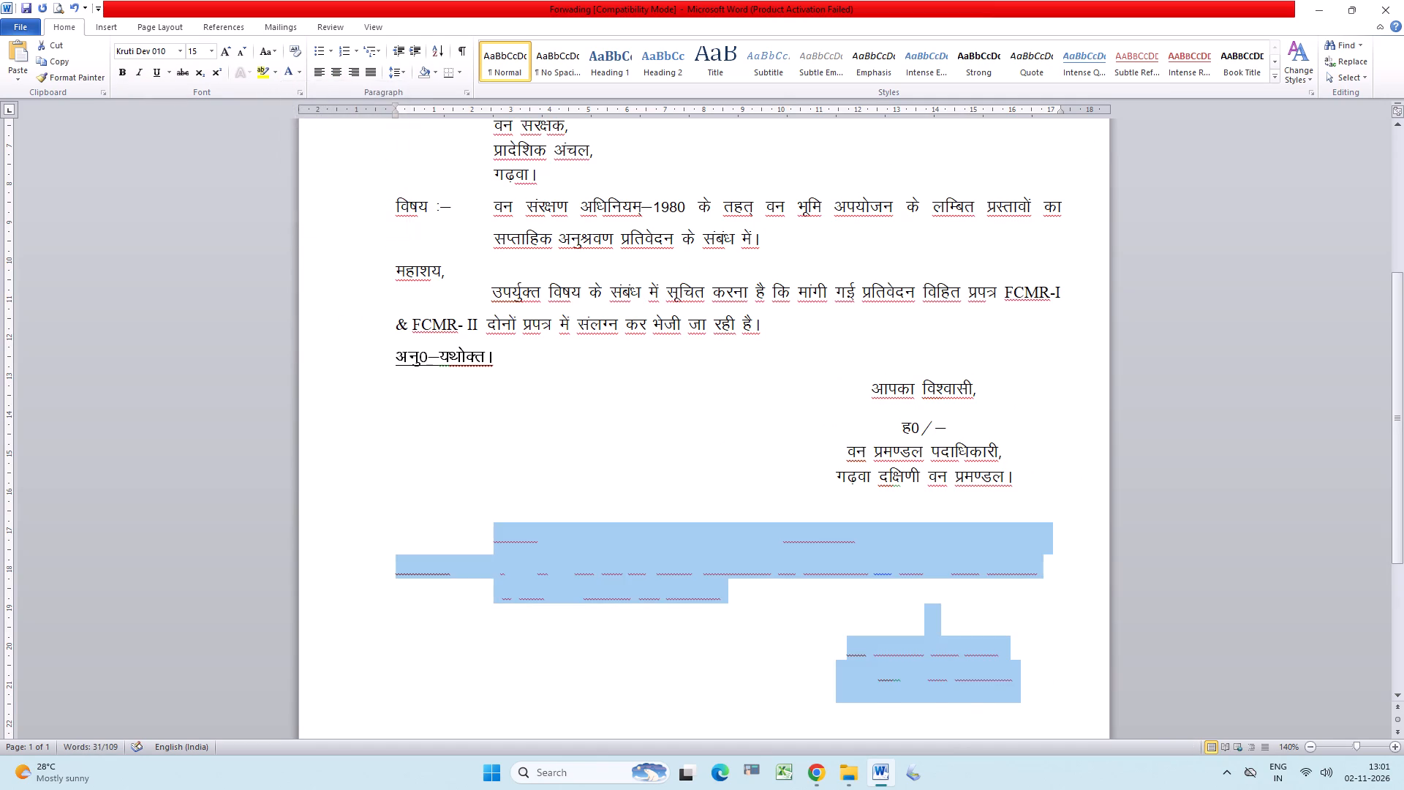
drag(898, 424, 955, 427)
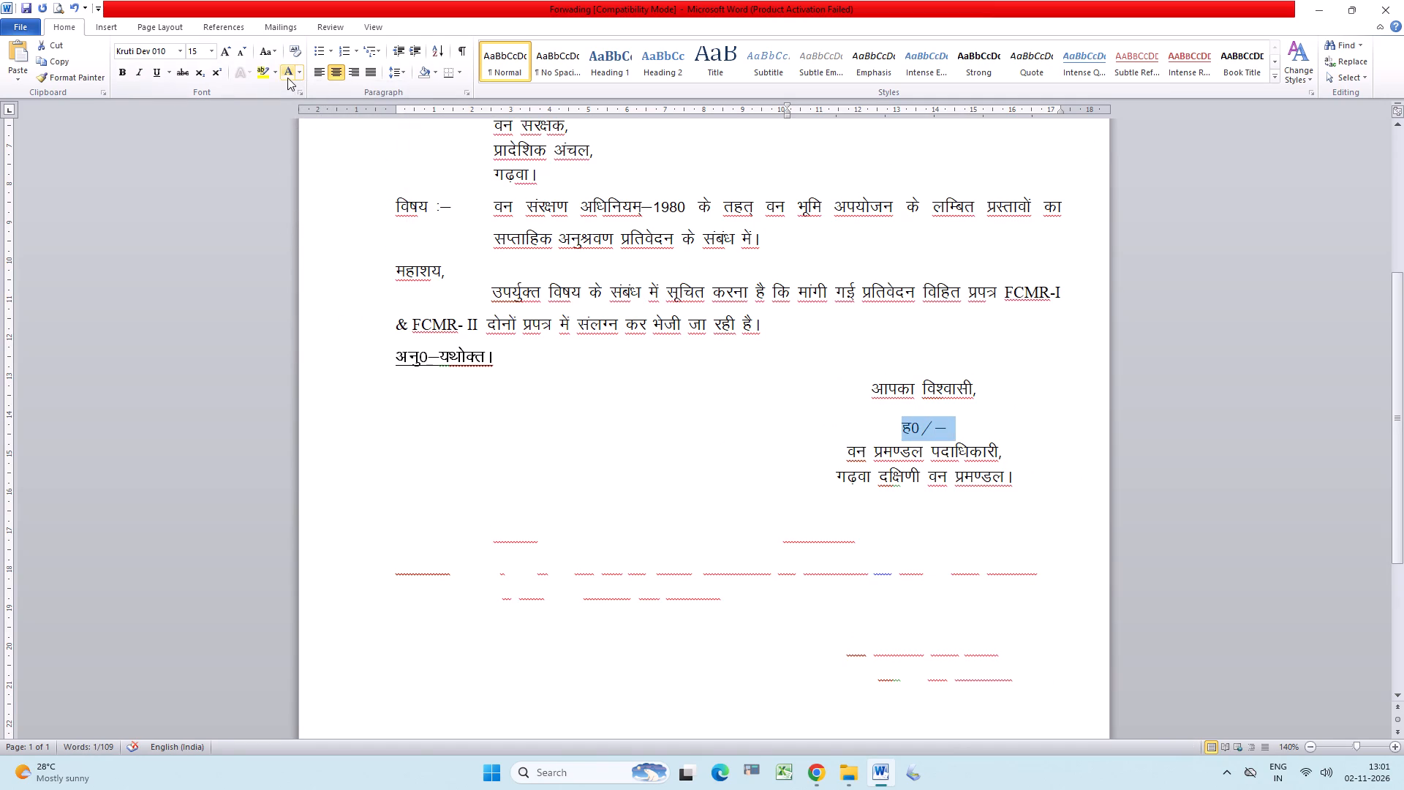
click(287, 78)
Print the letter with the hidden copy section twice, as two separate single-copy print jobs.
key(ctrl+p)
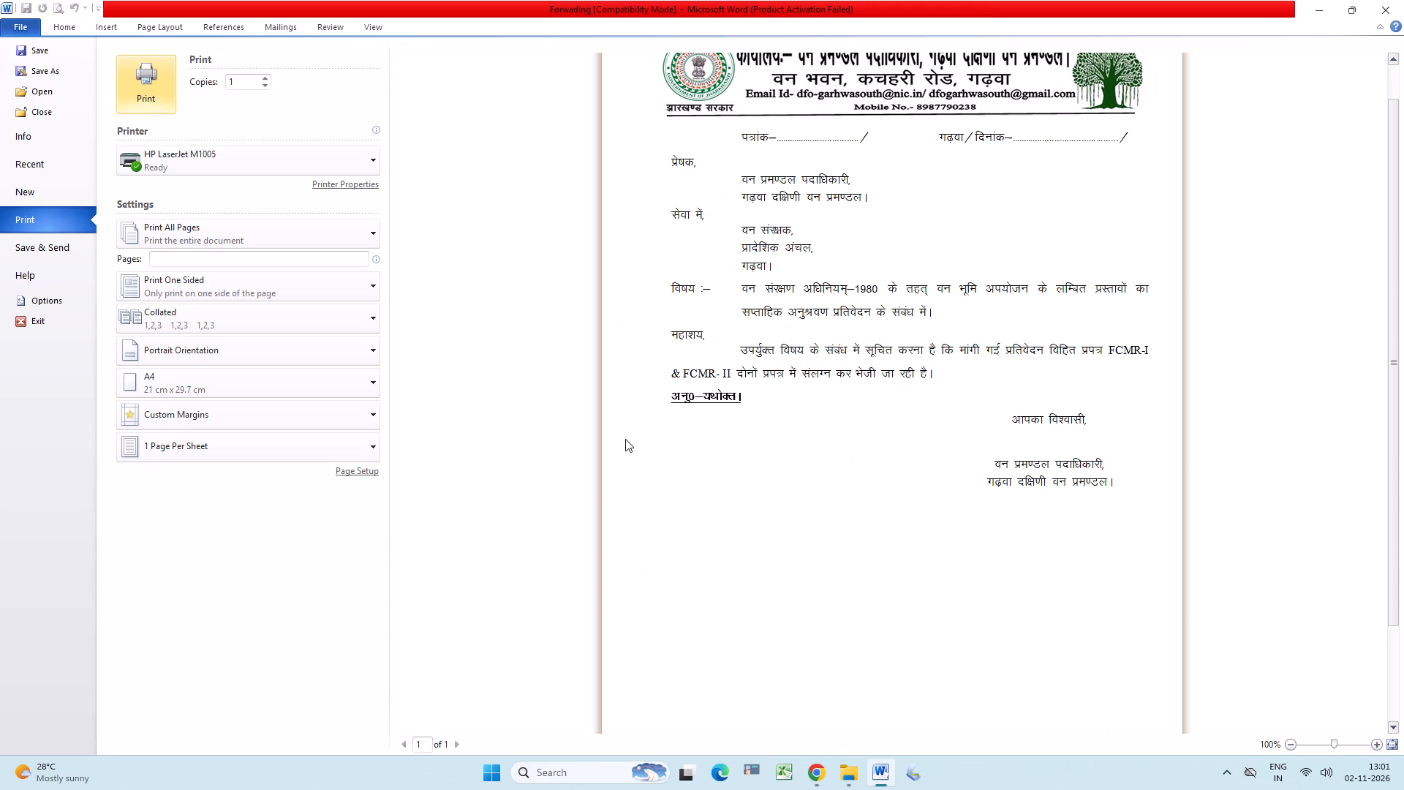
key(Return)
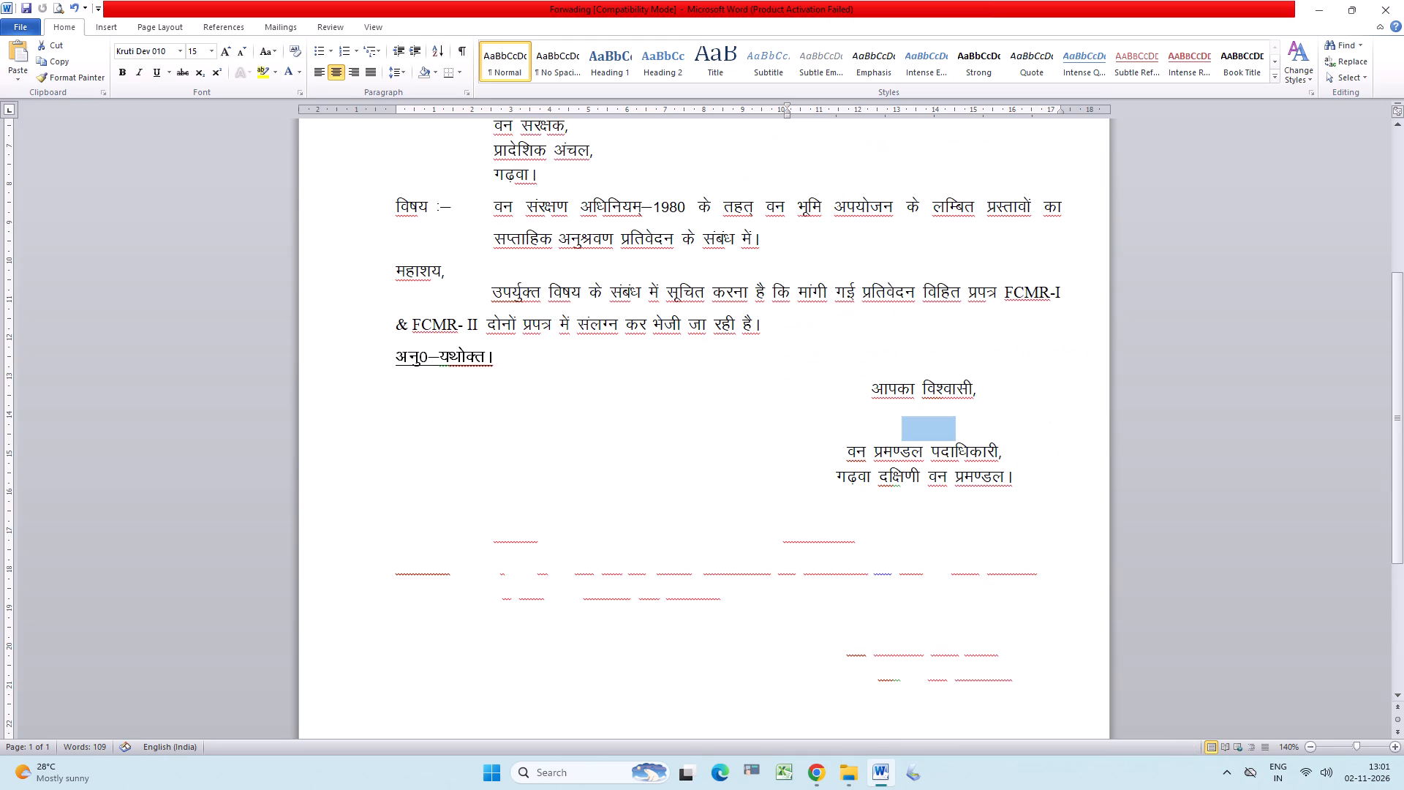
scroll(646, 375, up, 2)
scroll(715, 382, down, 1)
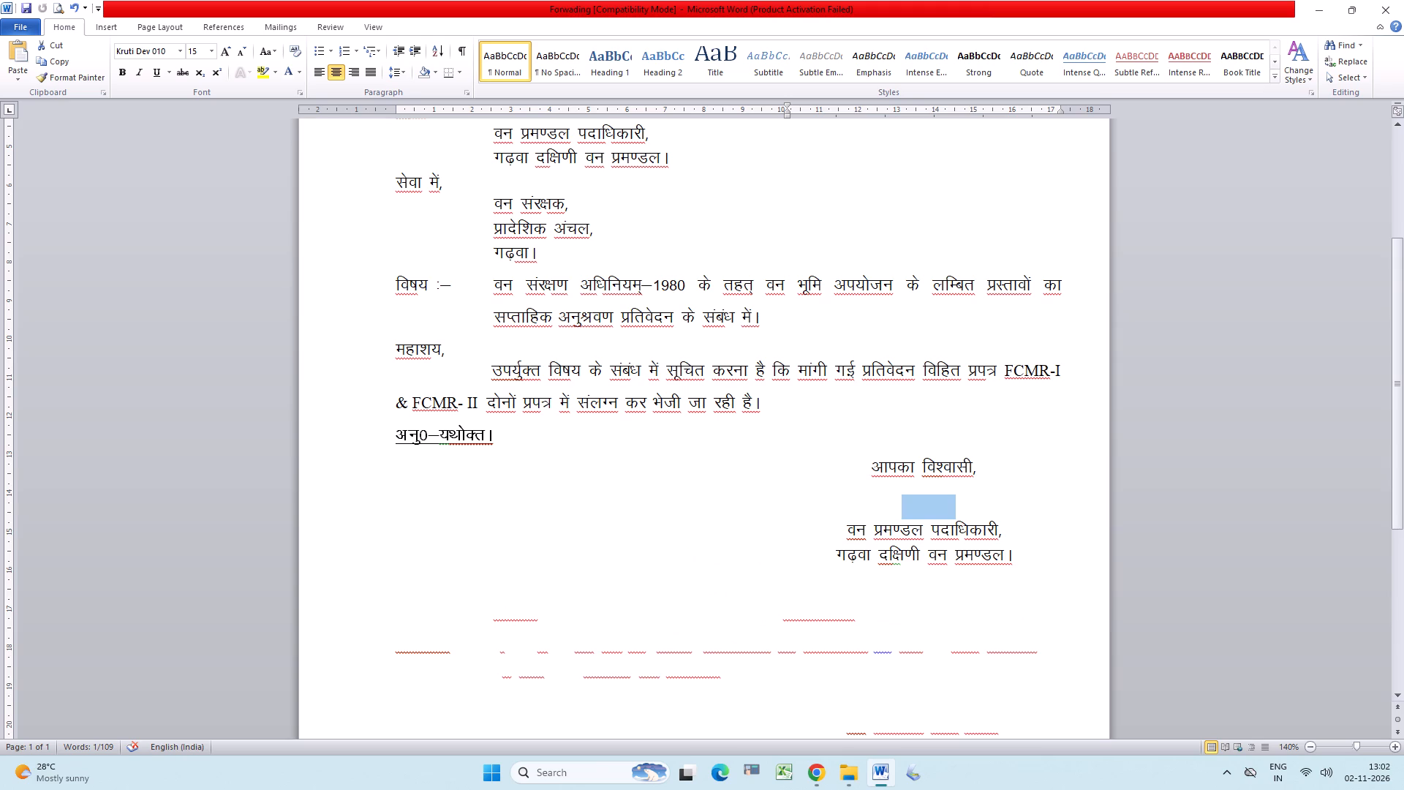
key(ctrl+p)
key(Return)
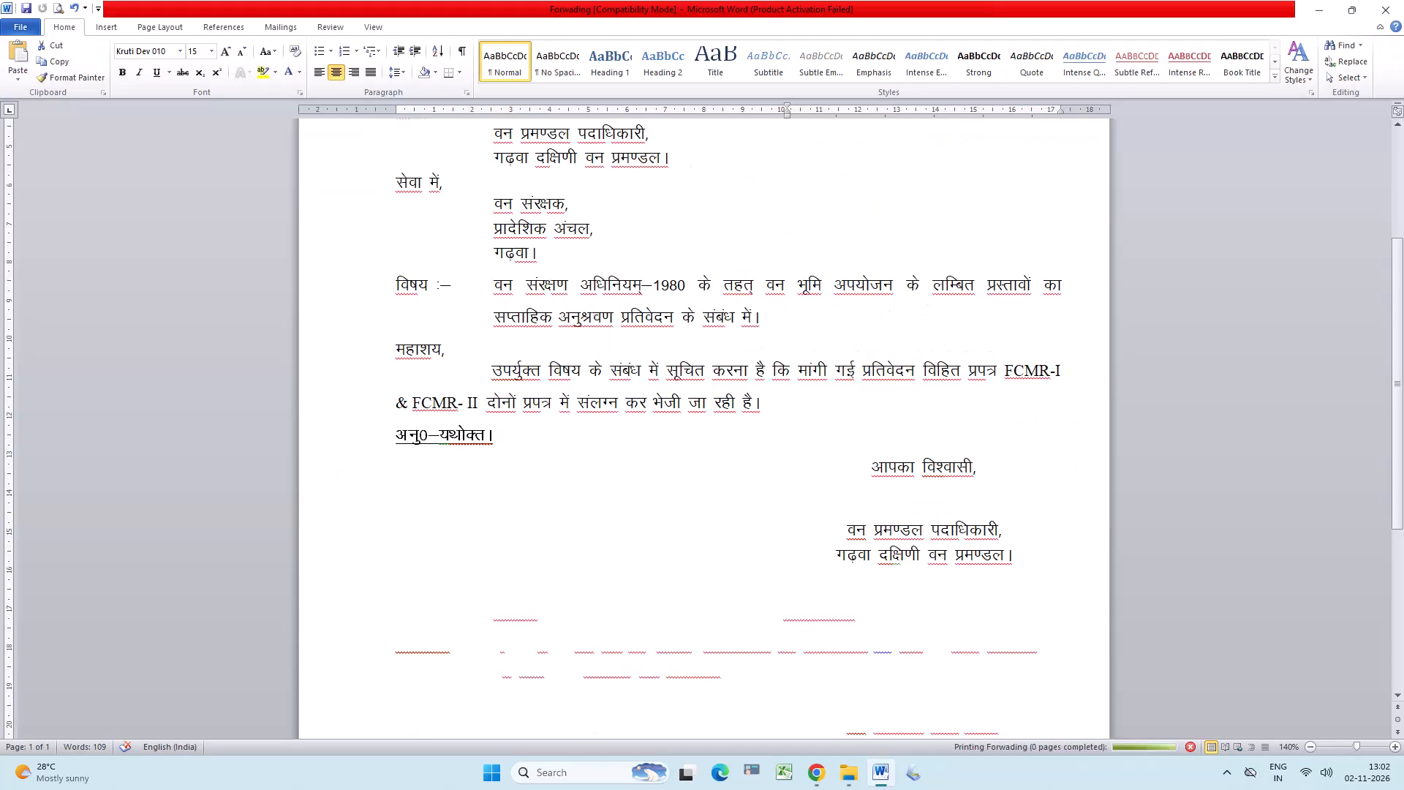
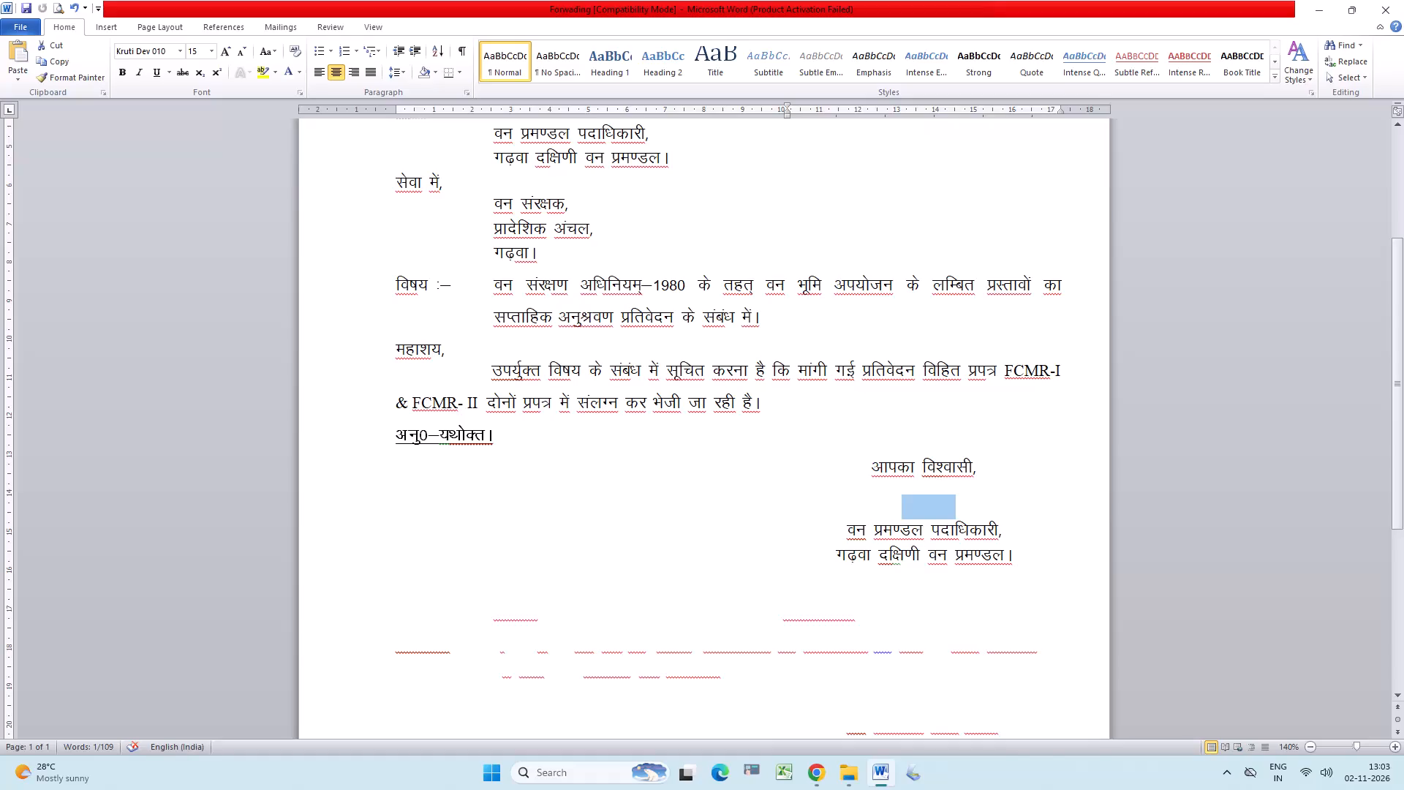
Set the font colour to Automatic from आपका विश्वासी through the प्रतिलिपि section and final signature block, and save the forwarding letter.
key(ctrl+s)
click(910, 500)
click(808, 470)
drag(845, 478, 1028, 789)
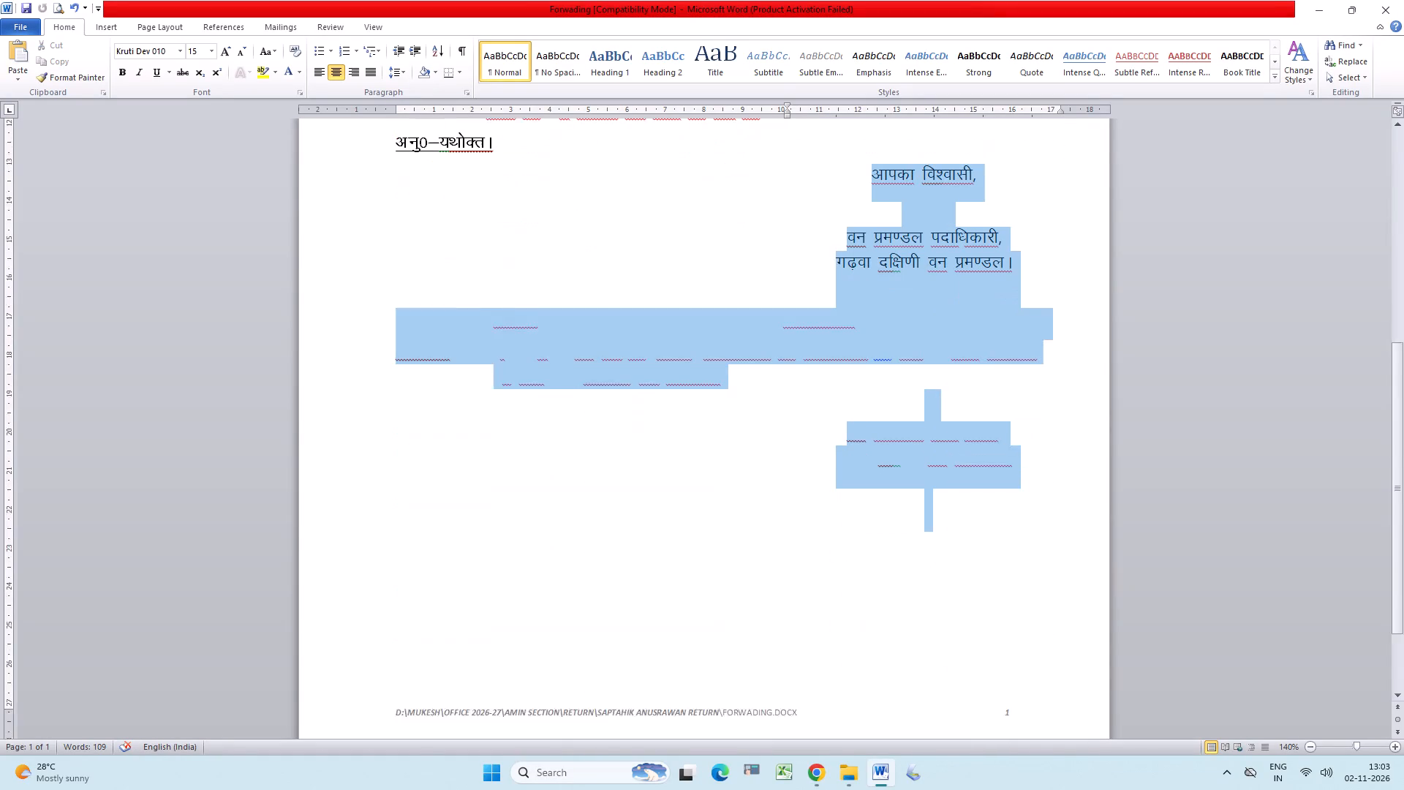
drag(1028, 789, 1057, 480)
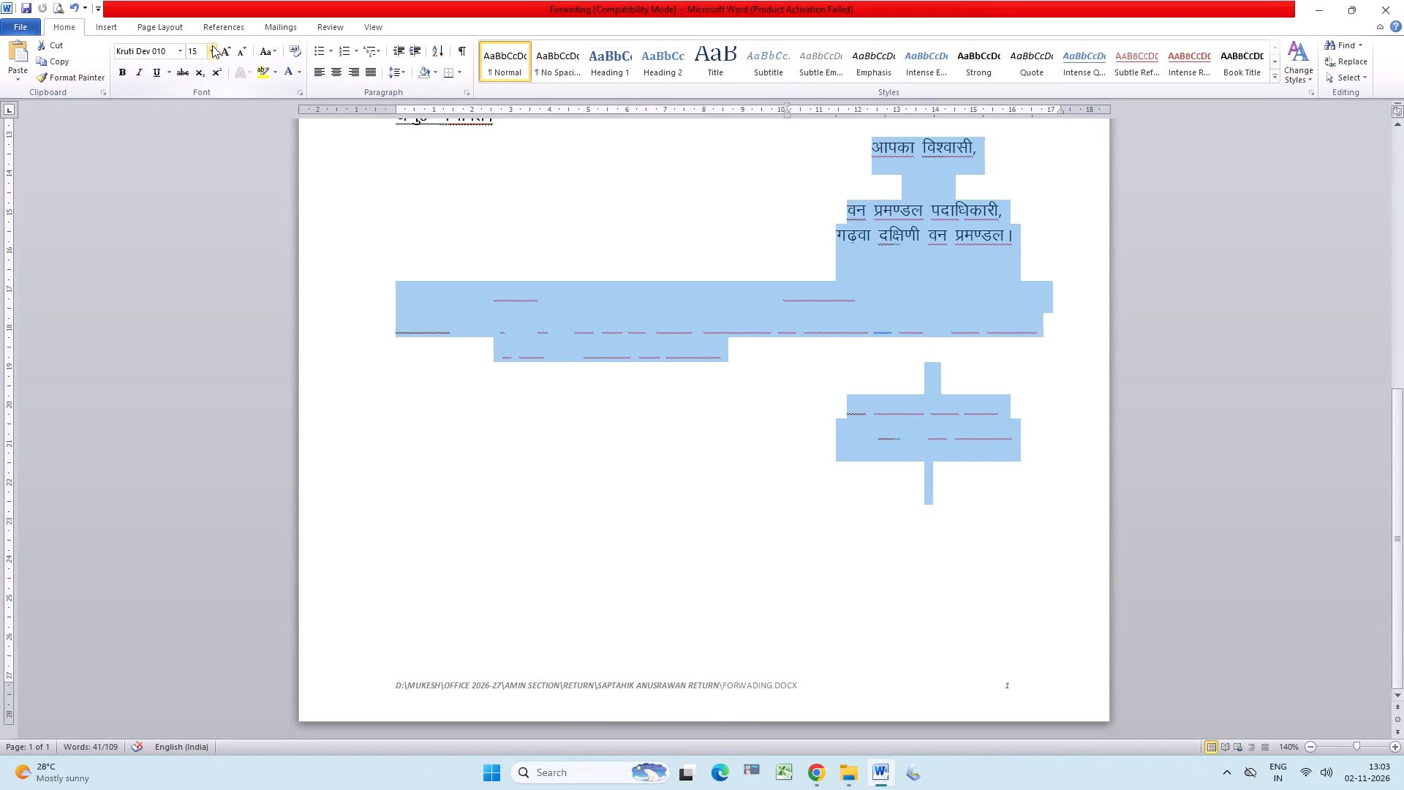
click(212, 45)
click(302, 69)
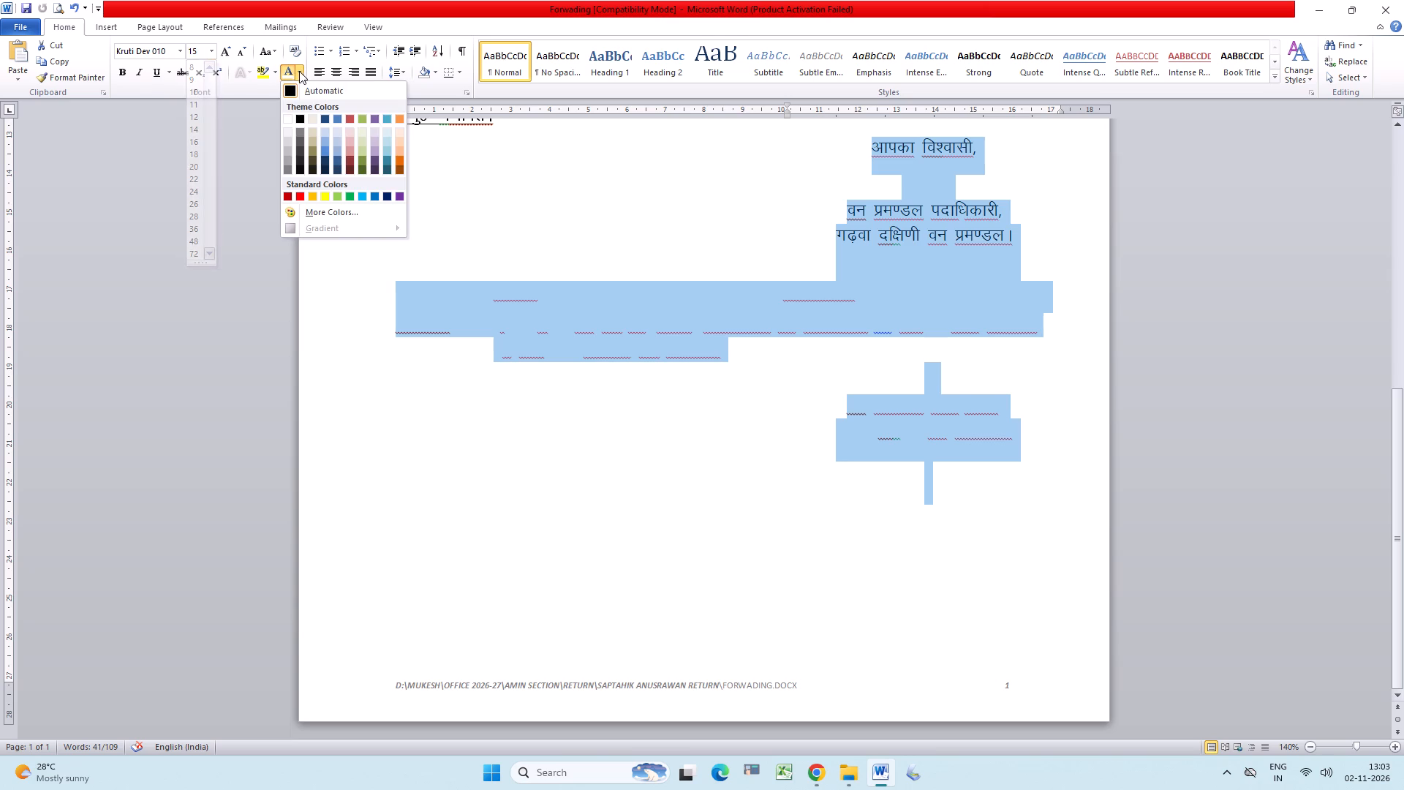
click(292, 93)
click(601, 238)
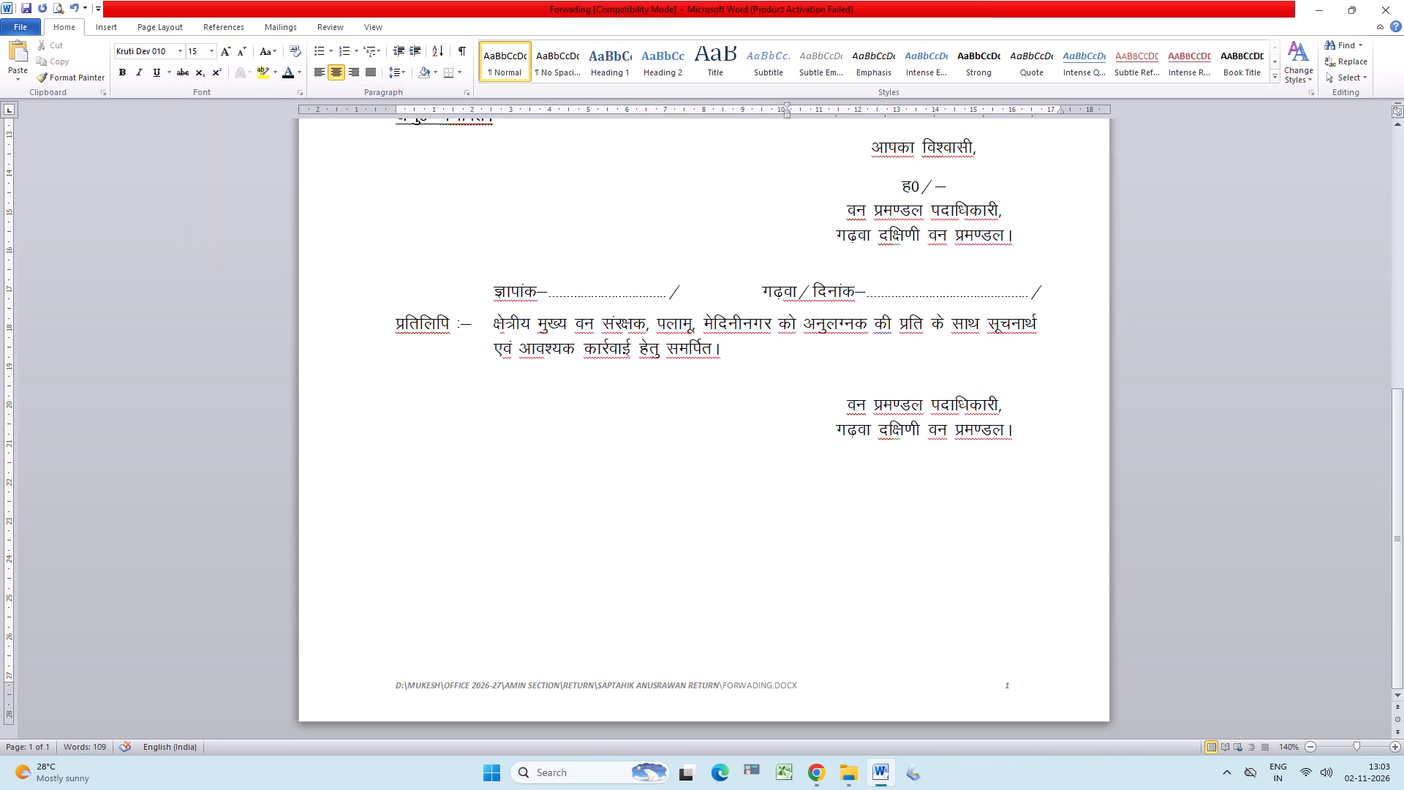
key(ctrl+s)
key(ctrl+s)
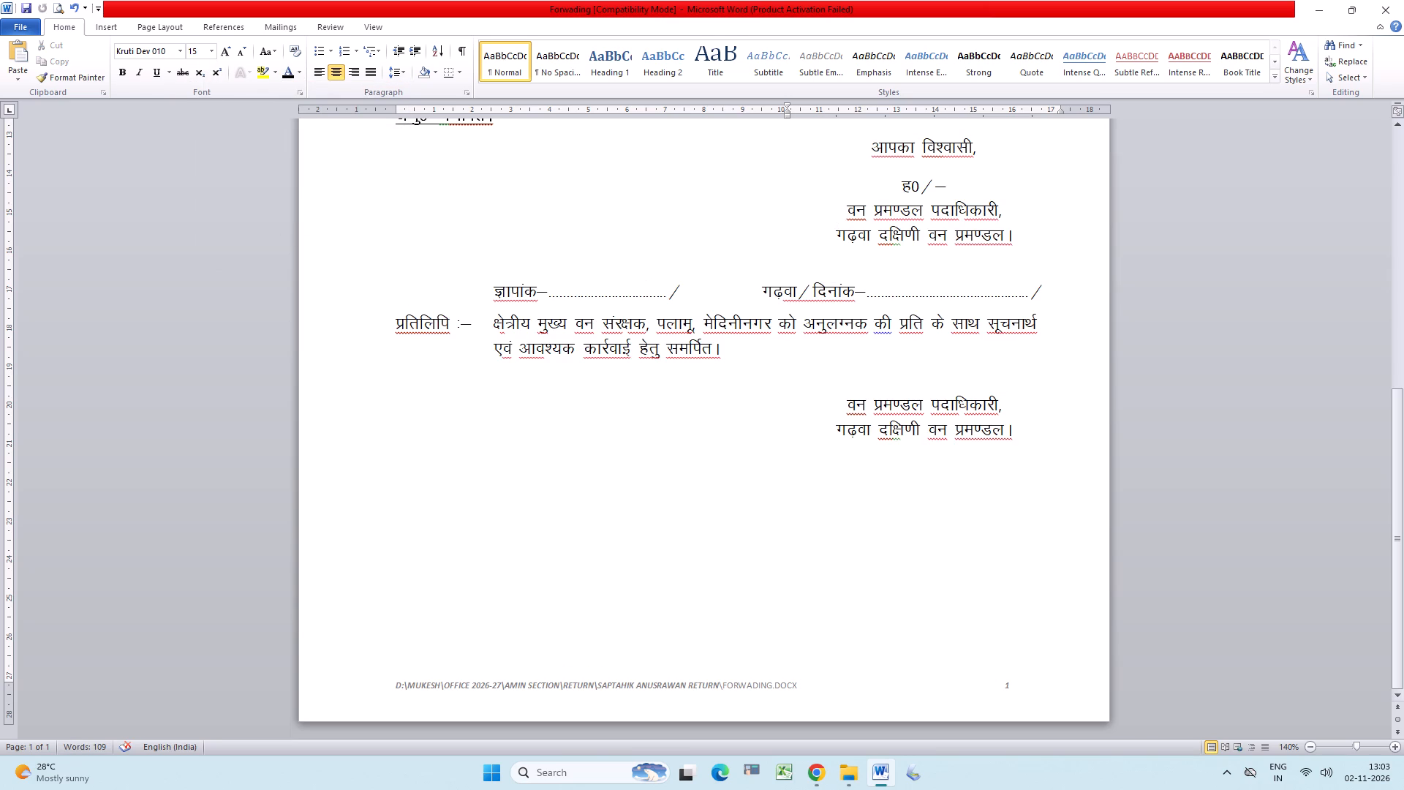
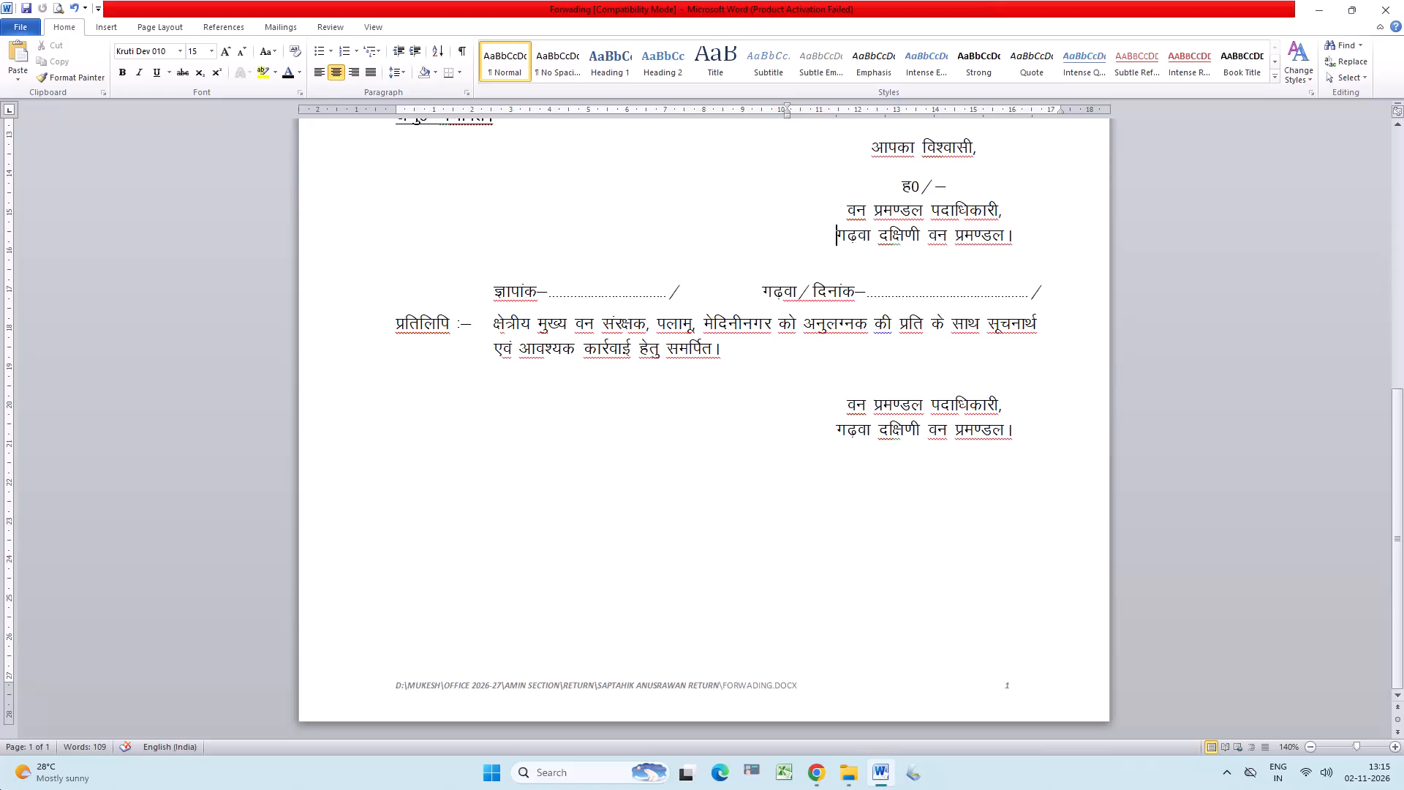
Review the forwarding letter from the addressee block and subject through the body text to the signature and प्रतिलिपि section.
scroll(897, 789, up, 6)
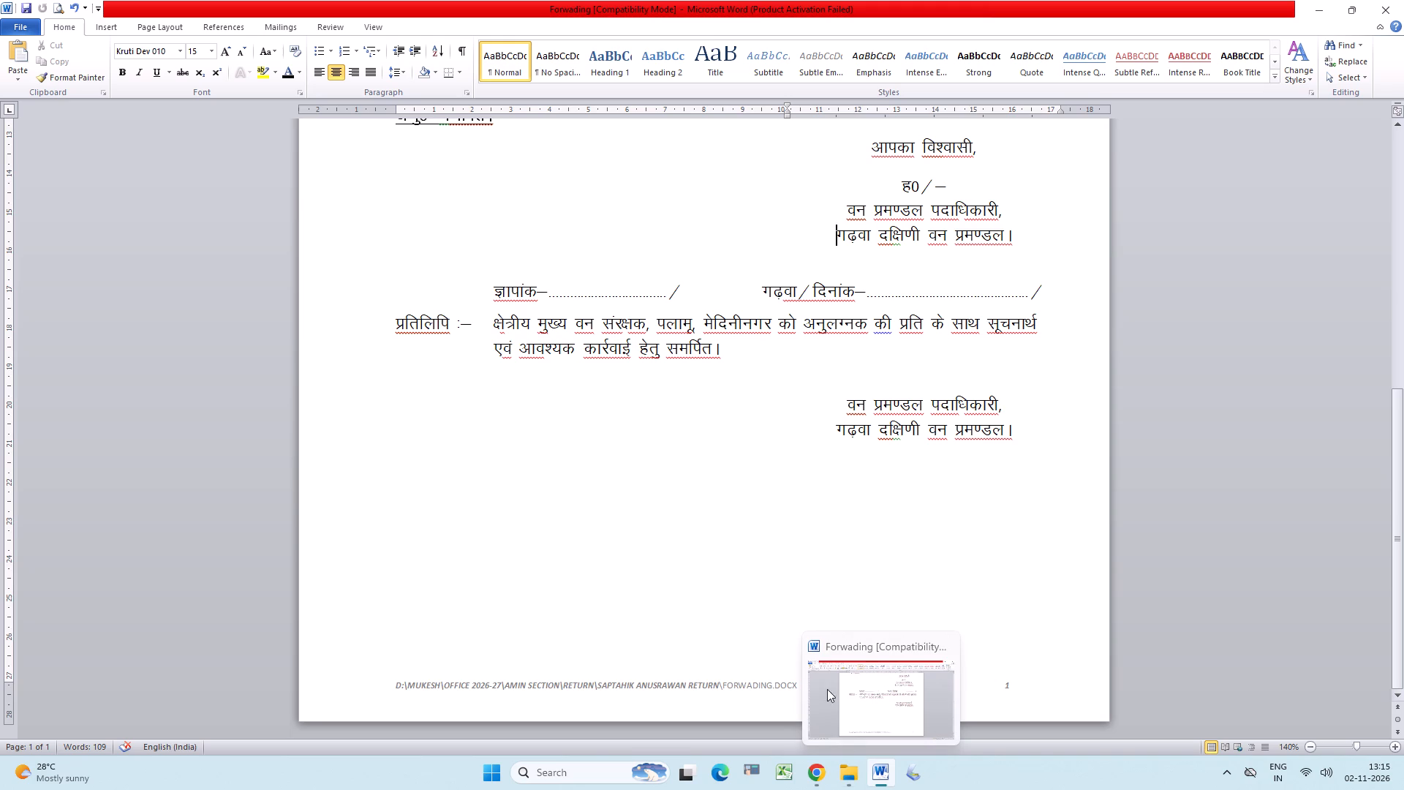
scroll(610, 789, down, 1)
scroll(613, 789, up, 6)
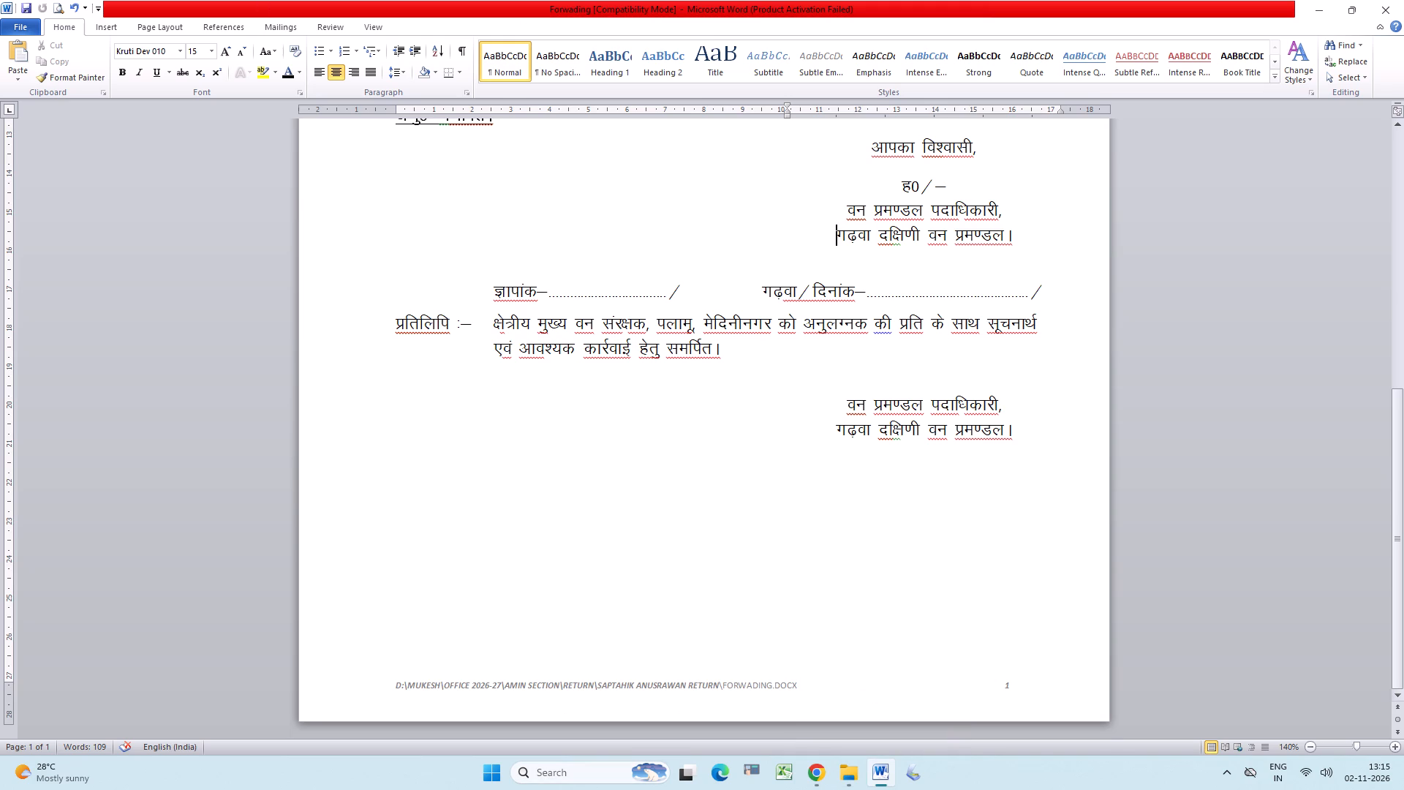
scroll(809, 420, down, 1)
scroll(801, 415, up, 5)
scroll(801, 415, down, 2)
scroll(801, 415, up, 3)
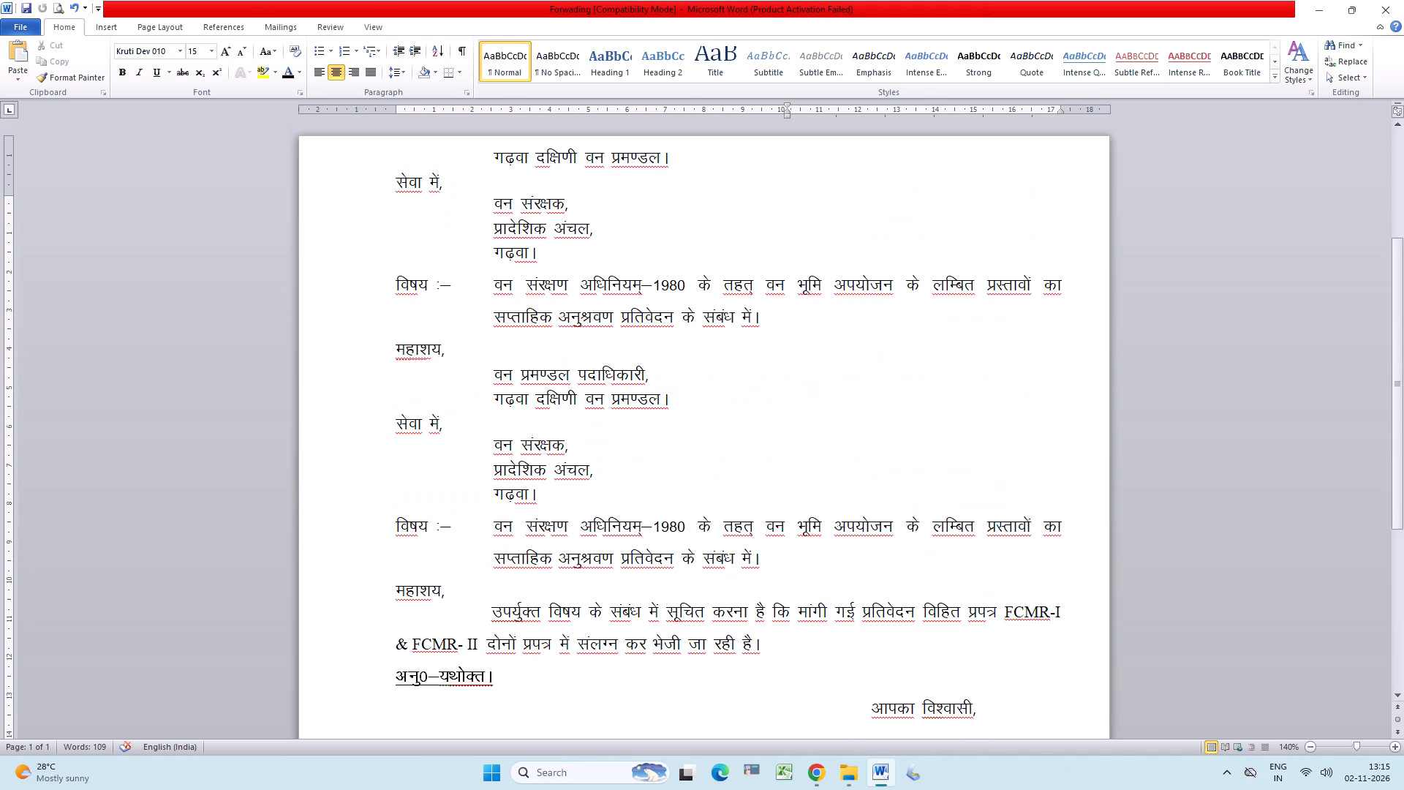
scroll(801, 415, down, 1)
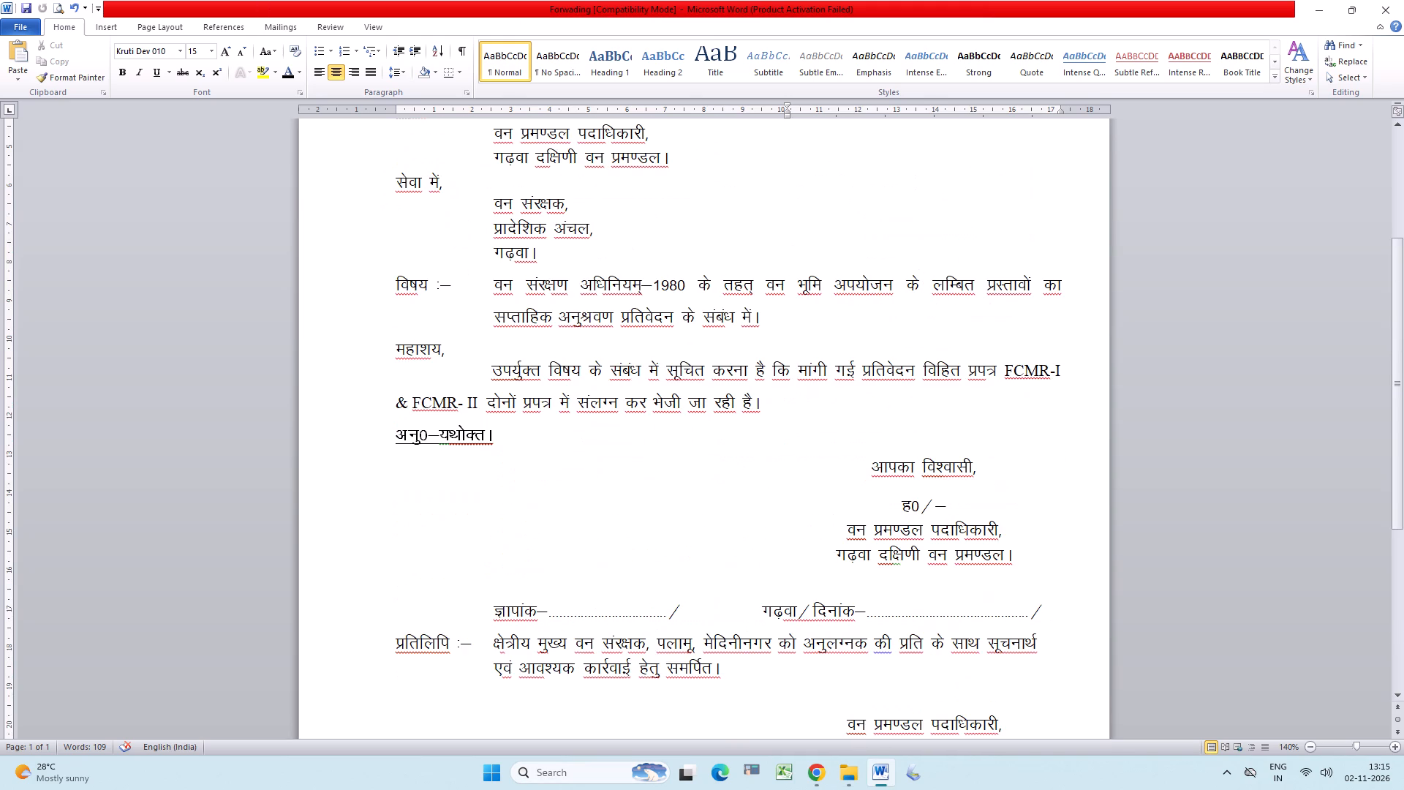